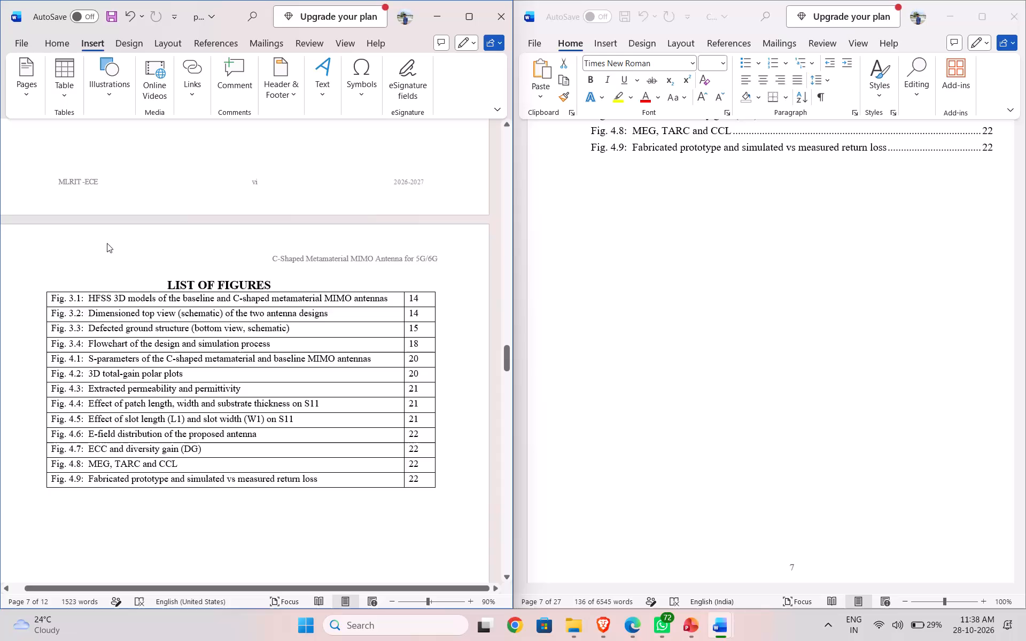
Draw a vertical border down the List of Figures table to split the figure numbers and titles into separate columns.
{"action": "scroll", "coordinate": [135, 306], "scroll_direction": "down", "scroll_amount": 1}
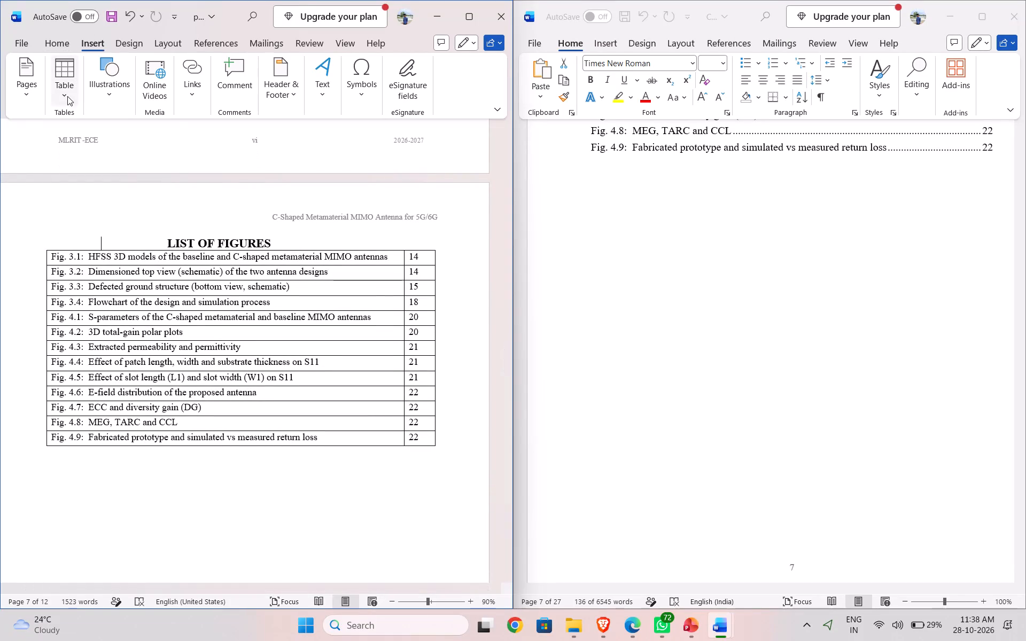
{"action": "left_click", "coordinate": [66, 100]}
{"action": "left_click", "coordinate": [104, 267]}
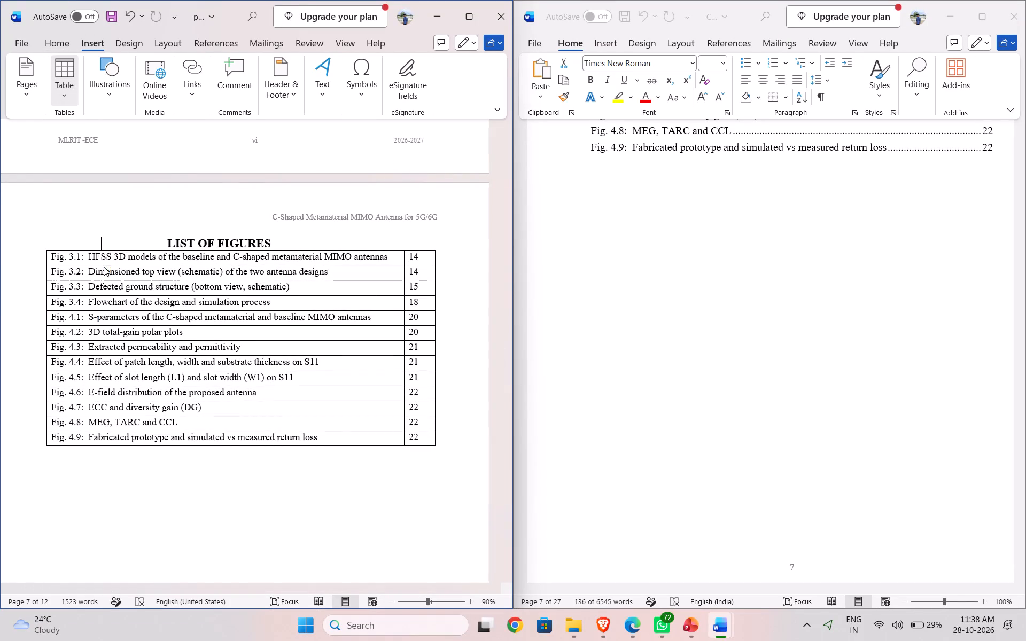
{"action": "left_click_drag", "start_coordinate": [86, 251], "coordinate": [90, 444]}
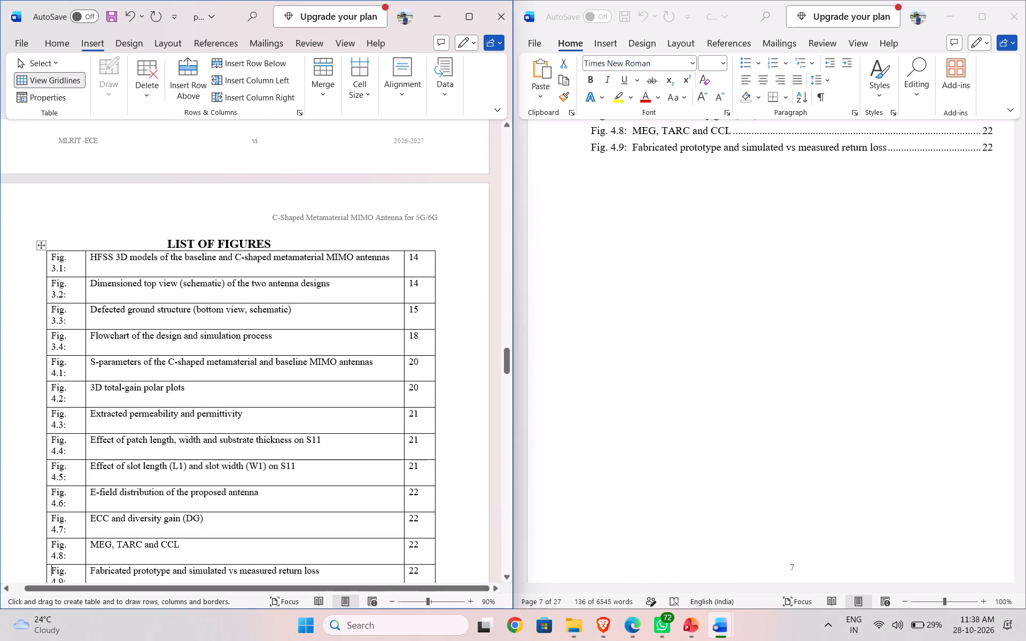
{"action": "key", "text": "Escape"}
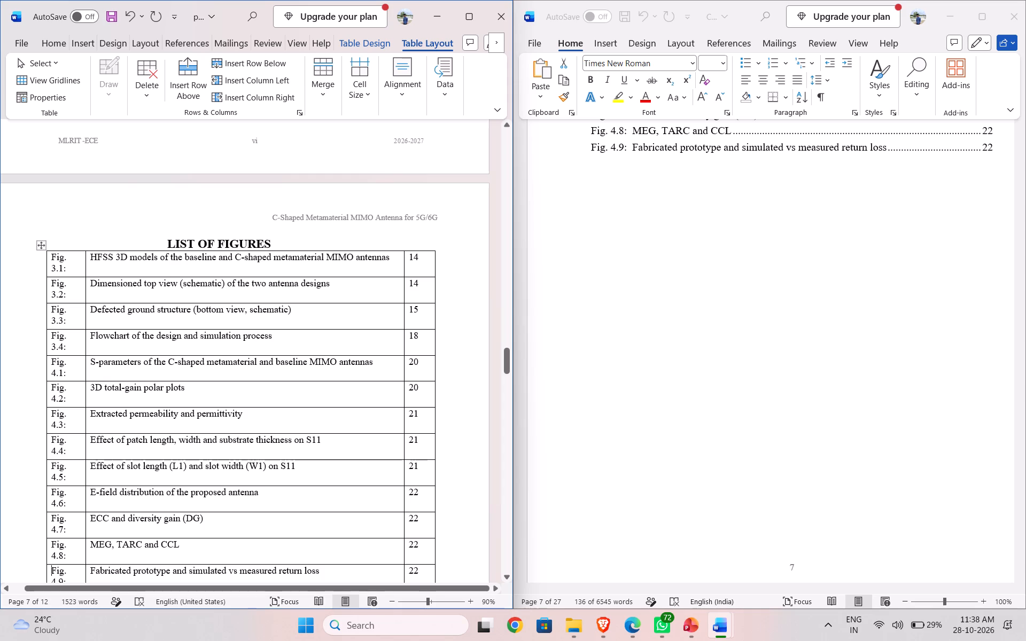
Widen the figure-number column of the List of Figures table so each label from Fig. 3.1 to Fig. 4.9 fits on one line.
{"action": "left_click_drag", "start_coordinate": [84, 270], "coordinate": [94, 269]}
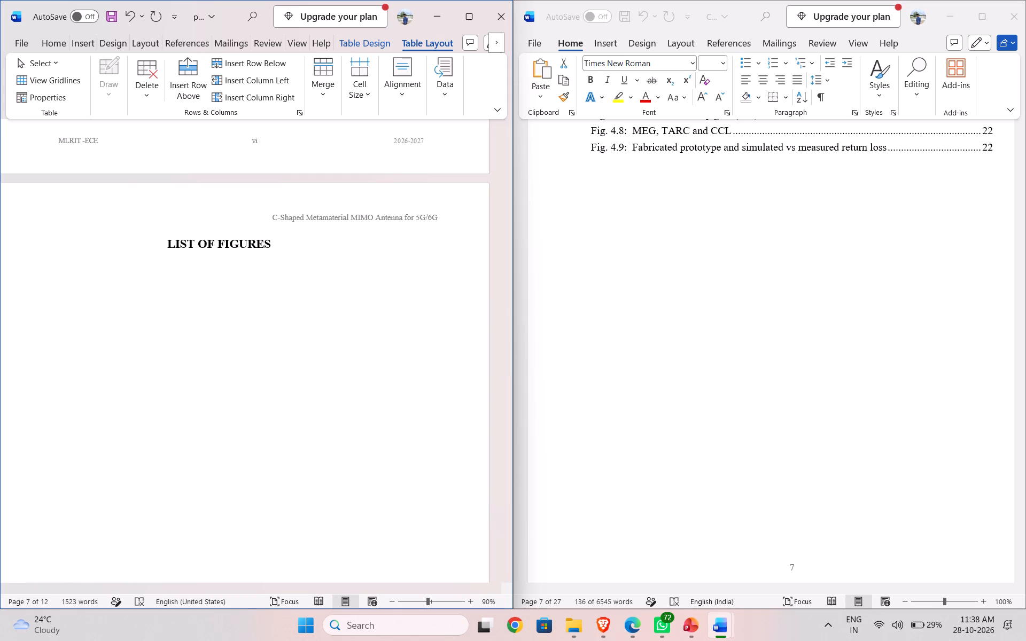
{"action": "scroll", "coordinate": [123, 360], "scroll_direction": "down", "scroll_amount": 1}
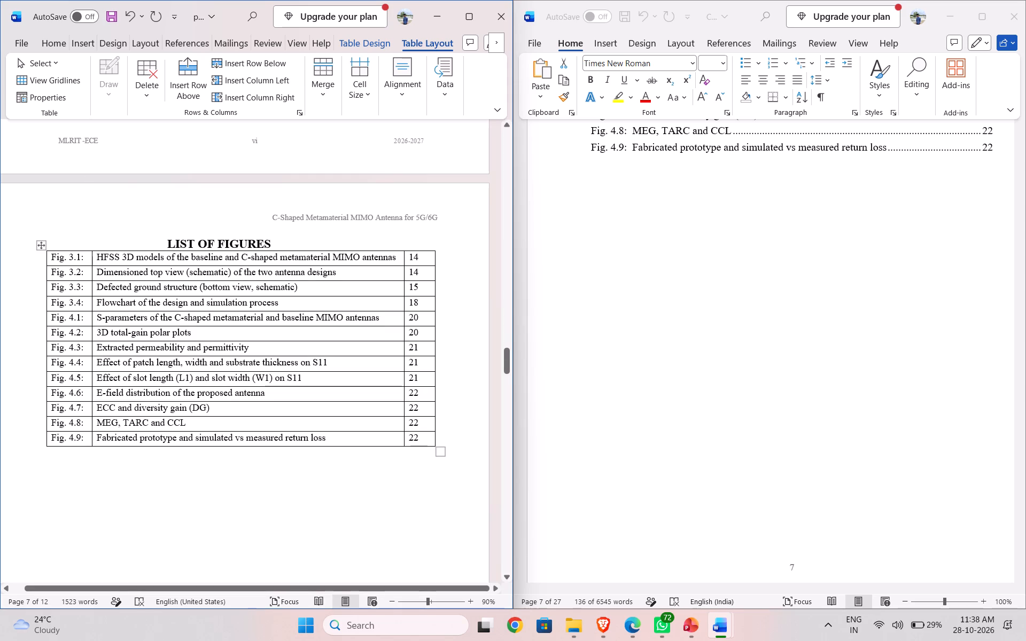
{"action": "scroll", "coordinate": [123, 360], "scroll_direction": "down", "scroll_amount": 1}
Copy all List of Tables entries, Table 3.1 through Table 4.3 with their page numbers, from the 27-page report.
{"action": "scroll", "coordinate": [662, 281], "scroll_direction": "up", "scroll_amount": 1}
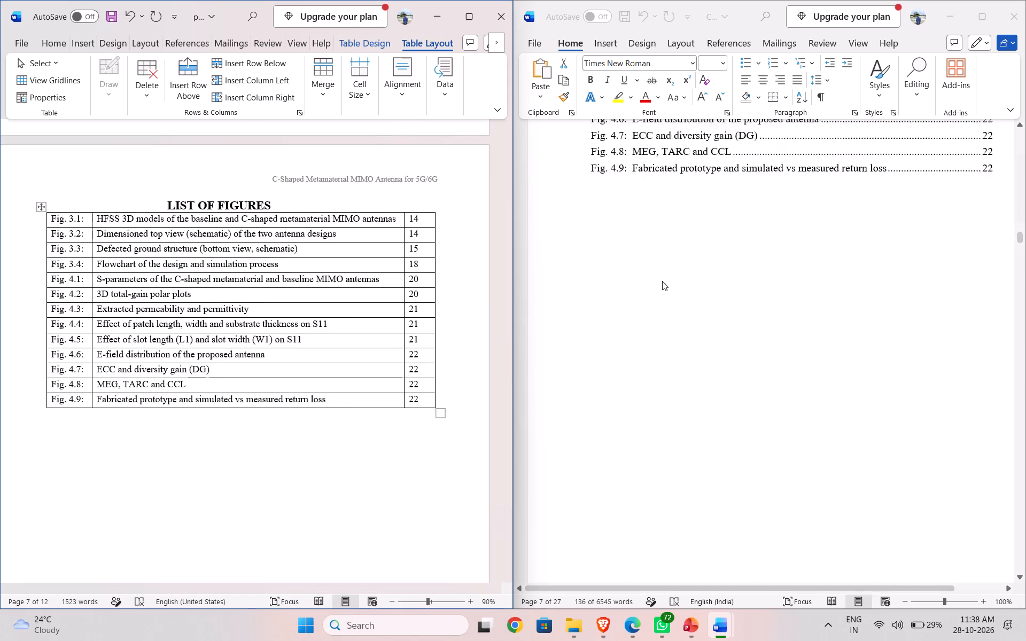
{"action": "scroll", "coordinate": [662, 281], "scroll_direction": "up", "scroll_amount": 3}
{"action": "scroll", "coordinate": [662, 281], "scroll_direction": "down", "scroll_amount": 3}
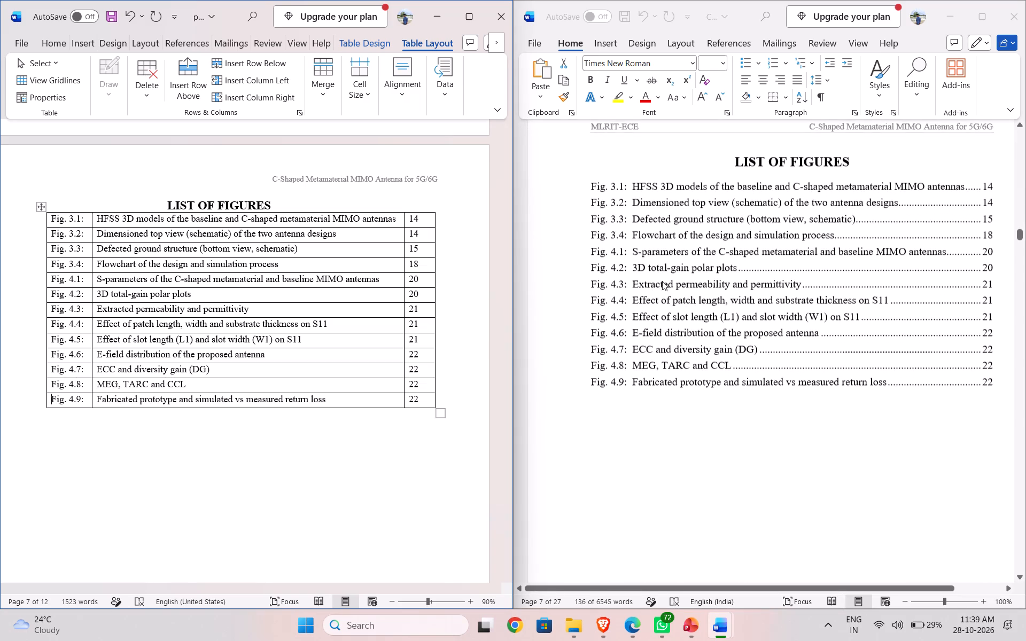
{"action": "scroll", "coordinate": [662, 281], "scroll_direction": "down", "scroll_amount": 4}
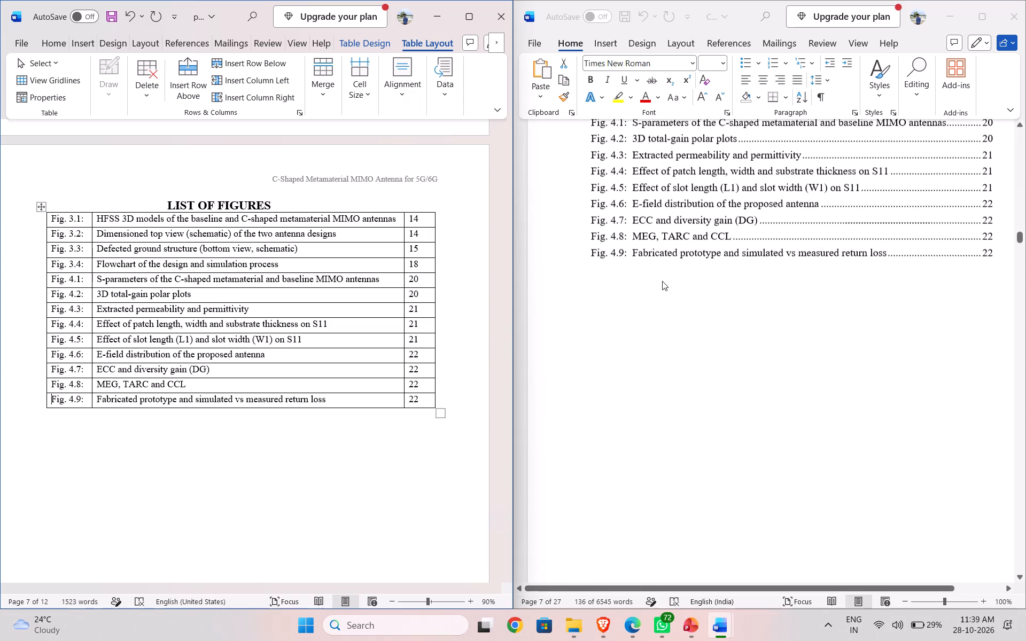
{"action": "scroll", "coordinate": [662, 281], "scroll_direction": "down", "scroll_amount": 4}
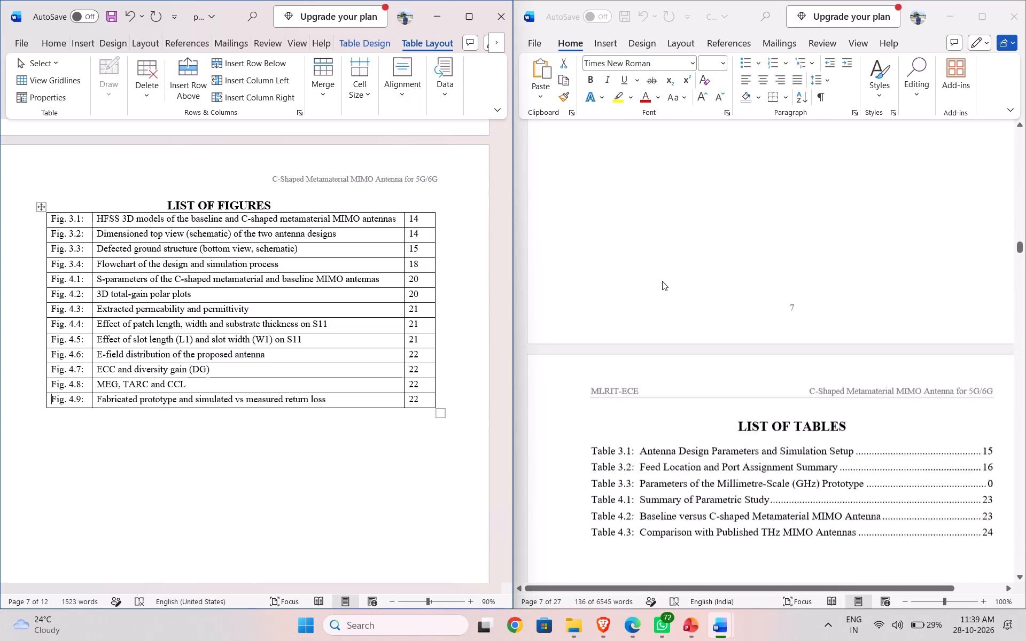
{"action": "scroll", "coordinate": [662, 281], "scroll_direction": "down", "scroll_amount": 2}
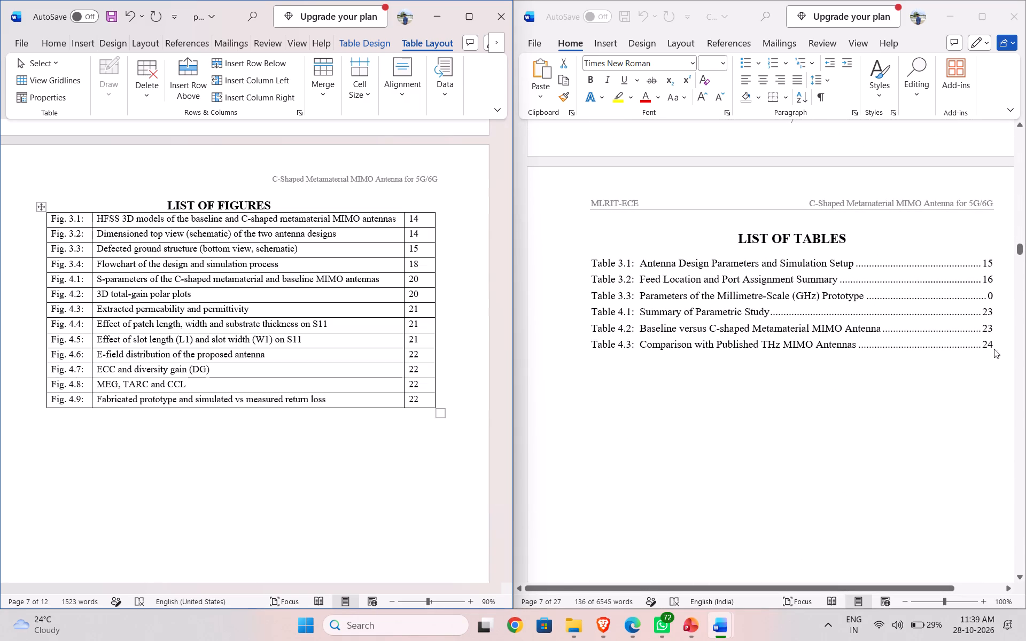
{"action": "left_click_drag", "start_coordinate": [993, 349], "coordinate": [737, 245]}
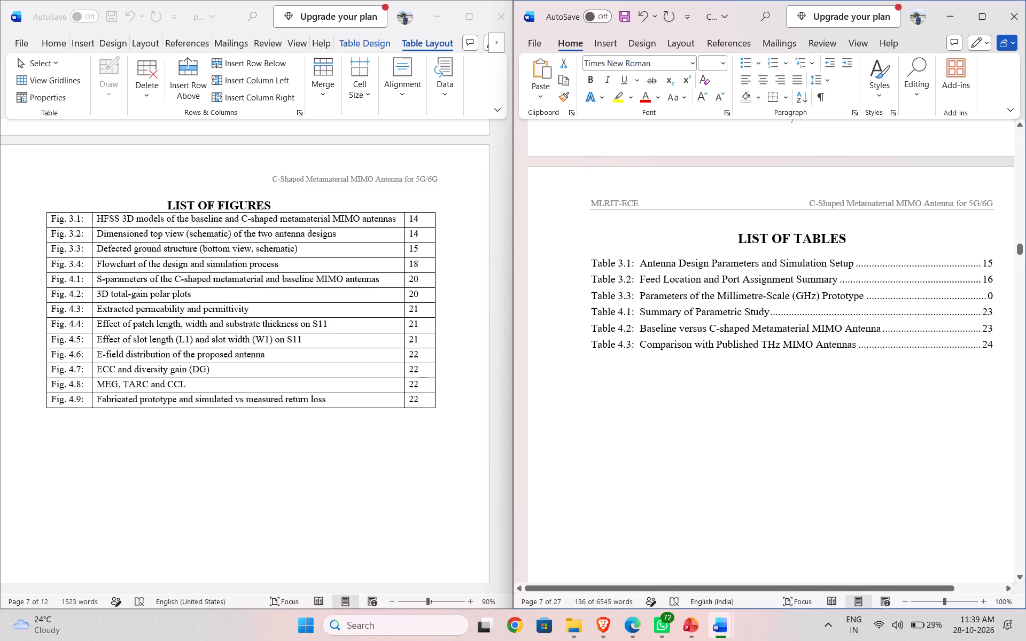
{"action": "left_click_drag", "start_coordinate": [586, 260], "coordinate": [1000, 348]}
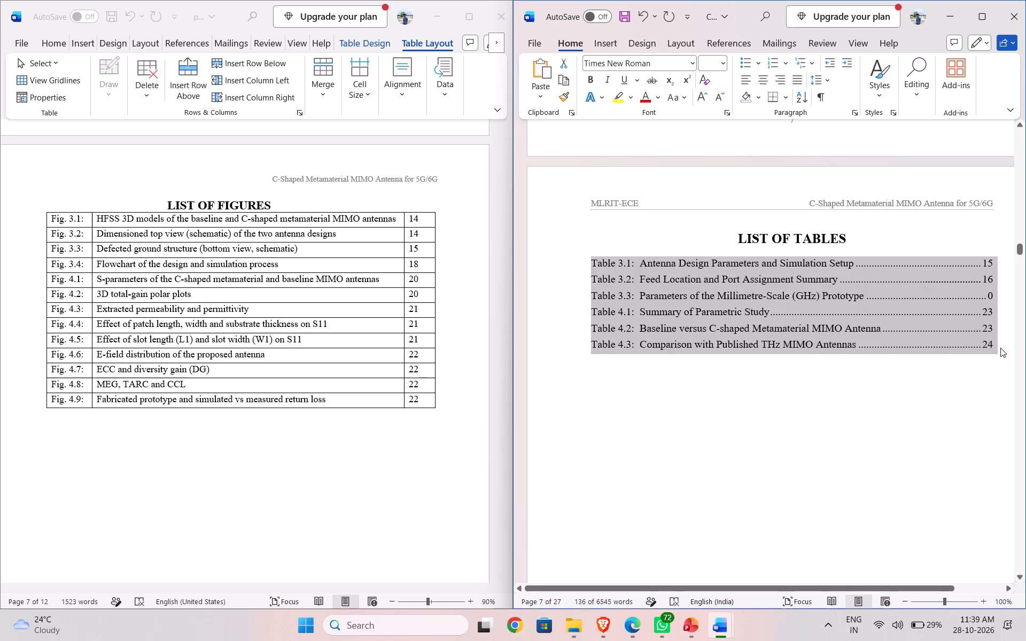
{"action": "key", "text": "ctrl+c"}
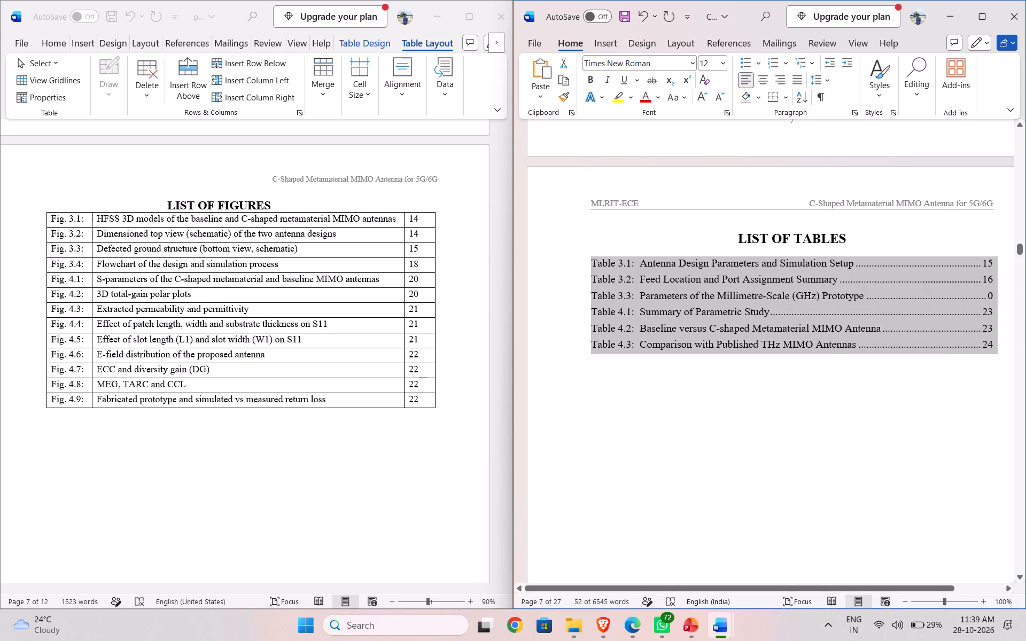
Paste the copied List of Tables entries below the List of Figures table in the 12-page document.
{"action": "scroll", "coordinate": [290, 407], "scroll_direction": "down", "scroll_amount": 9}
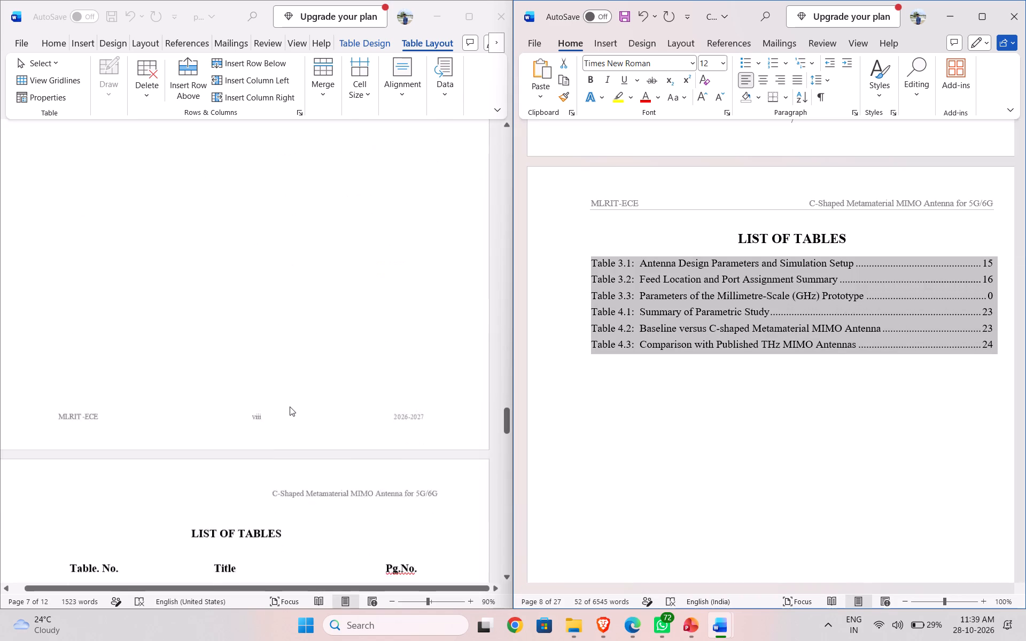
{"action": "scroll", "coordinate": [290, 407], "scroll_direction": "down", "scroll_amount": 3}
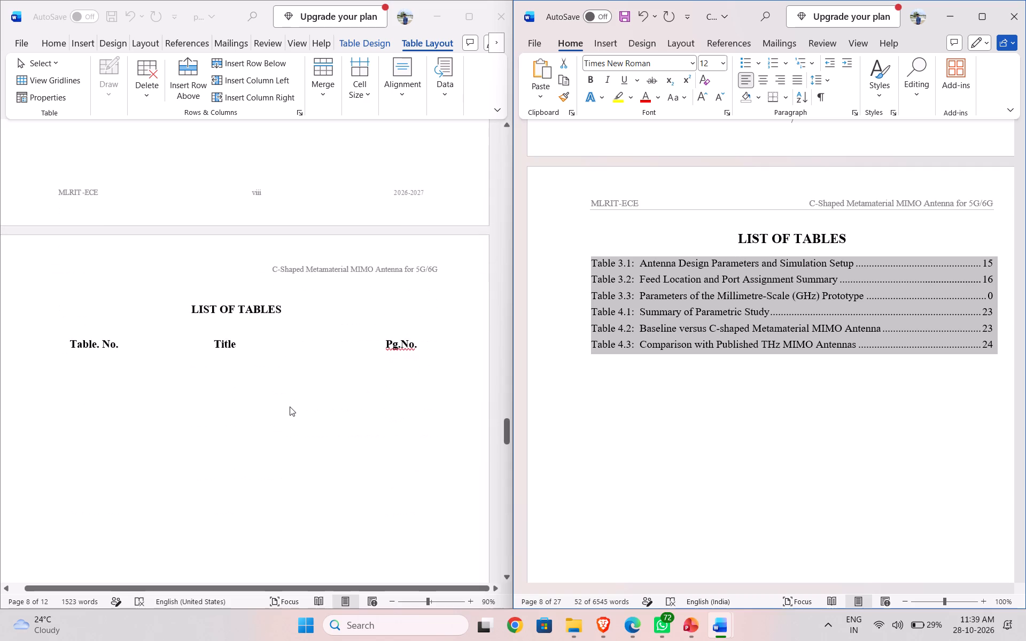
{"action": "scroll", "coordinate": [290, 407], "scroll_direction": "up", "scroll_amount": 6}
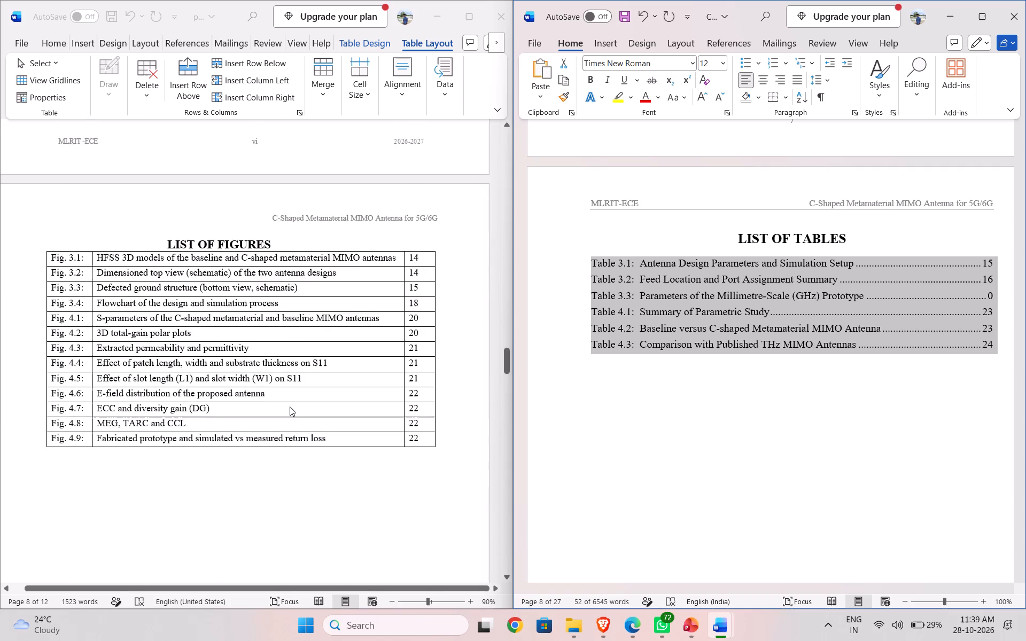
{"action": "scroll", "coordinate": [290, 407], "scroll_direction": "down", "scroll_amount": 1}
{"action": "left_click", "coordinate": [331, 295]}
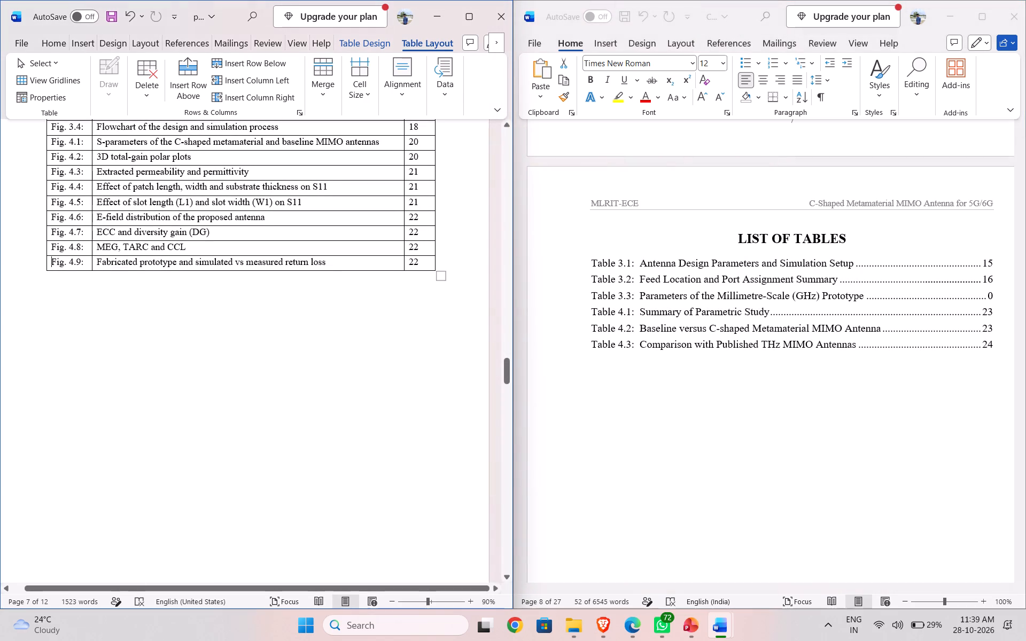
{"action": "left_click", "coordinate": [331, 295]}
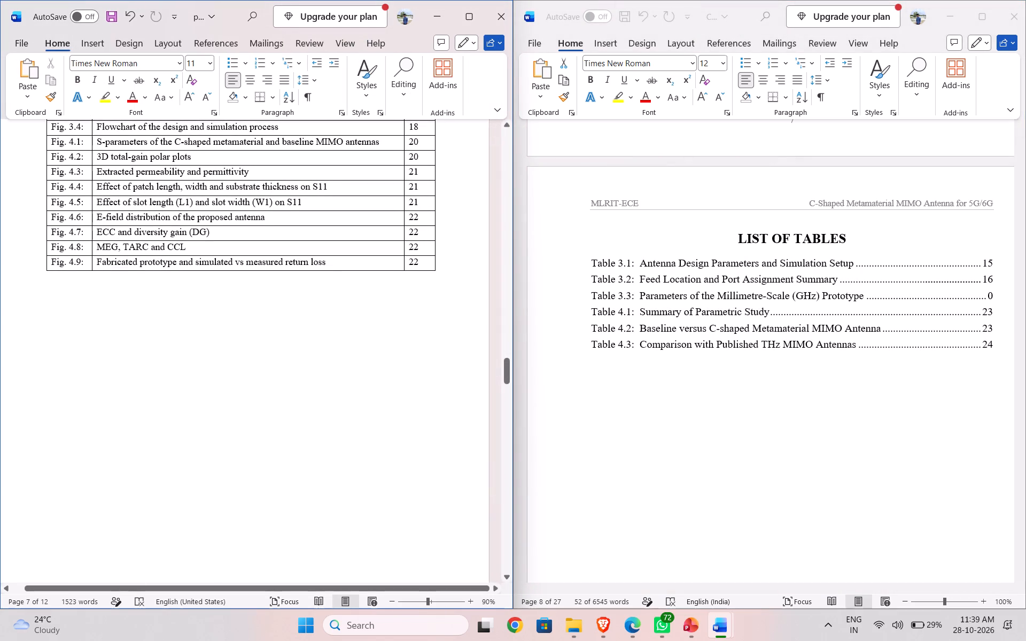
{"action": "left_click", "coordinate": [291, 296]}
{"action": "type", "text": "hghgv"}
{"action": "key", "text": "BackSpace"}
{"action": "key", "text": "BackSpace"}
{"action": "key", "text": "BackSpace"}
{"action": "key", "text": "BackSpace"}
{"action": "key", "text": "BackSpace"}
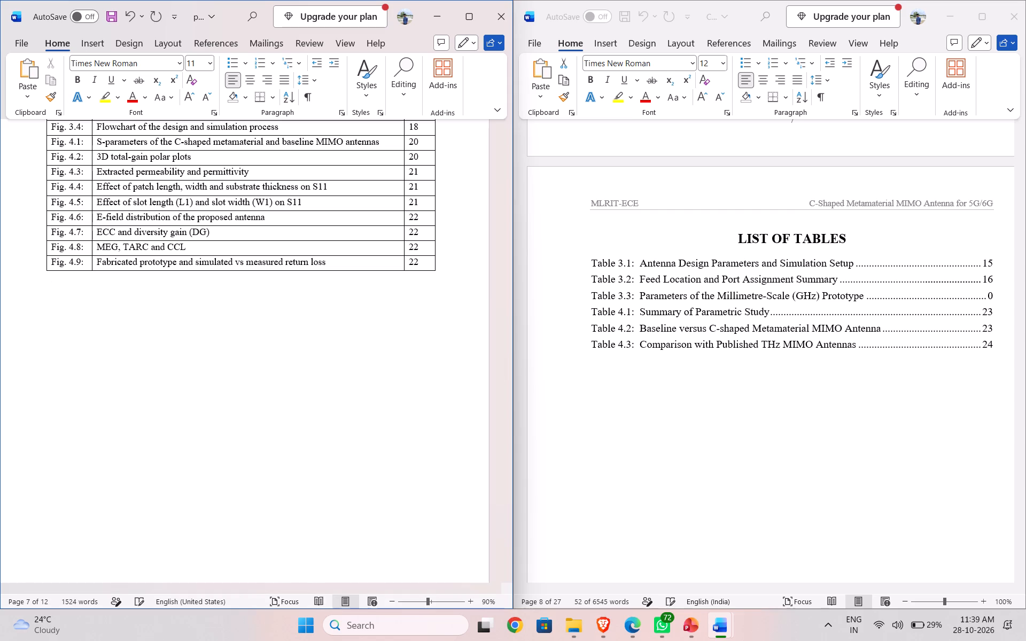
{"action": "key", "text": "ctrl+v"}
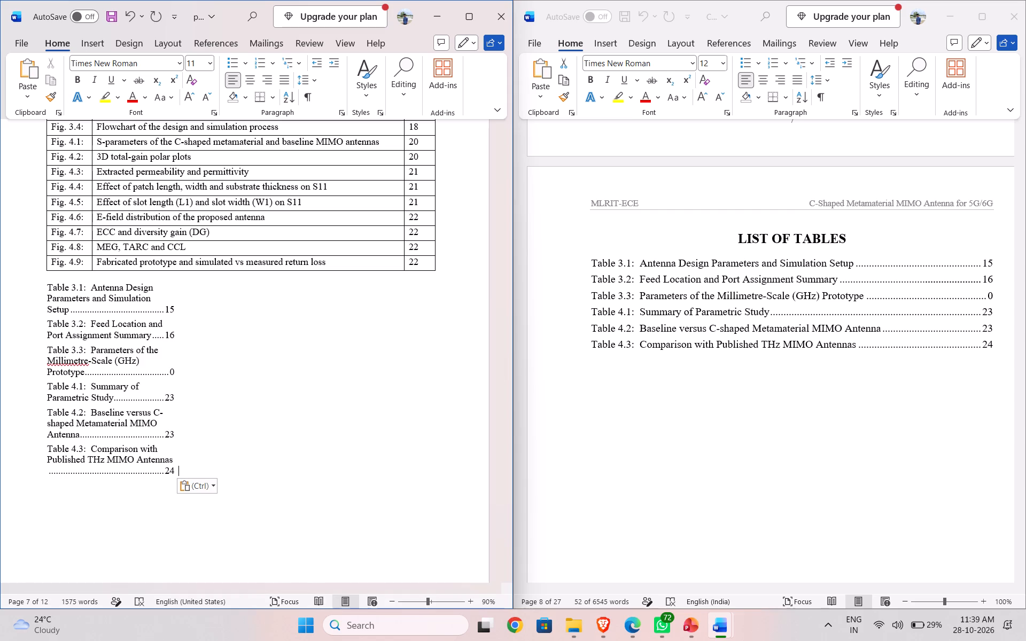
Delete the break after the pasted table entries and the first letter of the leftover LIST OF FIGURES heading.
{"action": "key", "text": "Delete"}
{"action": "key", "text": "Delete"}
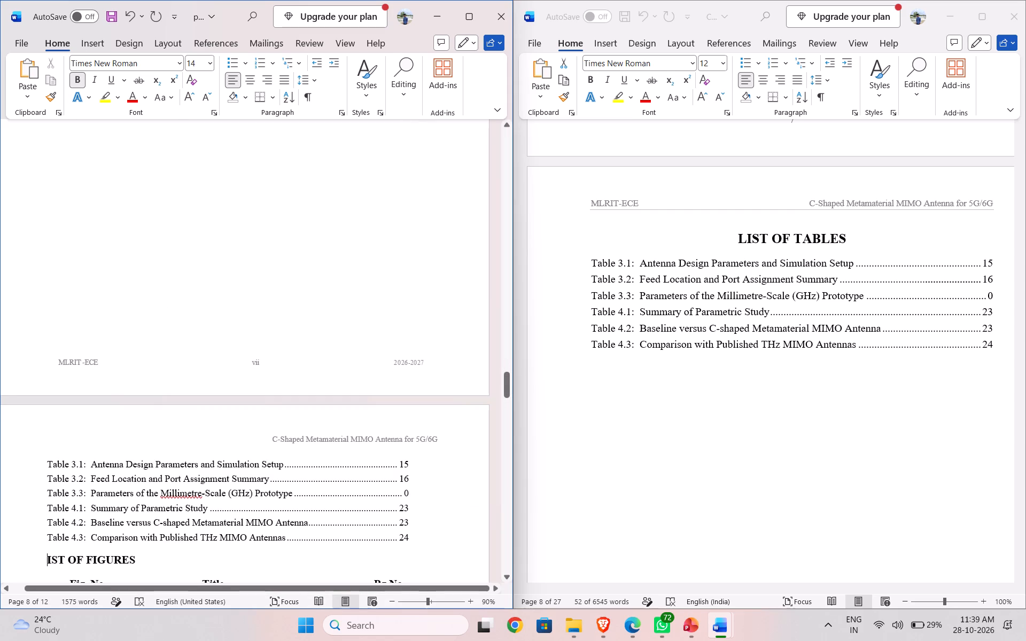
Examine the pasted table entries and the layout of the preceding List of Figures and contents pages.
{"action": "scroll", "coordinate": [267, 297], "scroll_direction": "up", "scroll_amount": 3}
{"action": "scroll", "coordinate": [267, 297], "scroll_direction": "down", "scroll_amount": 2}
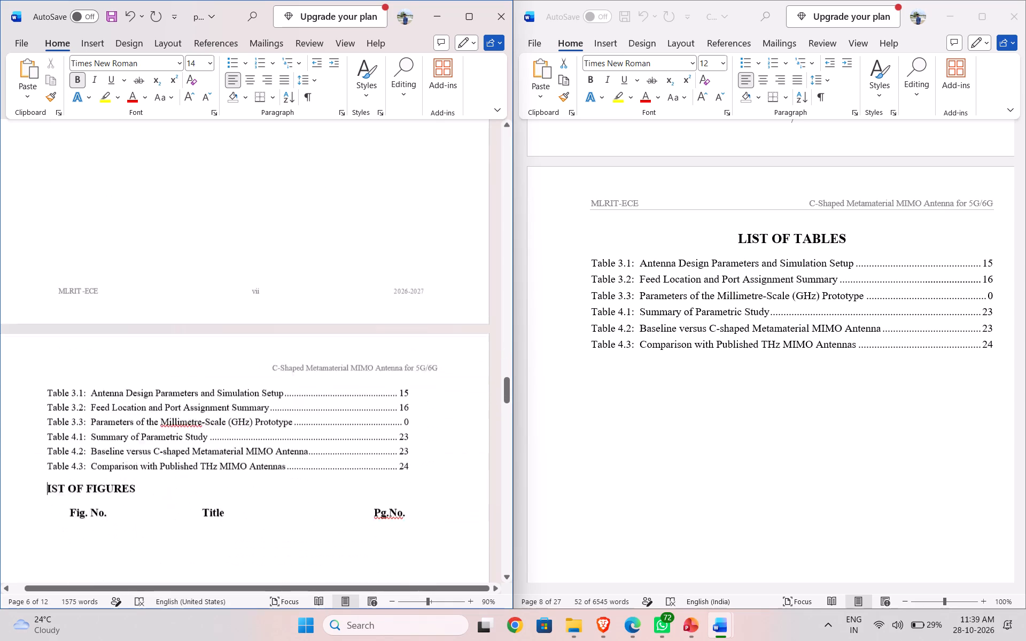
{"action": "scroll", "coordinate": [267, 297], "scroll_direction": "down", "scroll_amount": 1}
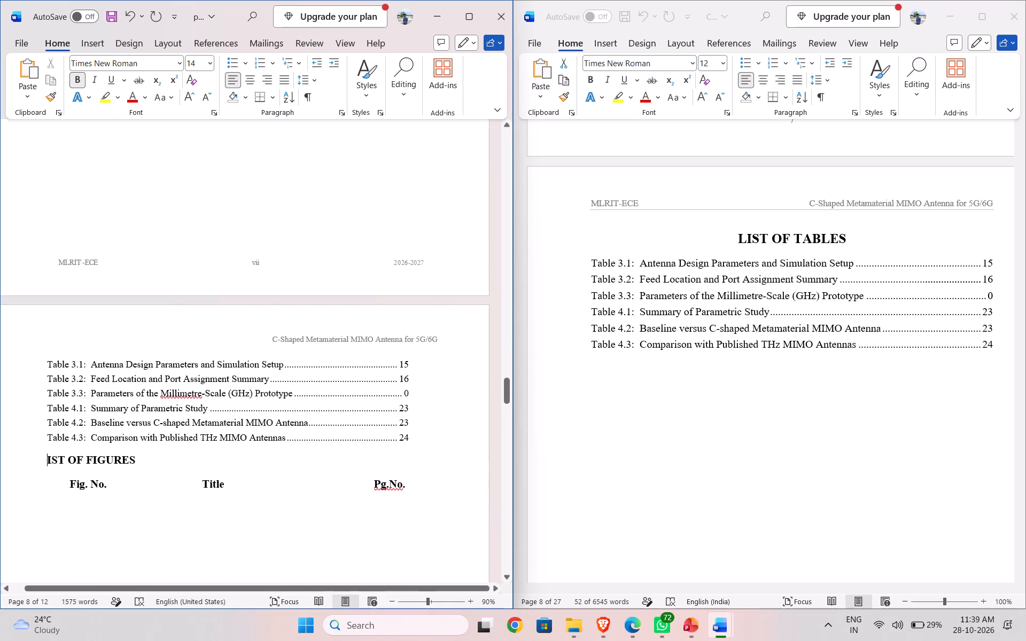
{"action": "left_click_drag", "start_coordinate": [413, 438], "coordinate": [27, 361]}
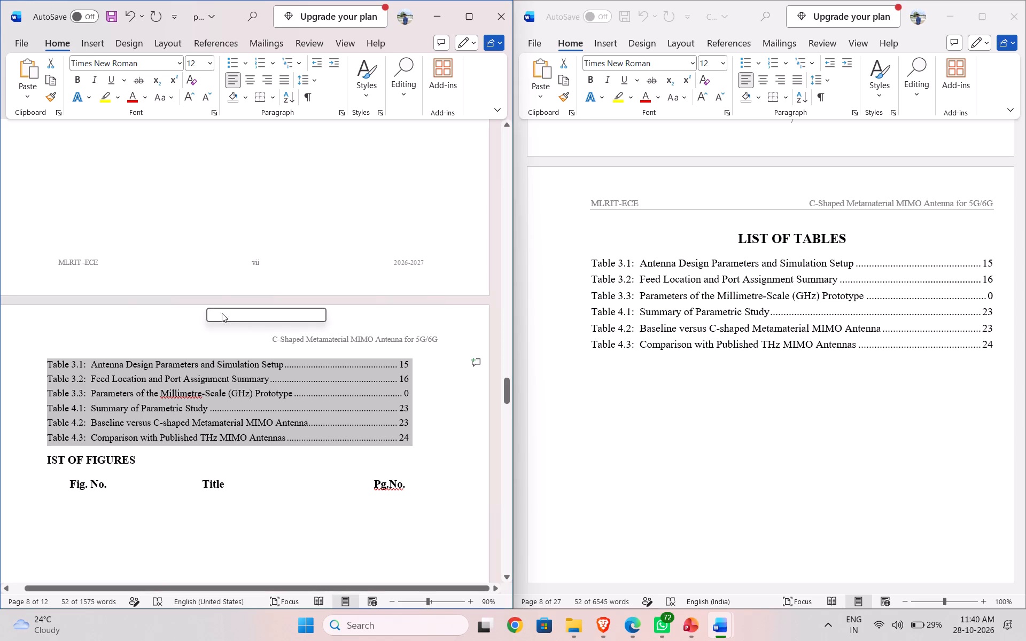
{"action": "scroll", "coordinate": [261, 257], "scroll_direction": "up", "scroll_amount": 9}
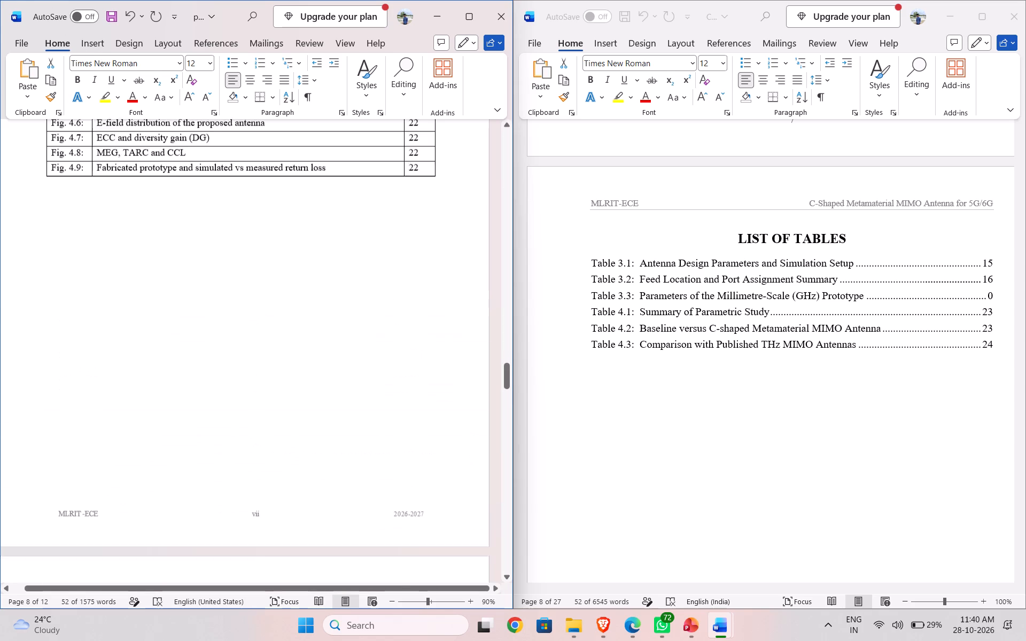
{"action": "scroll", "coordinate": [261, 257], "scroll_direction": "up", "scroll_amount": 11}
{"action": "scroll", "coordinate": [261, 257], "scroll_direction": "up", "scroll_amount": 18}
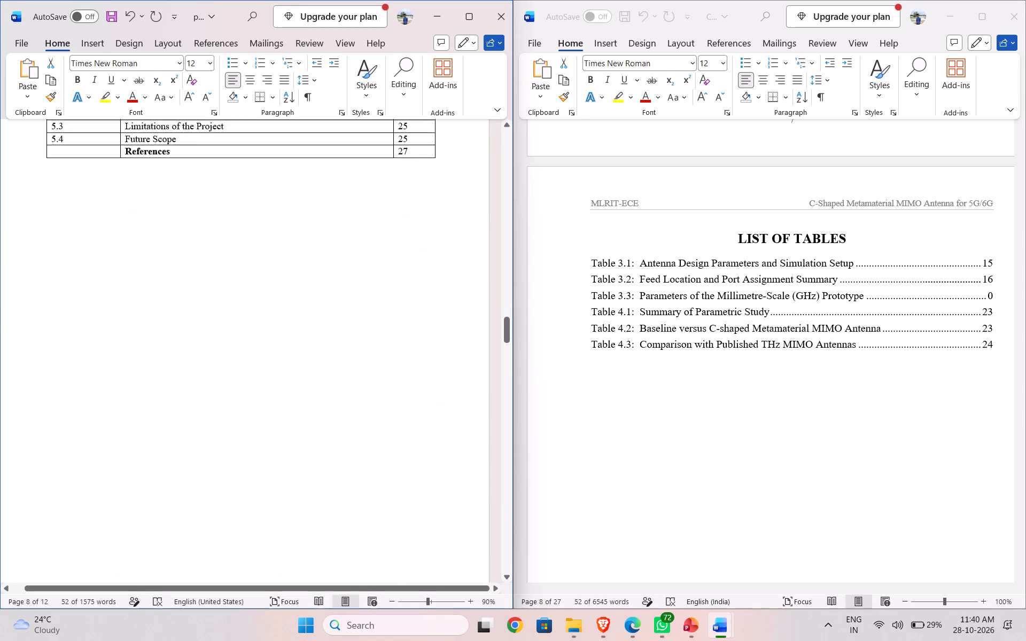
{"action": "scroll", "coordinate": [261, 257], "scroll_direction": "up", "scroll_amount": 16}
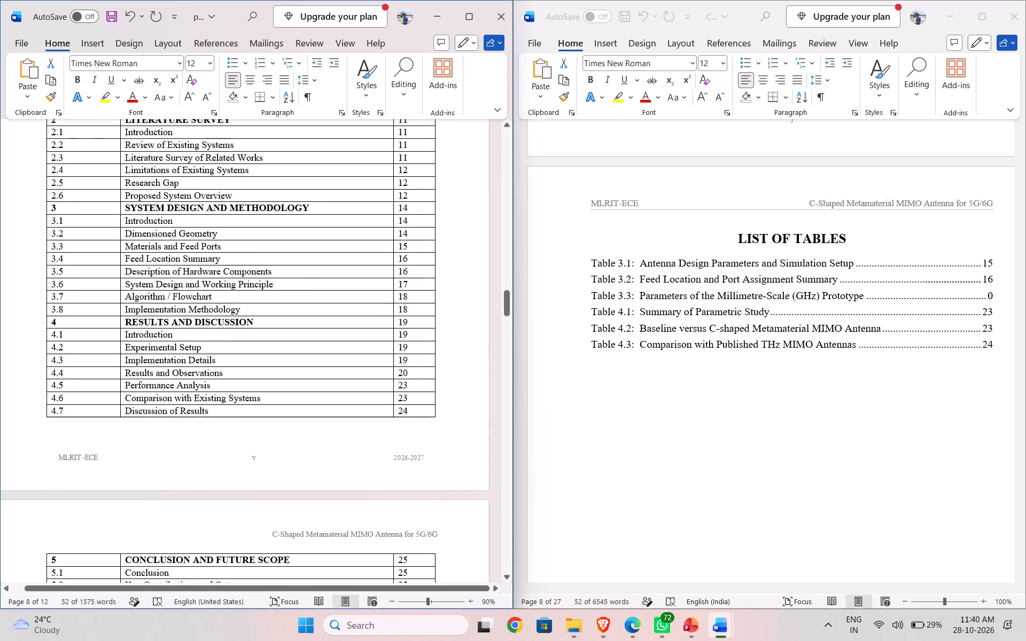
{"action": "scroll", "coordinate": [261, 257], "scroll_direction": "up", "scroll_amount": 4}
{"action": "scroll", "coordinate": [261, 257], "scroll_direction": "down", "scroll_amount": 11}
{"action": "scroll", "coordinate": [261, 258], "scroll_direction": "down", "scroll_amount": 13}
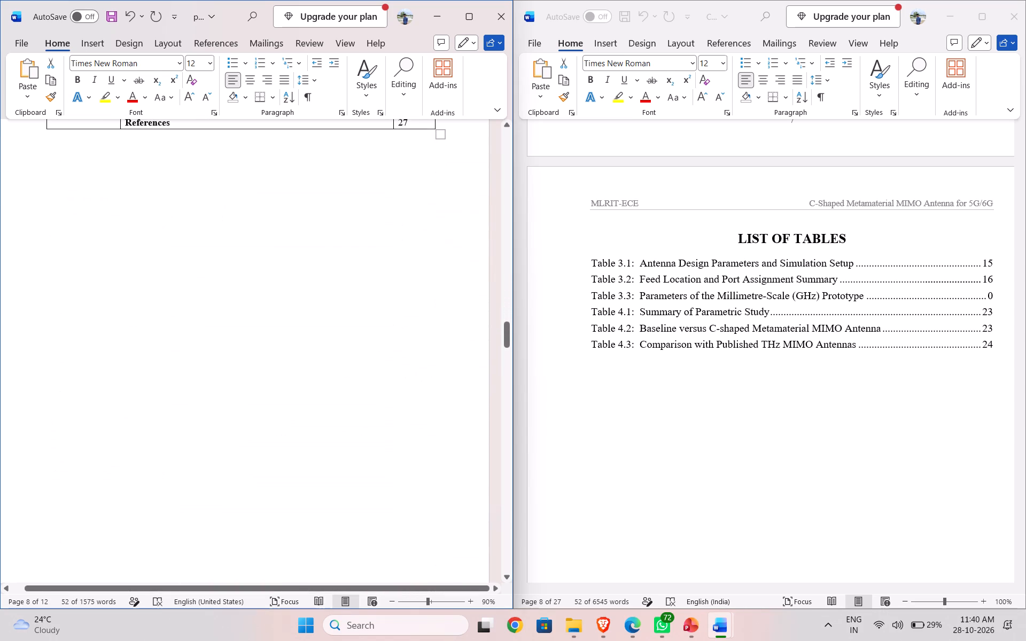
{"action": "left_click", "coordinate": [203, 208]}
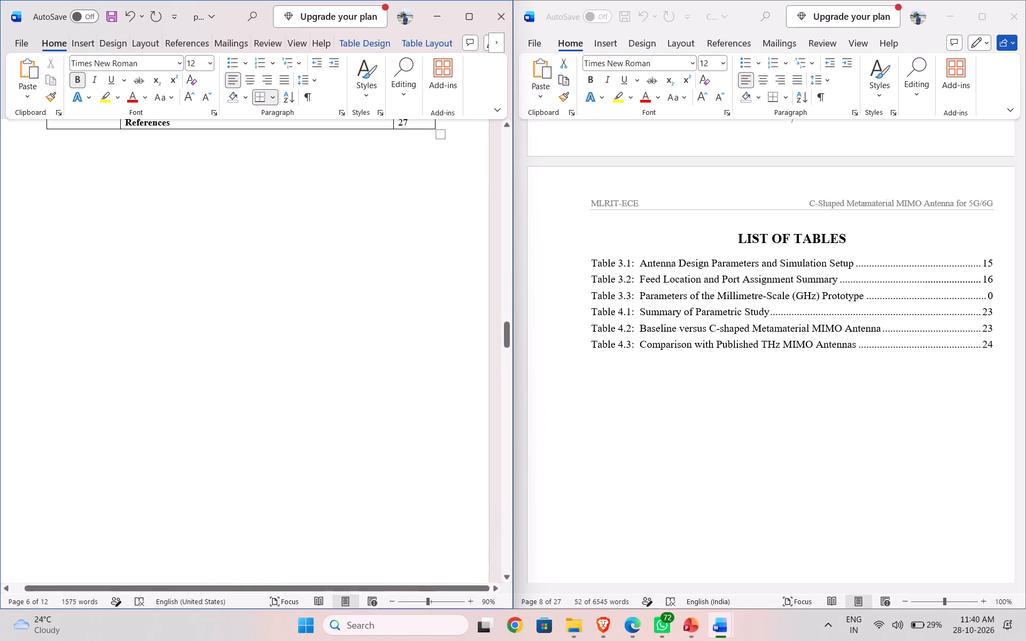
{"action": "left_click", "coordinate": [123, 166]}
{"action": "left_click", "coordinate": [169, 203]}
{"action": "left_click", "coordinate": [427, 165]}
Remove one leading space before the LIST OF FIGURES heading above the completed figures table.
{"action": "scroll", "coordinate": [427, 165], "scroll_direction": "down", "scroll_amount": 6}
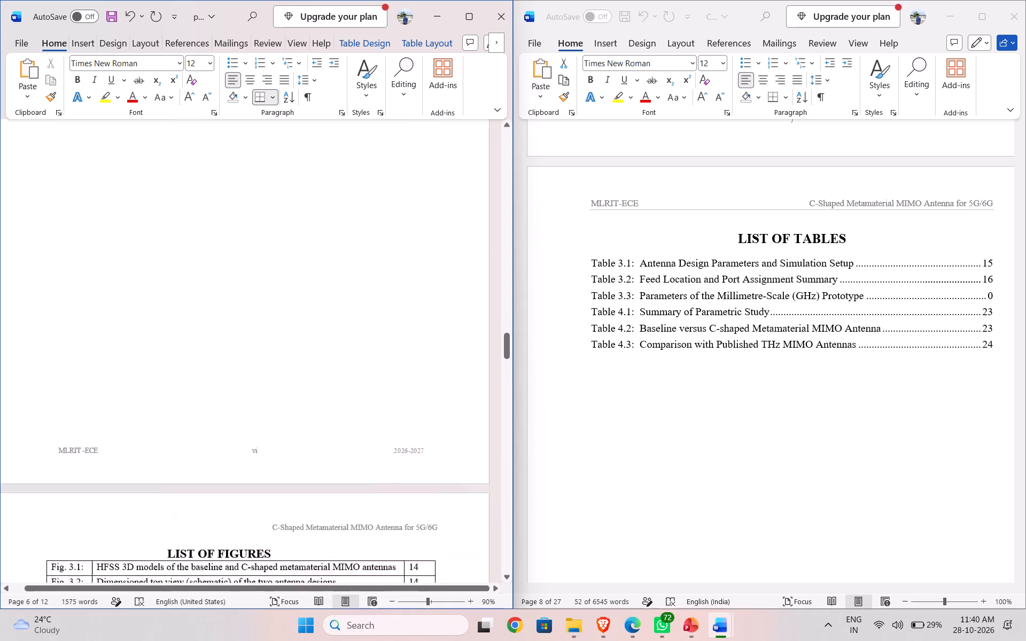
{"action": "scroll", "coordinate": [427, 165], "scroll_direction": "down", "scroll_amount": 7}
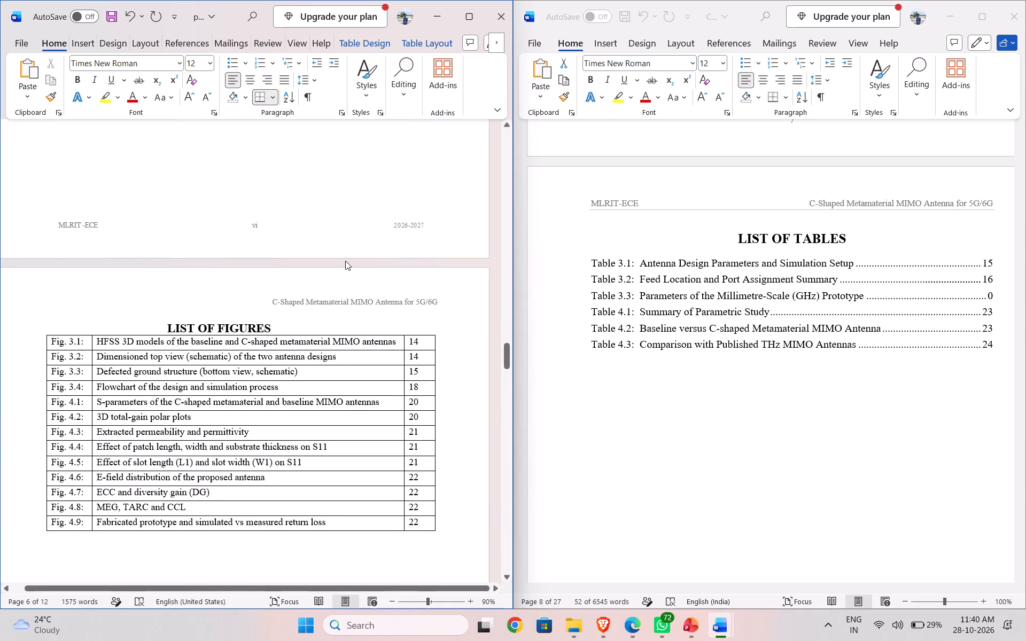
{"action": "scroll", "coordinate": [323, 239], "scroll_direction": "down", "scroll_amount": 4}
{"action": "scroll", "coordinate": [213, 257], "scroll_direction": "up", "scroll_amount": 3}
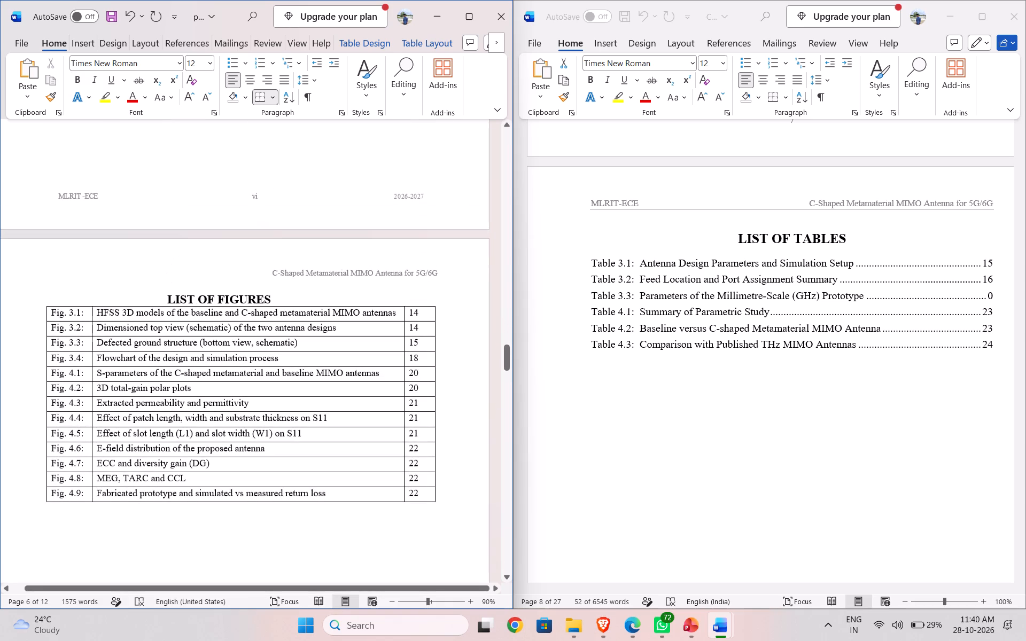
{"action": "left_click", "coordinate": [161, 295]}
{"action": "key", "text": "BackSpace"}
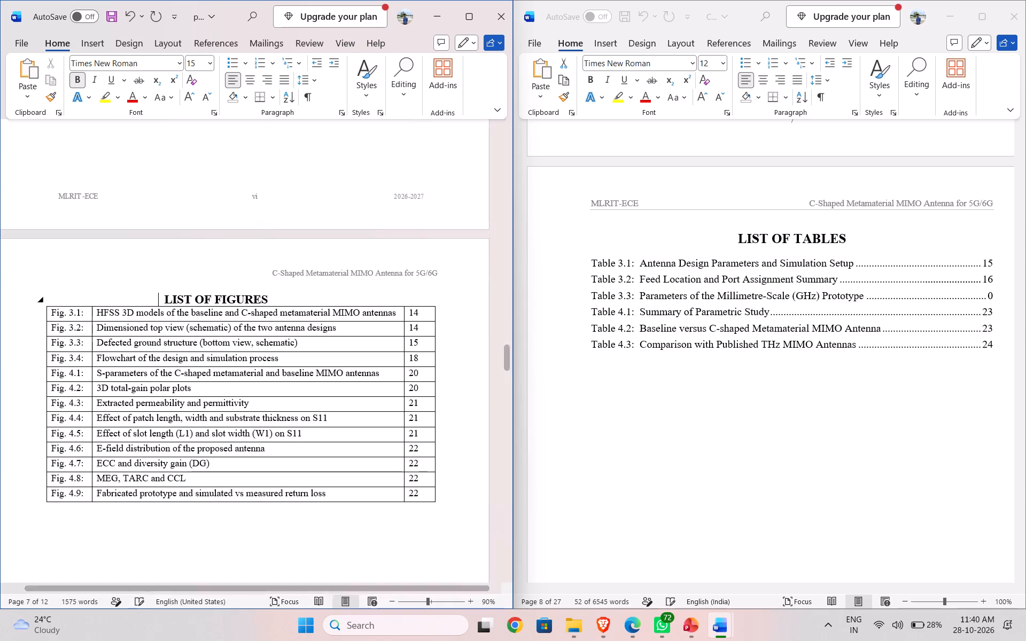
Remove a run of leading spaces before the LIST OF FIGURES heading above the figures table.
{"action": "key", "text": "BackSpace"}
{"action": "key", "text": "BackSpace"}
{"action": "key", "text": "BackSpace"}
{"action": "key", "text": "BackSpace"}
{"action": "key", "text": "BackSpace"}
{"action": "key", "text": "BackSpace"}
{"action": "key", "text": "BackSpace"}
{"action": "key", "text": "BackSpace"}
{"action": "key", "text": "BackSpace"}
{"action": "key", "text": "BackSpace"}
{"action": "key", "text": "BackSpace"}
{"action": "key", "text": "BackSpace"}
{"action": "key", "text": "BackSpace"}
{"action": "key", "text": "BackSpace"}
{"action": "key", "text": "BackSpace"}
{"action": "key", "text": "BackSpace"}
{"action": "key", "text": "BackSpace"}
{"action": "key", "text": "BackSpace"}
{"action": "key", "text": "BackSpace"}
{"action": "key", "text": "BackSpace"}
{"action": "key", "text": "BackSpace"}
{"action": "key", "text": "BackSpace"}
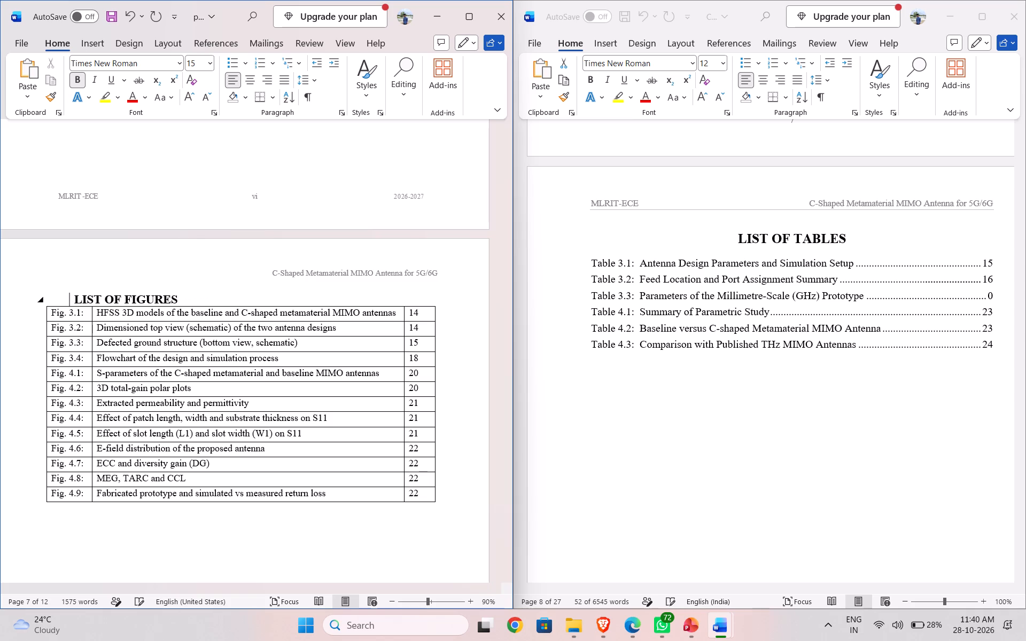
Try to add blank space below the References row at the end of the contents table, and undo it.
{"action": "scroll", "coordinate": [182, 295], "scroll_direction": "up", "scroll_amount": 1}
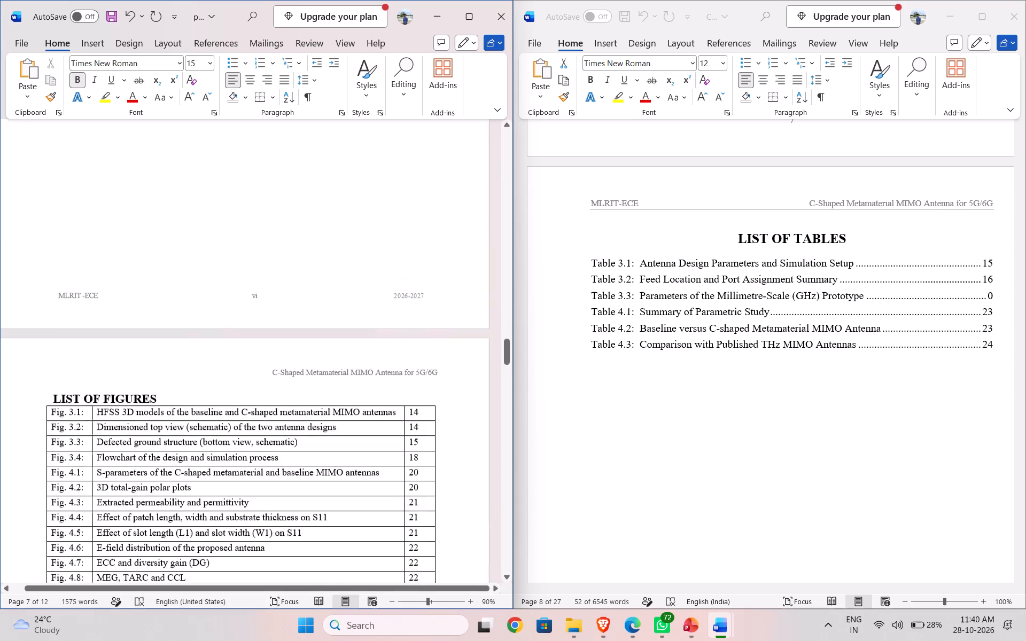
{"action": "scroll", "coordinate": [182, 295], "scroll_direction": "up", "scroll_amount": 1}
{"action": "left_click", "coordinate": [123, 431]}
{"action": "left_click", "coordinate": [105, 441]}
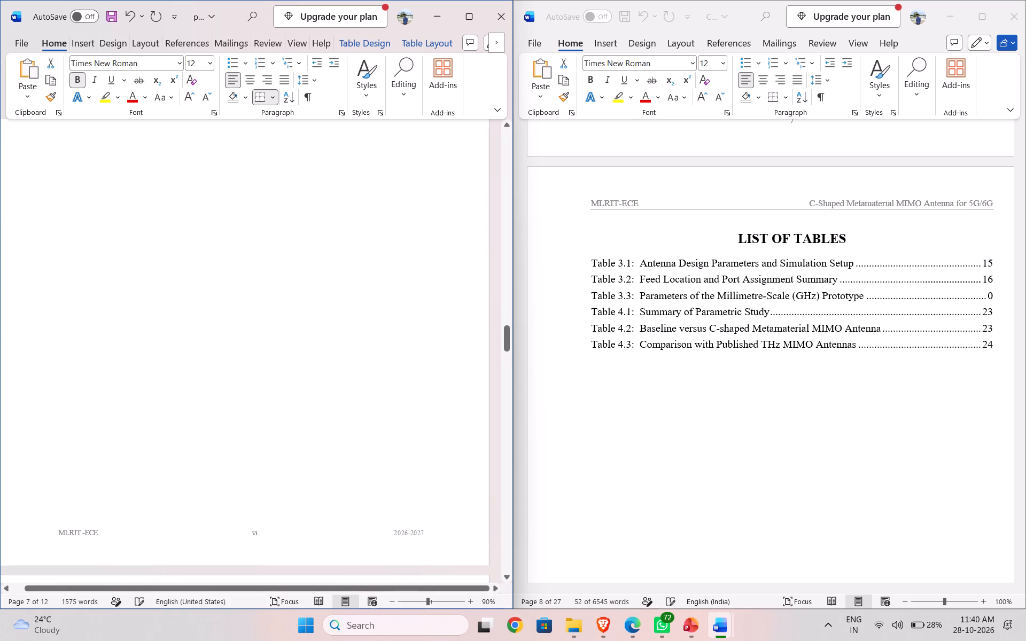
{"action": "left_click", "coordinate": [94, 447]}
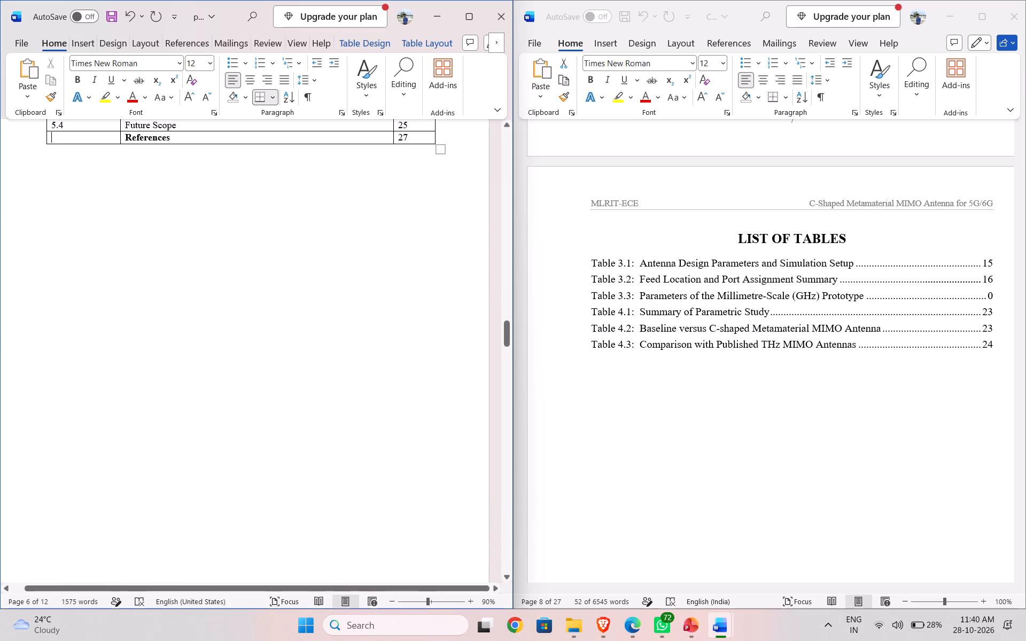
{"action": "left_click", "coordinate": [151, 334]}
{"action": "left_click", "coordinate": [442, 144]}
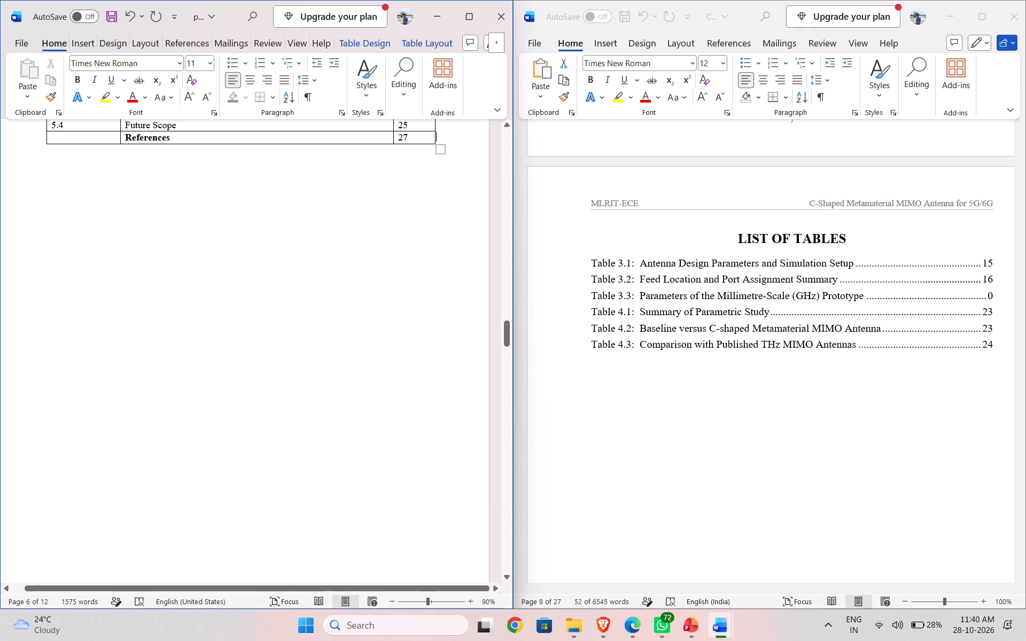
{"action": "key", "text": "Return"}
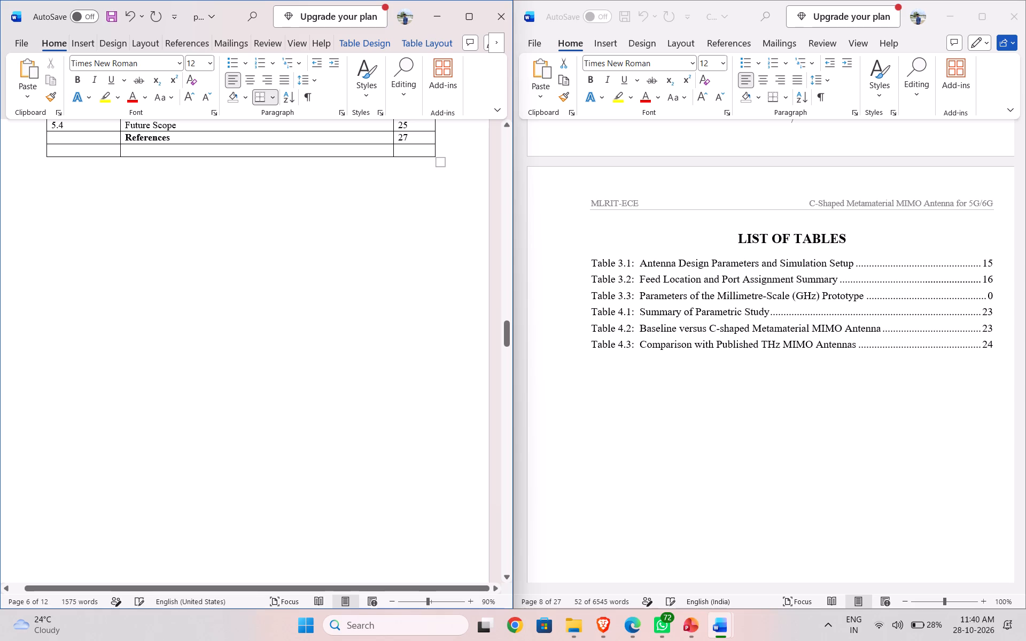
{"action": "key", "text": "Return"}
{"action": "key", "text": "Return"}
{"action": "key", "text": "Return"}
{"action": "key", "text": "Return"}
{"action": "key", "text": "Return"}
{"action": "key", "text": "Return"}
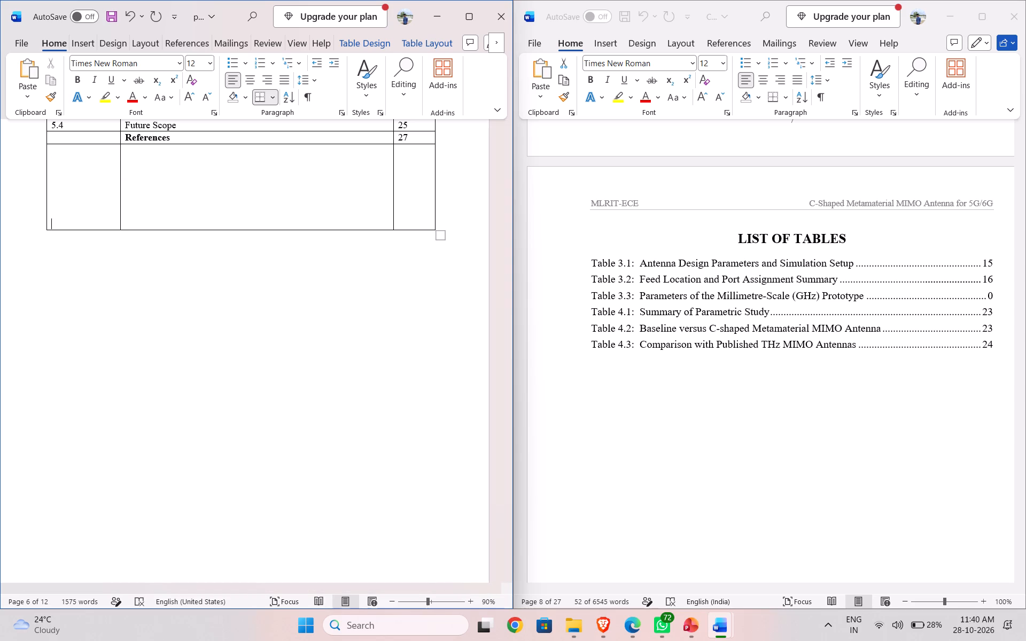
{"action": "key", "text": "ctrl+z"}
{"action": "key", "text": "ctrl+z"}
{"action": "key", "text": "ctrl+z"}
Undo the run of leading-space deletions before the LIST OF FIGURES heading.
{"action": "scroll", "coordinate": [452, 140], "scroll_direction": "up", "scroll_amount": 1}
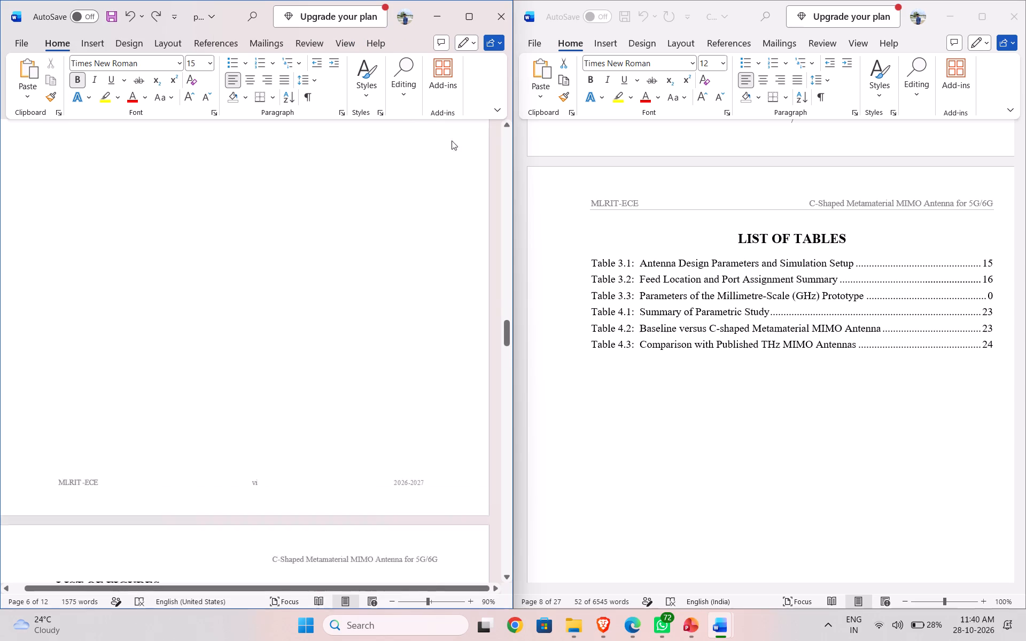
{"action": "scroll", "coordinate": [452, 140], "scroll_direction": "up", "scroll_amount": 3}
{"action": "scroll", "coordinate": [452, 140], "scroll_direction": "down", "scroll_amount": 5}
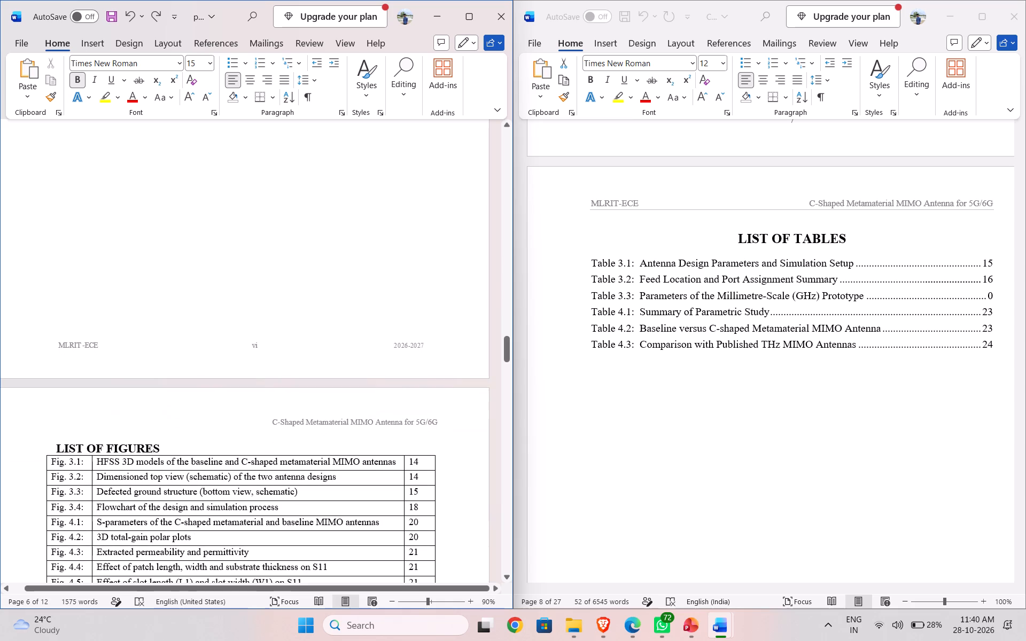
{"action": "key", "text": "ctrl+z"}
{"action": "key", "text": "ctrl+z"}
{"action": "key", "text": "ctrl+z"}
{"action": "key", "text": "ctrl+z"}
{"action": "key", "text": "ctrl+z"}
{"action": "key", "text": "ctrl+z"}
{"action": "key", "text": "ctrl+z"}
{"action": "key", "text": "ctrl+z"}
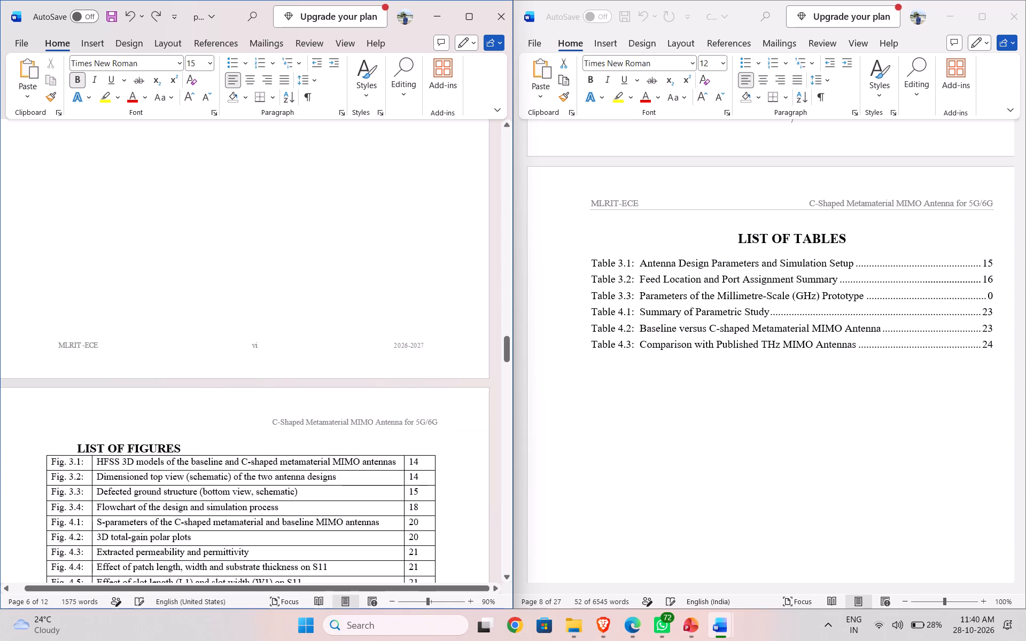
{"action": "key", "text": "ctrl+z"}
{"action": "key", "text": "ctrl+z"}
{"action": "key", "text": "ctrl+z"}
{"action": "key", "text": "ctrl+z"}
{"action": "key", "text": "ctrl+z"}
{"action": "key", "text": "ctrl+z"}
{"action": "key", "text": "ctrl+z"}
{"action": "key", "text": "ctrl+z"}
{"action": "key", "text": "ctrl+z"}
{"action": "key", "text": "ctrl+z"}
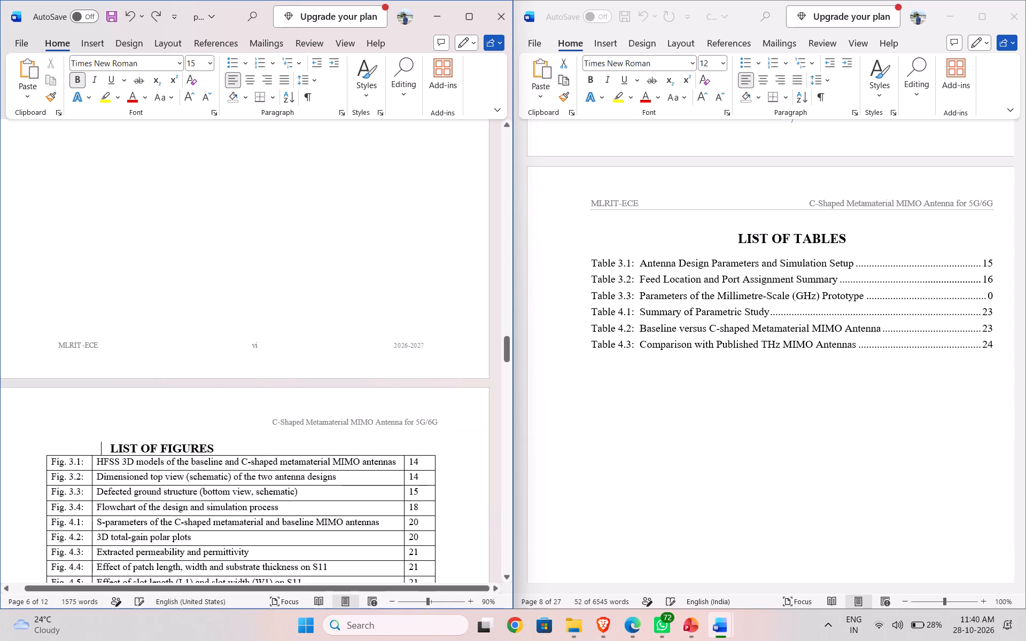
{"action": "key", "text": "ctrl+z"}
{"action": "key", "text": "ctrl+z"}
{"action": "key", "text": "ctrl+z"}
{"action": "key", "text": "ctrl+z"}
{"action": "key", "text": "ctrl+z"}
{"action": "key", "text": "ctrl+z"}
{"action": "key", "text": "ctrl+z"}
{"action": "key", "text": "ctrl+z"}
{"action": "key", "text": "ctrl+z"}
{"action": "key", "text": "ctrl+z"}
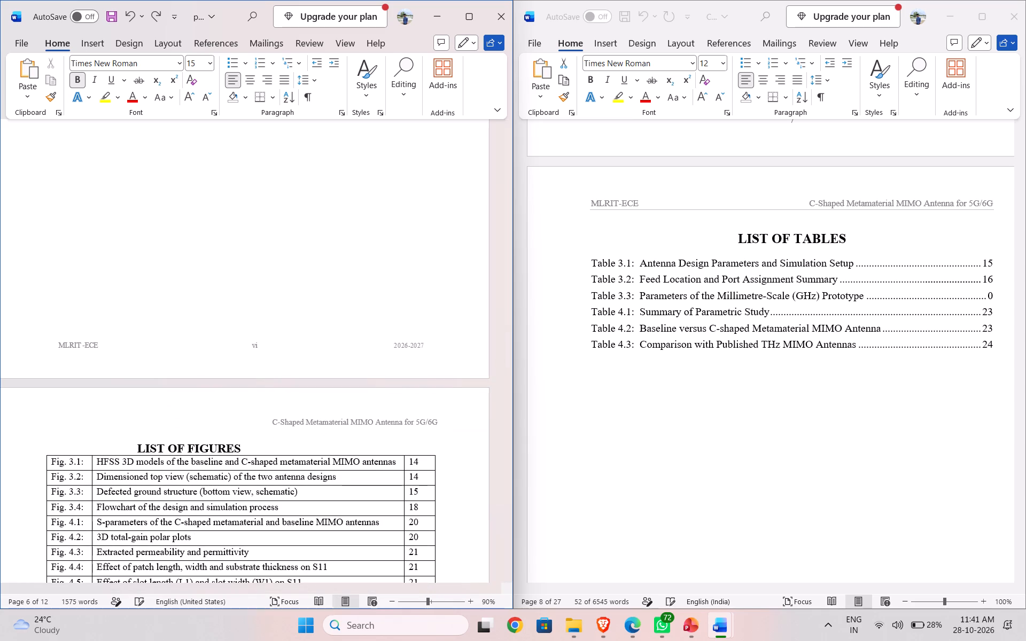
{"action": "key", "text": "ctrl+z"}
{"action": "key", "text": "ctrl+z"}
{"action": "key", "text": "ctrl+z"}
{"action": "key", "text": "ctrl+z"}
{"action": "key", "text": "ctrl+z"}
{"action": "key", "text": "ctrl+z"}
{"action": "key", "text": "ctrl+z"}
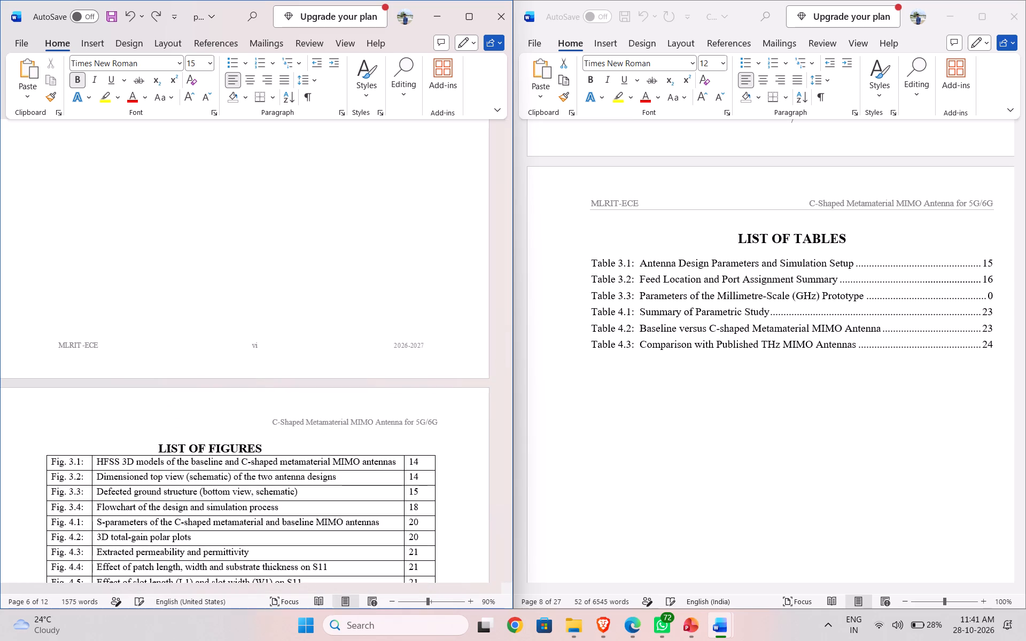
Undo the earlier single-space removal and the deletions of the break and first letter at the leftover LIST OF FIGURES heading.
{"action": "key", "text": "ctrl+z"}
{"action": "key", "text": "ctrl+z"}
{"action": "key", "text": "ctrl+z"}
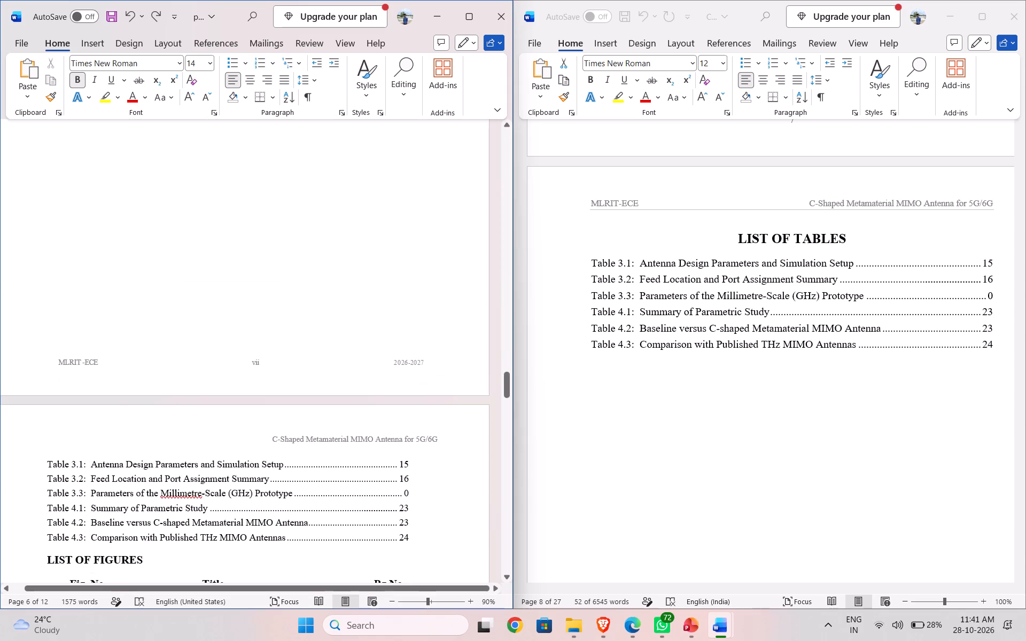
Examine the pasted table entries and the List of Figures page against the list pages of the reference report.
{"action": "scroll", "coordinate": [452, 140], "scroll_direction": "down", "scroll_amount": 2}
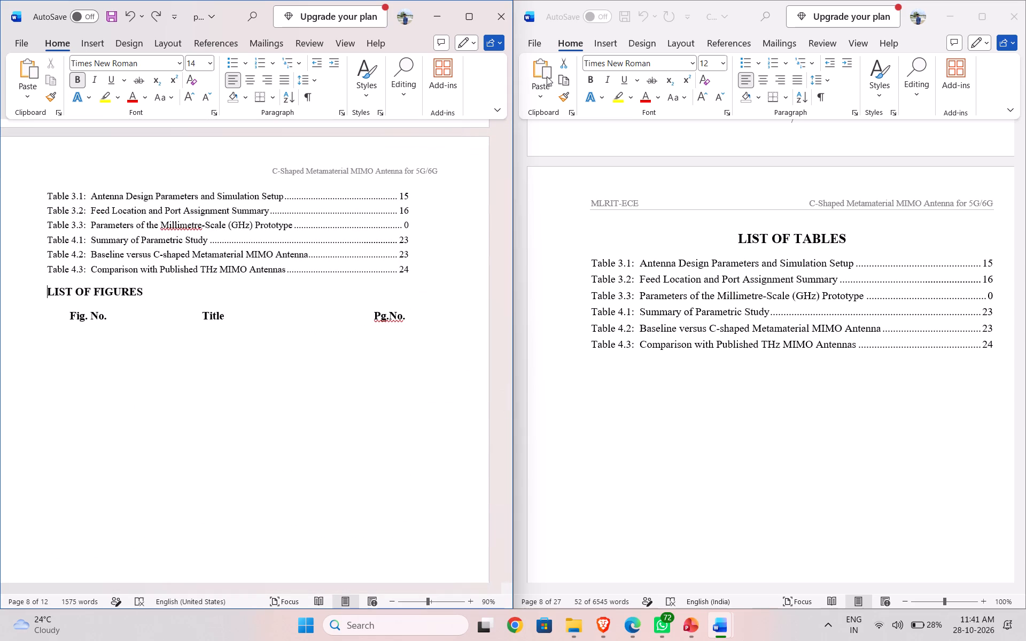
{"action": "scroll", "coordinate": [364, 268], "scroll_direction": "up", "scroll_amount": 8}
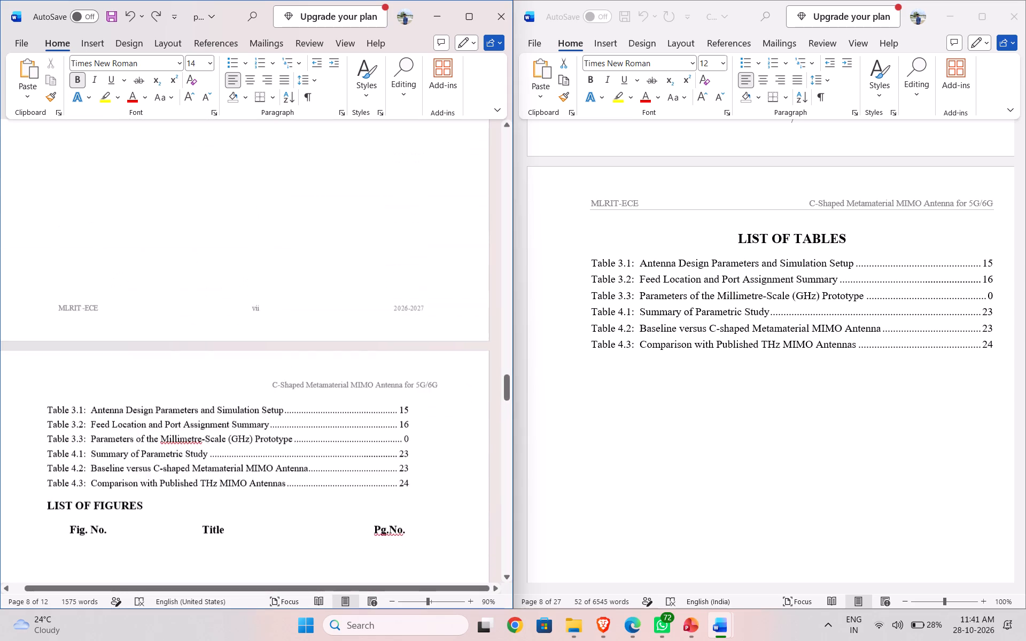
{"action": "scroll", "coordinate": [364, 268], "scroll_direction": "up", "scroll_amount": 13}
{"action": "scroll", "coordinate": [364, 268], "scroll_direction": "down", "scroll_amount": 5}
{"action": "scroll", "coordinate": [364, 268], "scroll_direction": "up", "scroll_amount": 13}
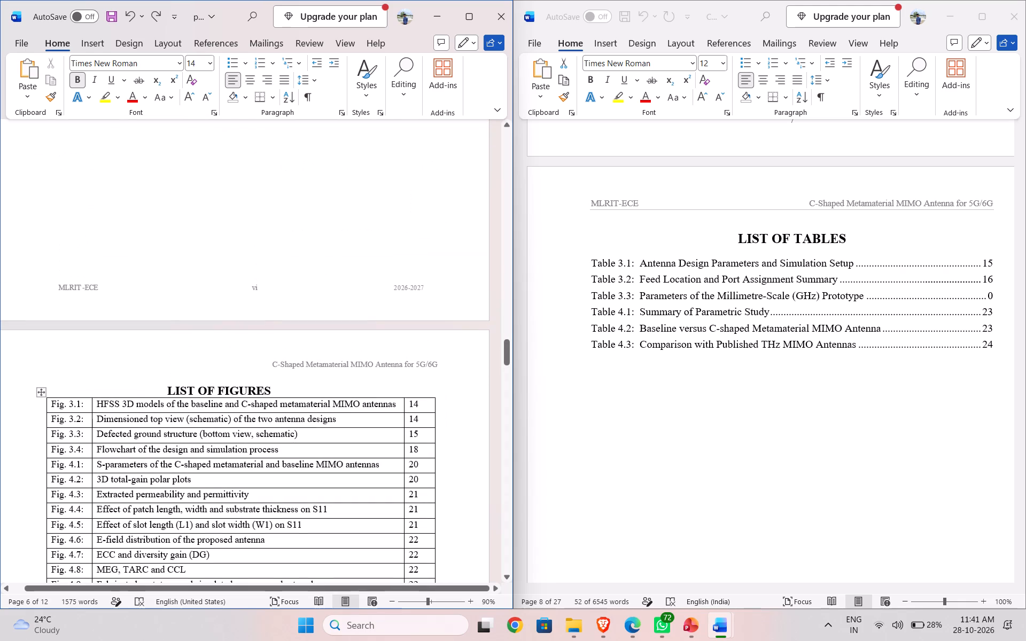
{"action": "scroll", "coordinate": [364, 267], "scroll_direction": "up", "scroll_amount": 11}
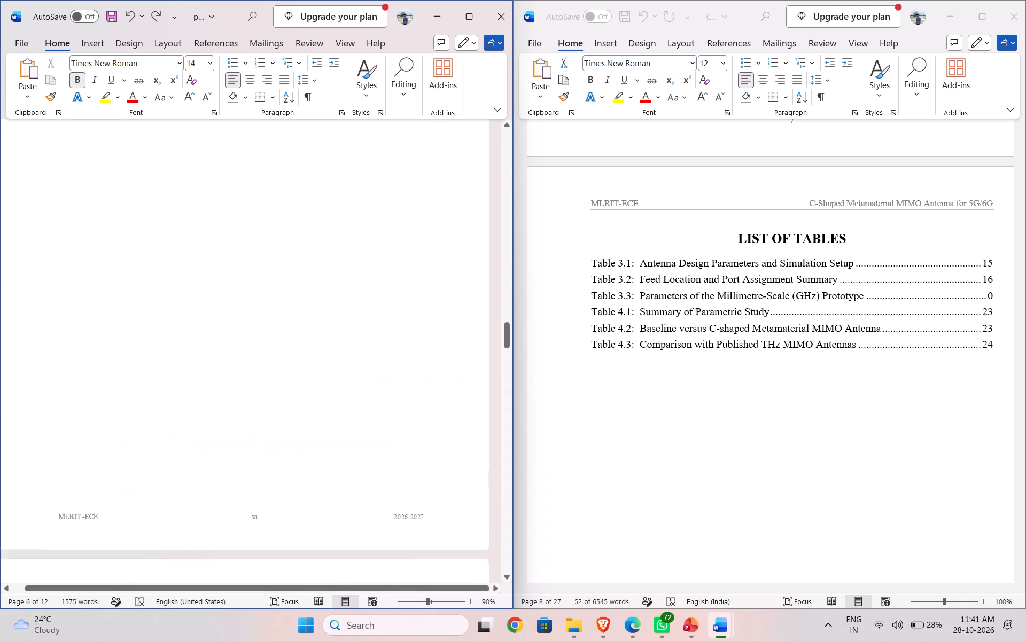
{"action": "scroll", "coordinate": [364, 267], "scroll_direction": "up", "scroll_amount": 1}
{"action": "scroll", "coordinate": [364, 267], "scroll_direction": "down", "scroll_amount": 3}
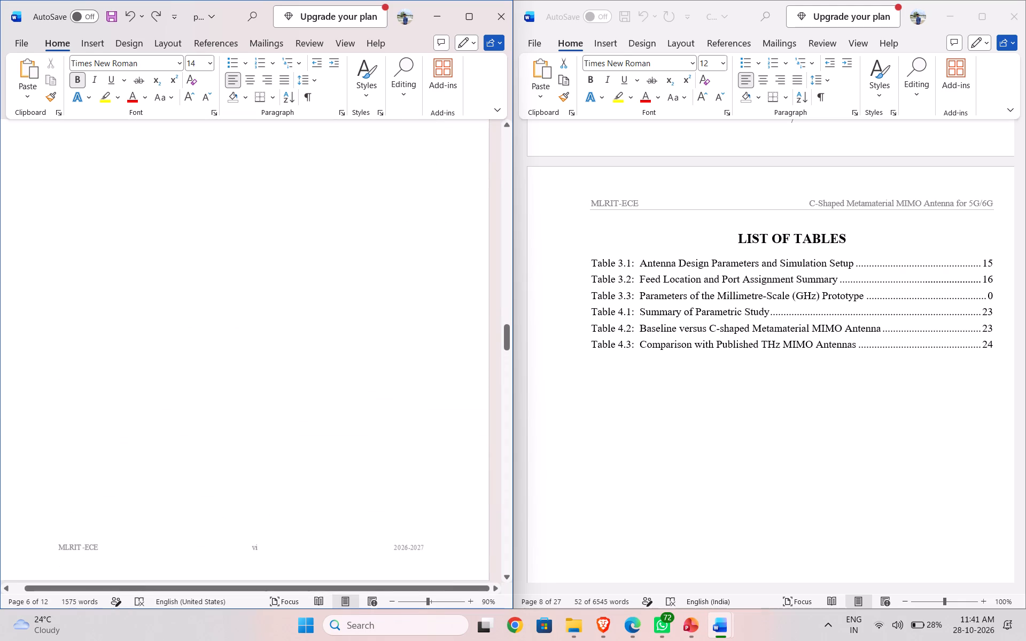
{"action": "scroll", "coordinate": [364, 267], "scroll_direction": "down", "scroll_amount": 12}
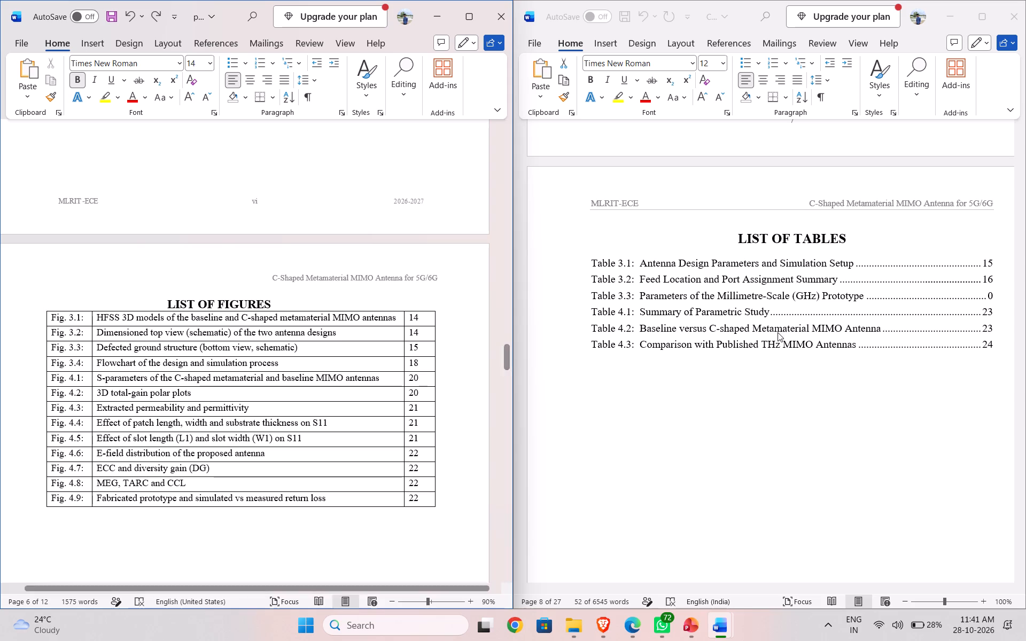
{"action": "scroll", "coordinate": [750, 316], "scroll_direction": "up", "scroll_amount": 20}
{"action": "scroll", "coordinate": [748, 318], "scroll_direction": "down", "scroll_amount": 5}
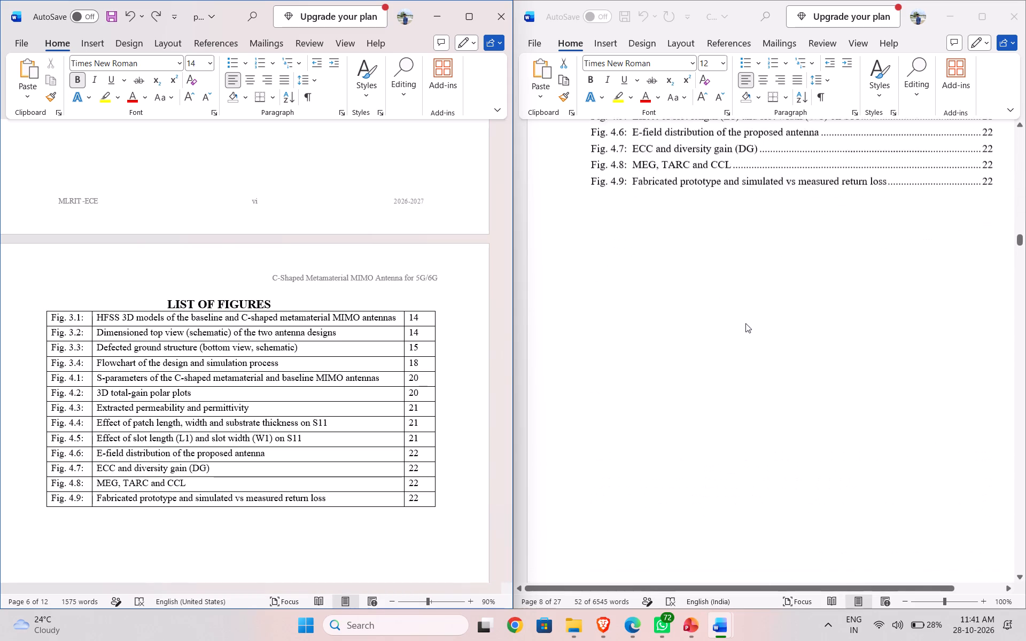
{"action": "scroll", "coordinate": [745, 323], "scroll_direction": "down", "scroll_amount": 6}
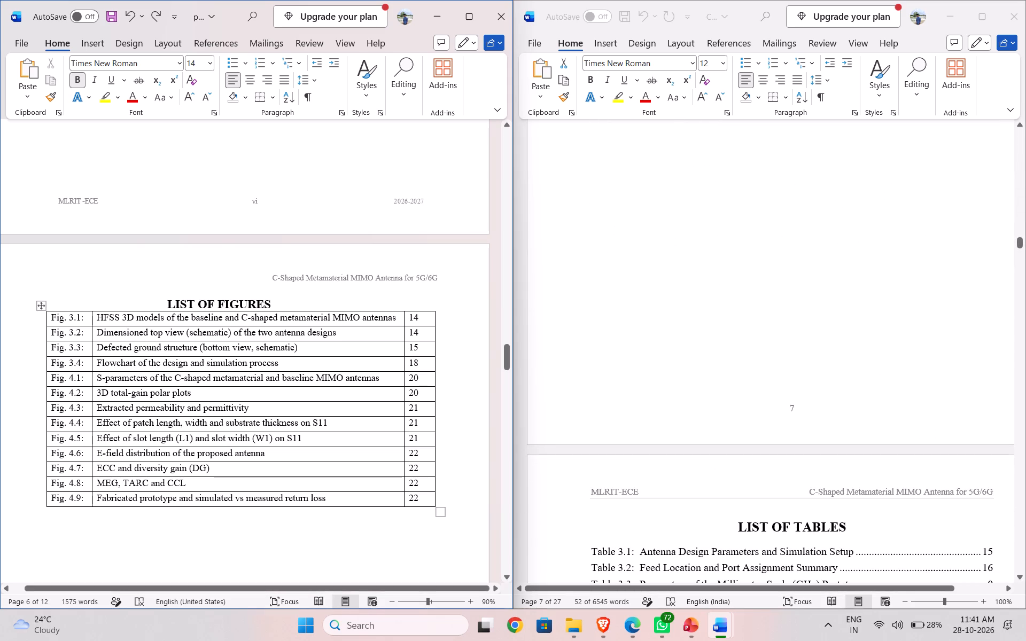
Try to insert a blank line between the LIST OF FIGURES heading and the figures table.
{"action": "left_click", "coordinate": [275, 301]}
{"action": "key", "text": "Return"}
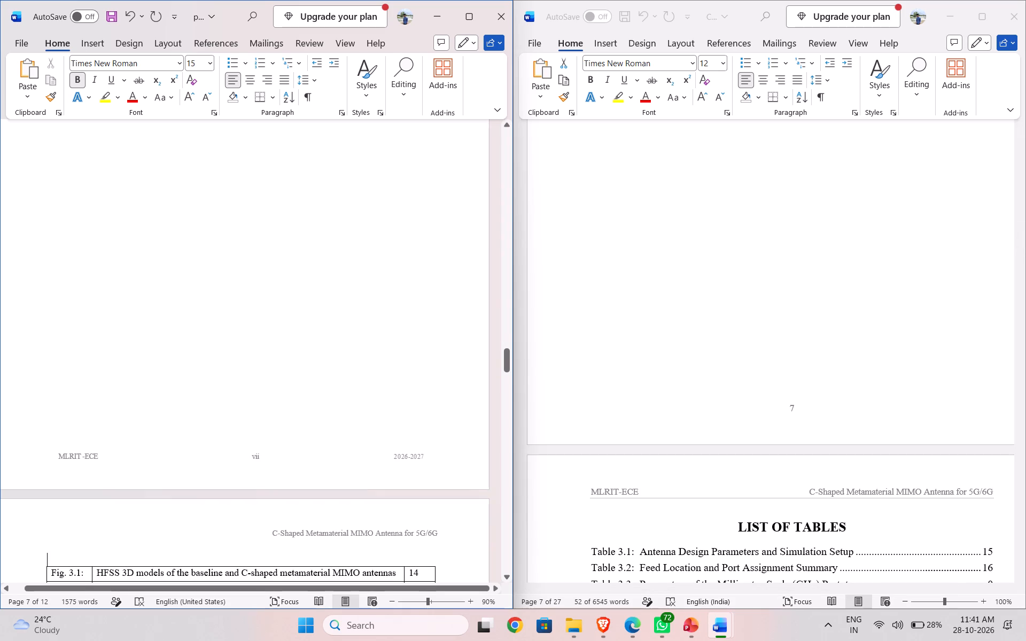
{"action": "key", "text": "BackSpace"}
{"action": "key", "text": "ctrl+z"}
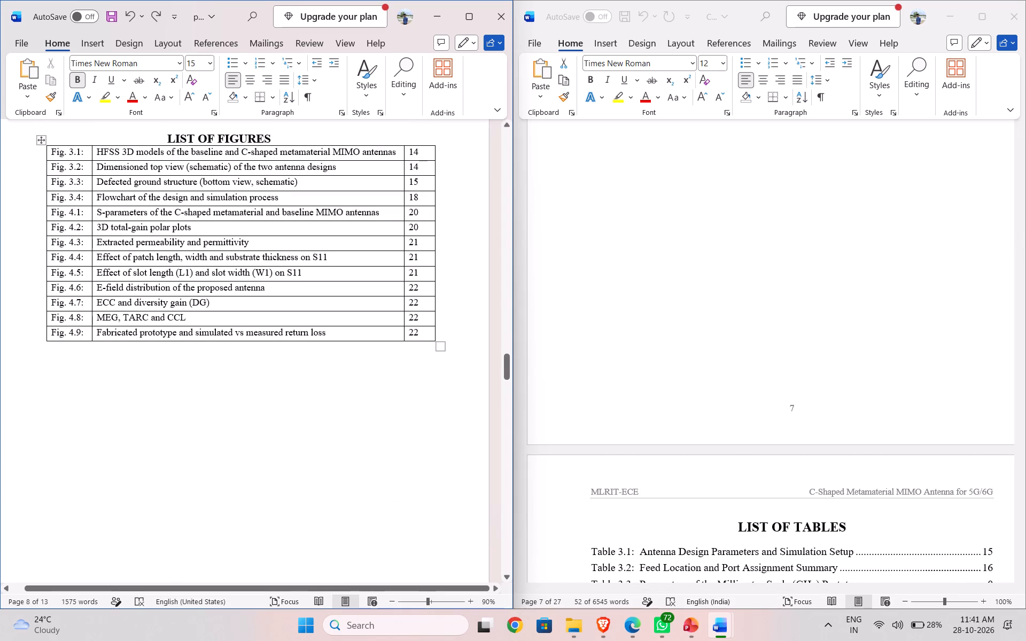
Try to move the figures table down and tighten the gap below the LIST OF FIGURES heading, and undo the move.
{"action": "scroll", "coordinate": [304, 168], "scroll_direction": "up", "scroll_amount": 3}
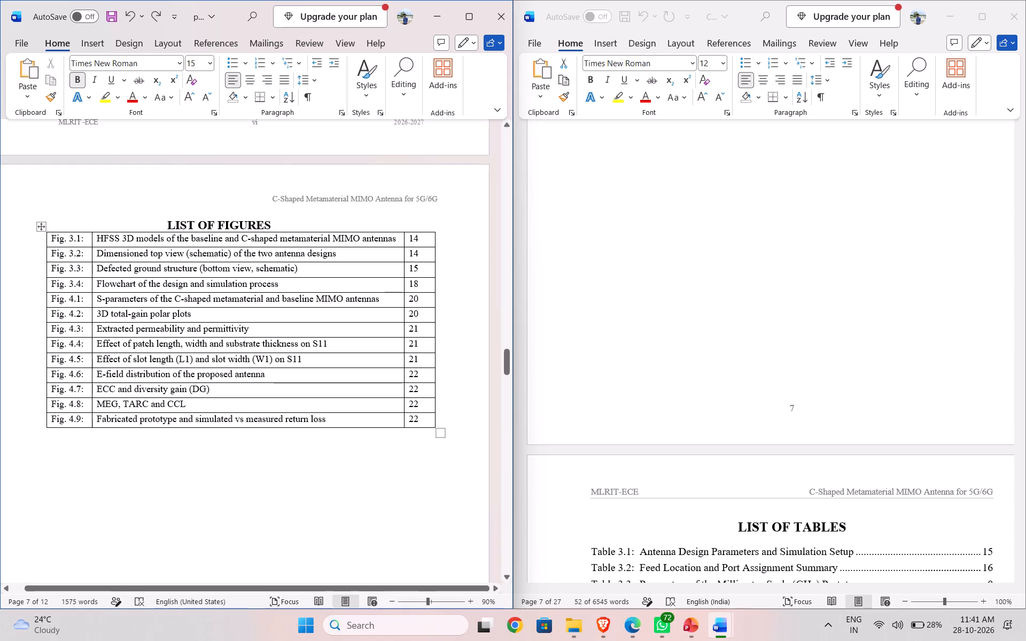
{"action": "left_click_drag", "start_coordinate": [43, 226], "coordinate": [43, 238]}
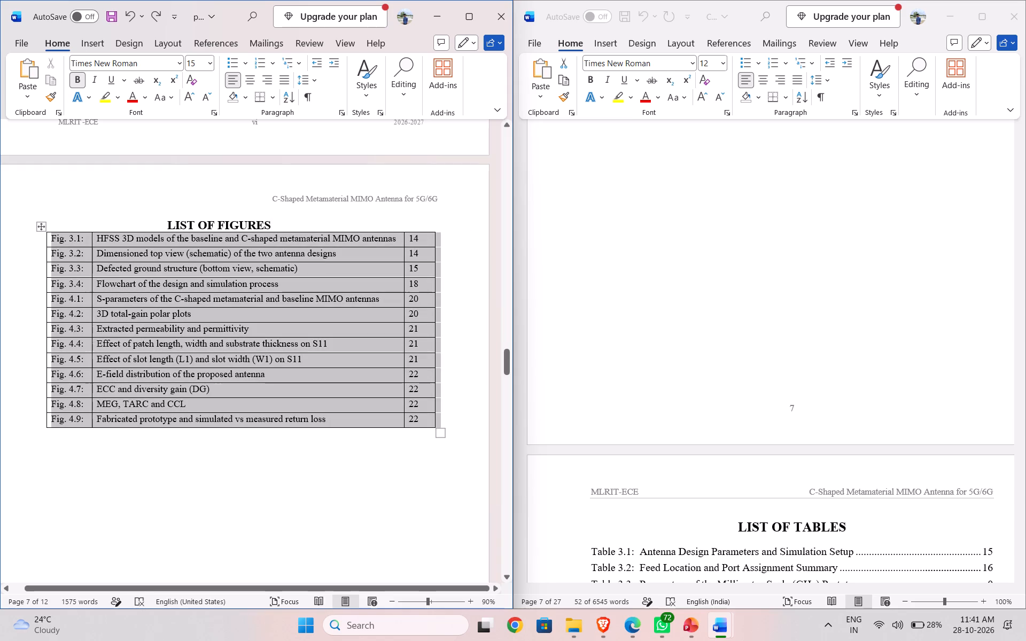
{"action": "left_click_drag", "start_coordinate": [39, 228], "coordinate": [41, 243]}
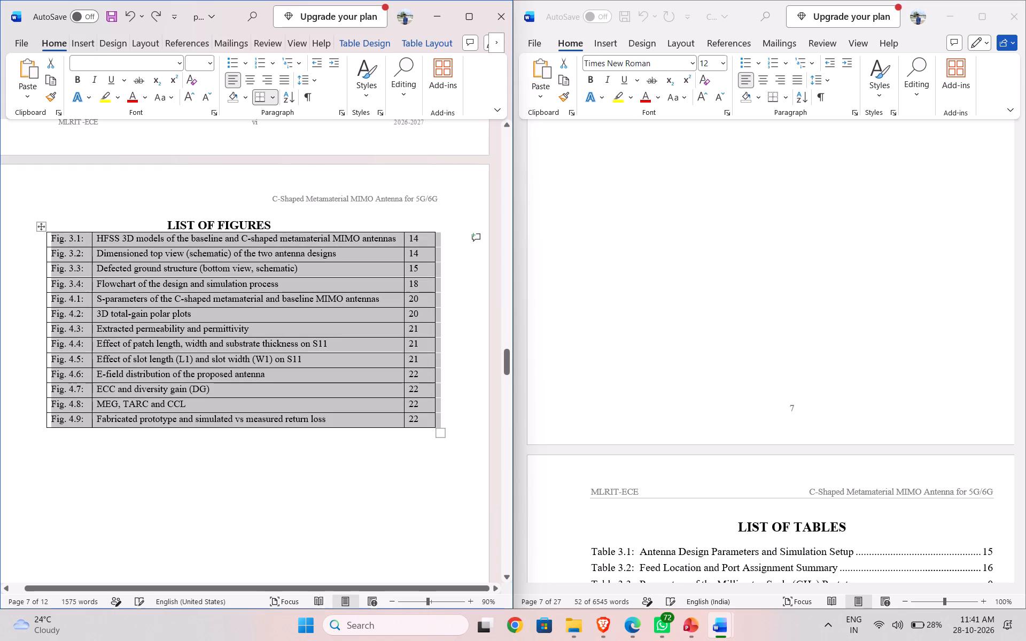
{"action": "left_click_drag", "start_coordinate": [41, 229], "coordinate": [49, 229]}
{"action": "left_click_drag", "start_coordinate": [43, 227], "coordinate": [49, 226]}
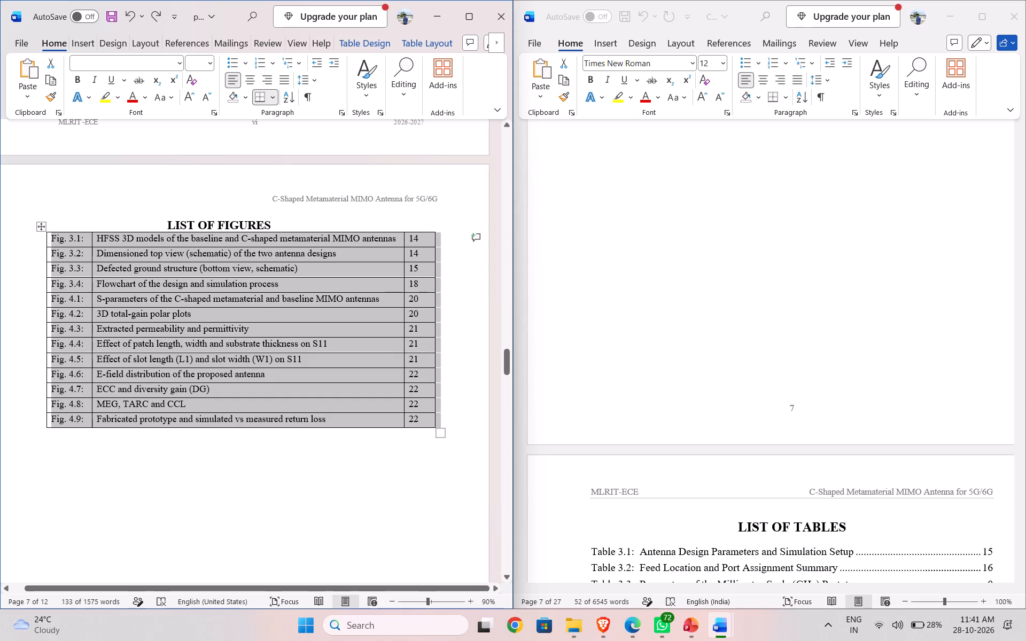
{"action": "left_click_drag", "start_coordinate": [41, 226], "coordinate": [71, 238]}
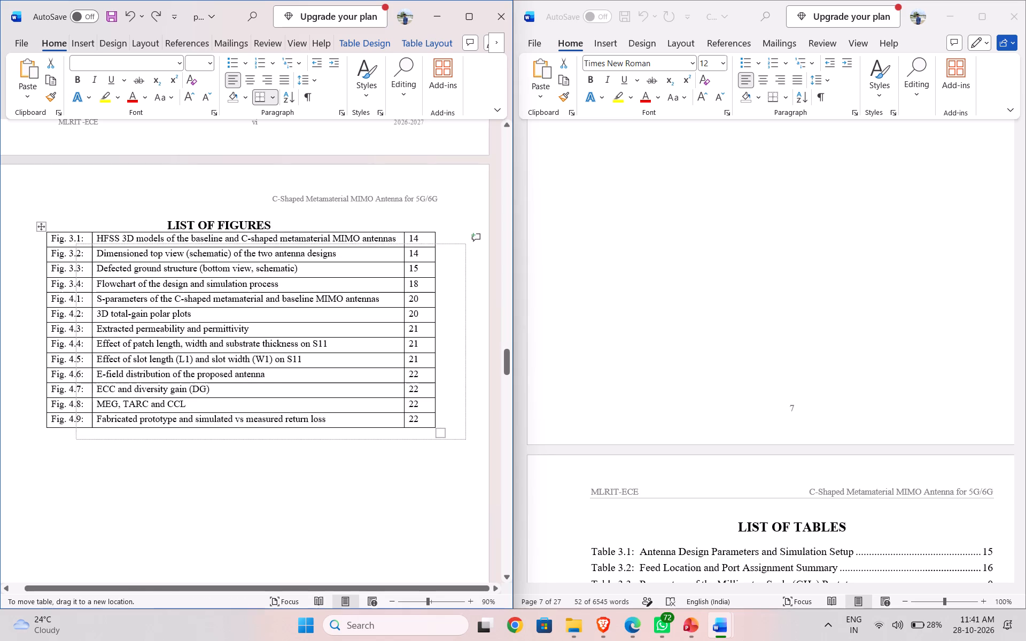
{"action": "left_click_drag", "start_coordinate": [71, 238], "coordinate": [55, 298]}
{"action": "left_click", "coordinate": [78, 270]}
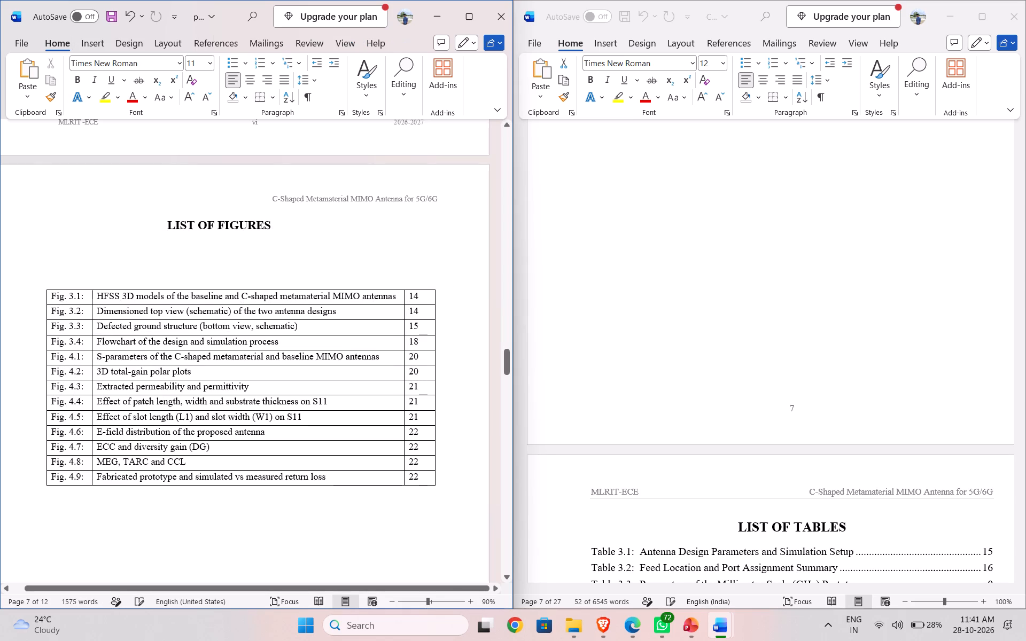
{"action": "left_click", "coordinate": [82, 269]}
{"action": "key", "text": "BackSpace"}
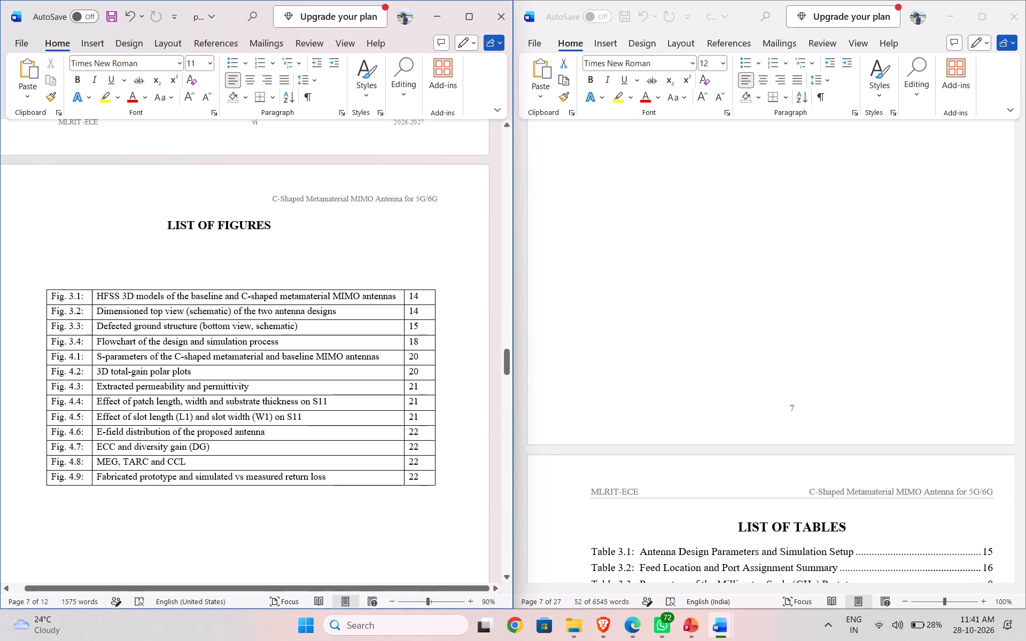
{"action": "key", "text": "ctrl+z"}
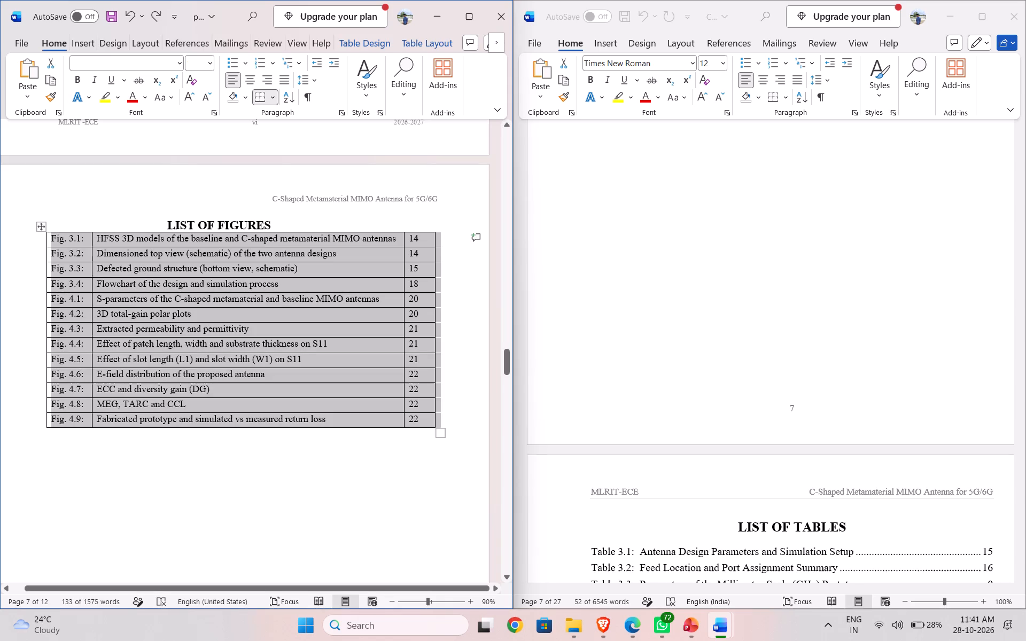
Move the figures table down to leave about one blank line of space below the LIST OF FIGURES heading.
{"action": "left_click_drag", "start_coordinate": [41, 226], "coordinate": [47, 248]}
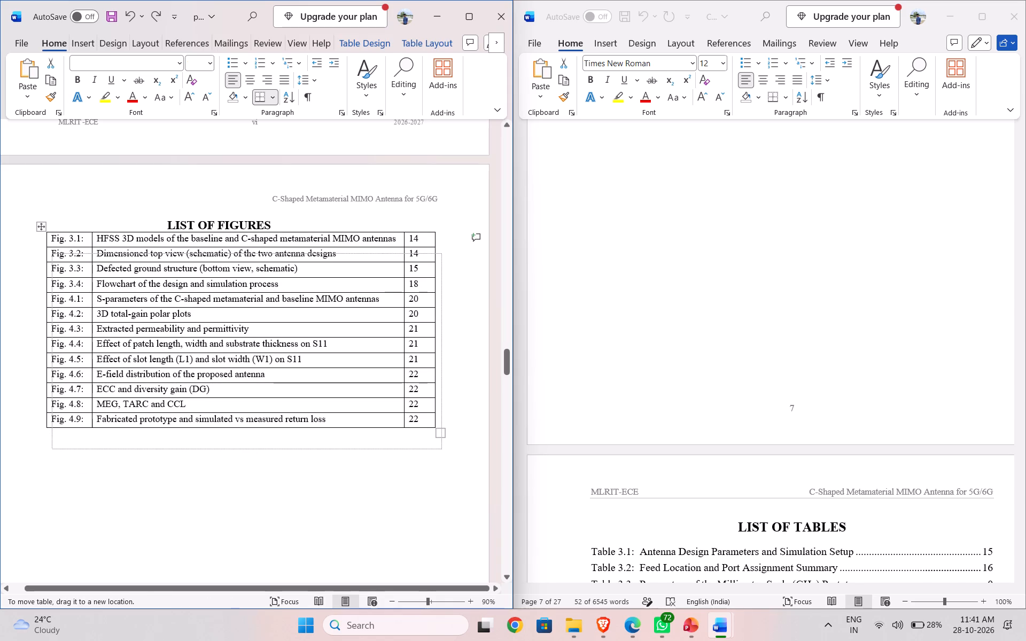
{"action": "left_click_drag", "start_coordinate": [47, 248], "coordinate": [42, 247]}
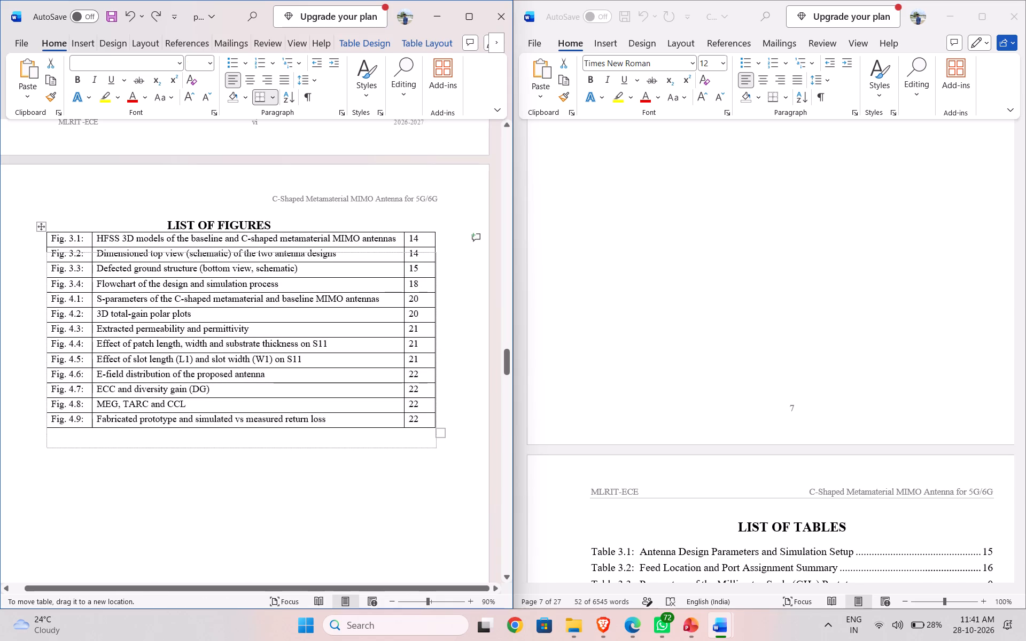
{"action": "left_click_drag", "start_coordinate": [42, 247], "coordinate": [41, 247]}
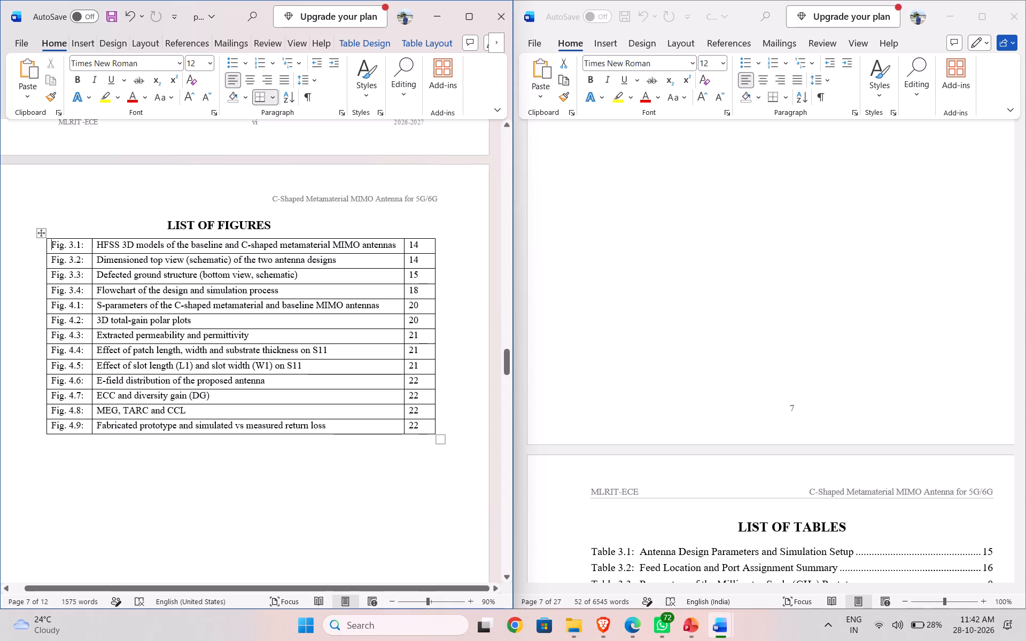
{"action": "left_click_drag", "start_coordinate": [41, 233], "coordinate": [40, 242]}
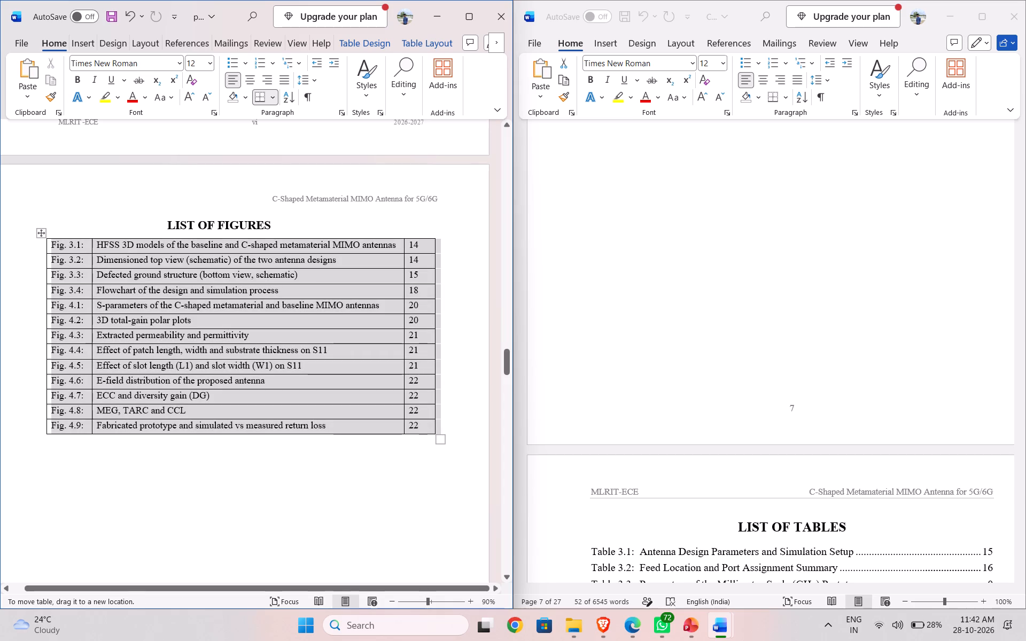
{"action": "left_click_drag", "start_coordinate": [40, 242], "coordinate": [42, 255]}
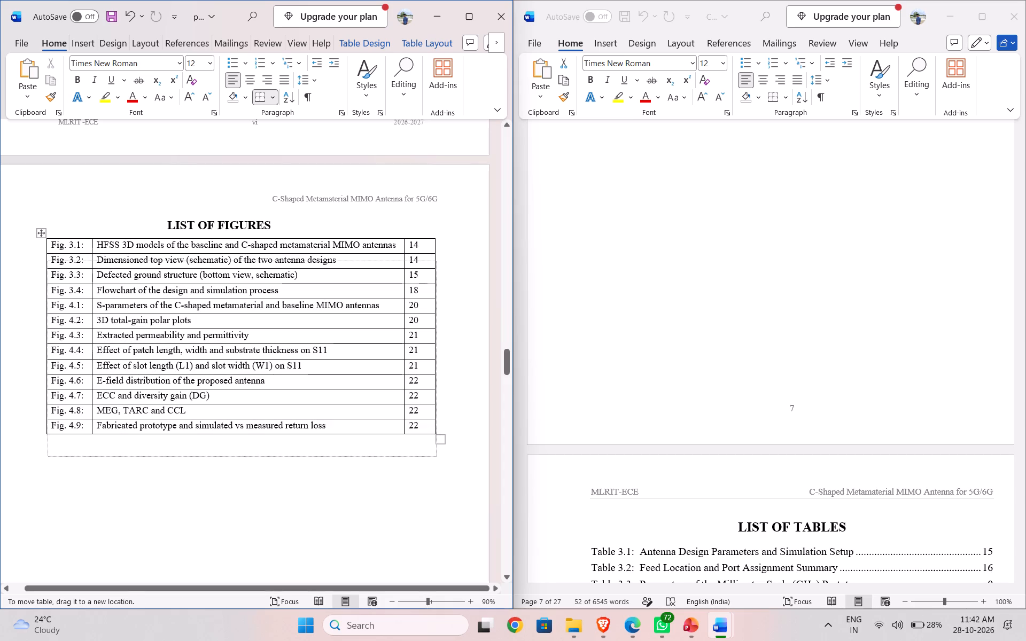
{"action": "left_click_drag", "start_coordinate": [42, 255], "coordinate": [42, 255]}
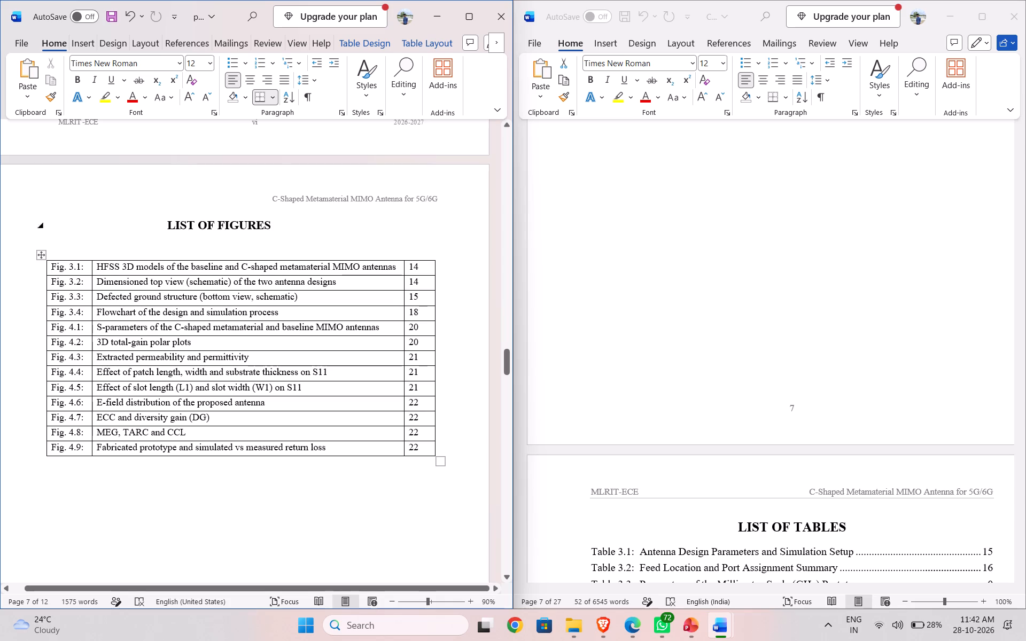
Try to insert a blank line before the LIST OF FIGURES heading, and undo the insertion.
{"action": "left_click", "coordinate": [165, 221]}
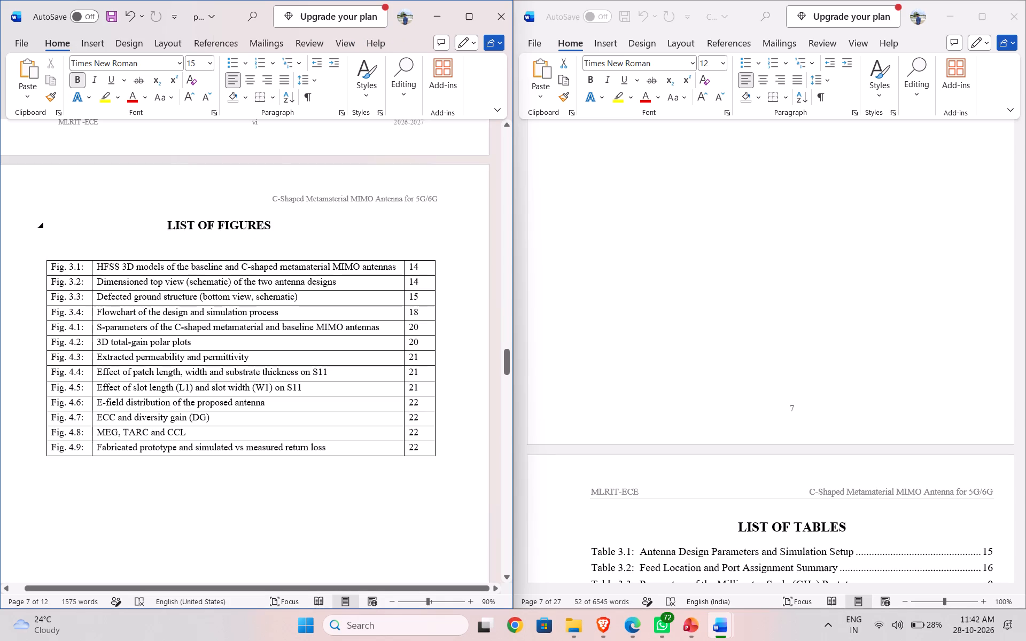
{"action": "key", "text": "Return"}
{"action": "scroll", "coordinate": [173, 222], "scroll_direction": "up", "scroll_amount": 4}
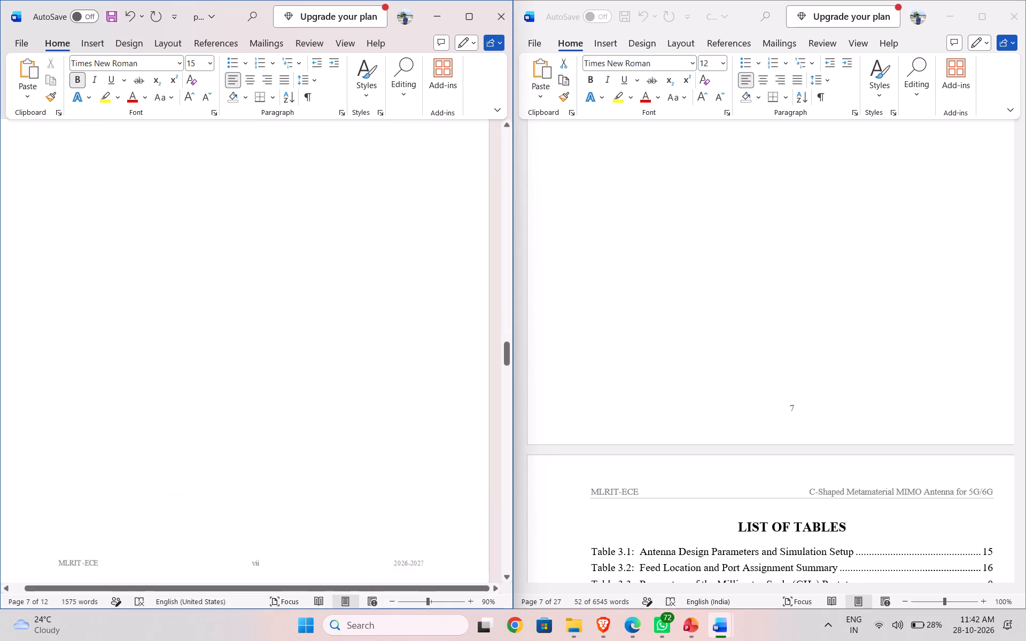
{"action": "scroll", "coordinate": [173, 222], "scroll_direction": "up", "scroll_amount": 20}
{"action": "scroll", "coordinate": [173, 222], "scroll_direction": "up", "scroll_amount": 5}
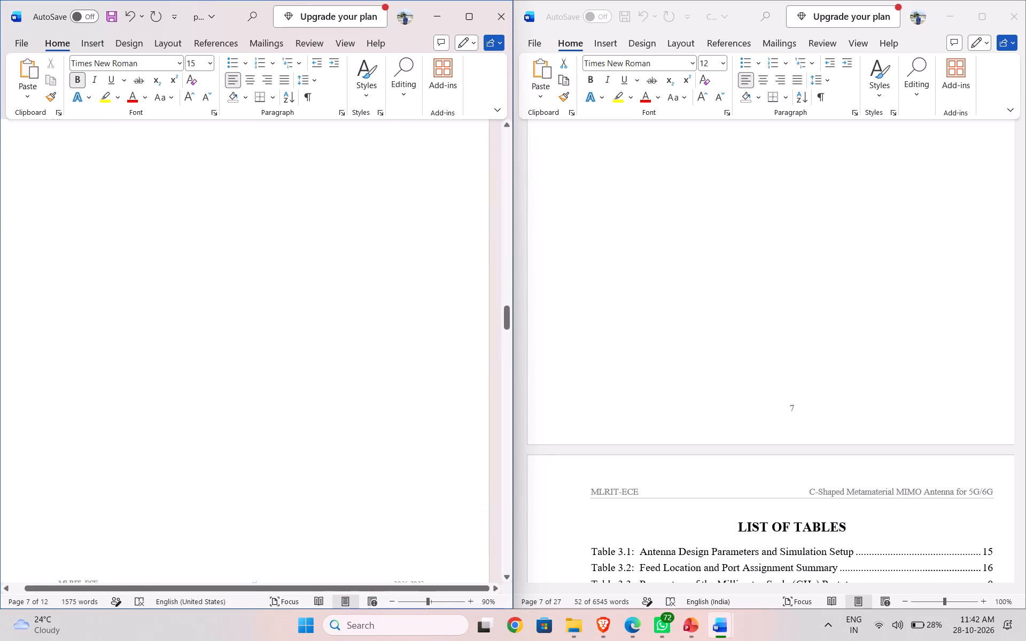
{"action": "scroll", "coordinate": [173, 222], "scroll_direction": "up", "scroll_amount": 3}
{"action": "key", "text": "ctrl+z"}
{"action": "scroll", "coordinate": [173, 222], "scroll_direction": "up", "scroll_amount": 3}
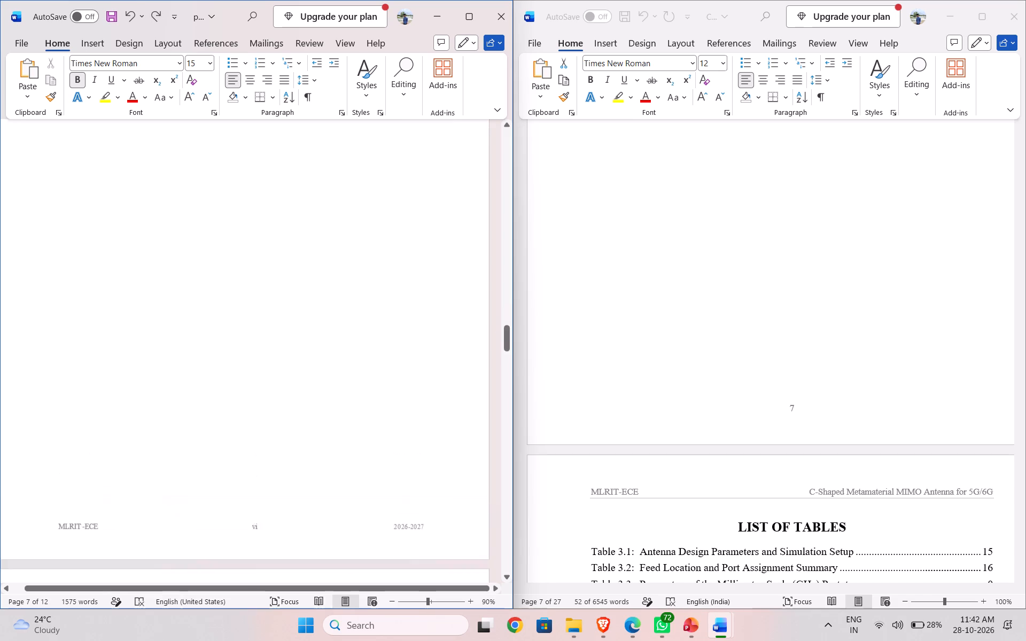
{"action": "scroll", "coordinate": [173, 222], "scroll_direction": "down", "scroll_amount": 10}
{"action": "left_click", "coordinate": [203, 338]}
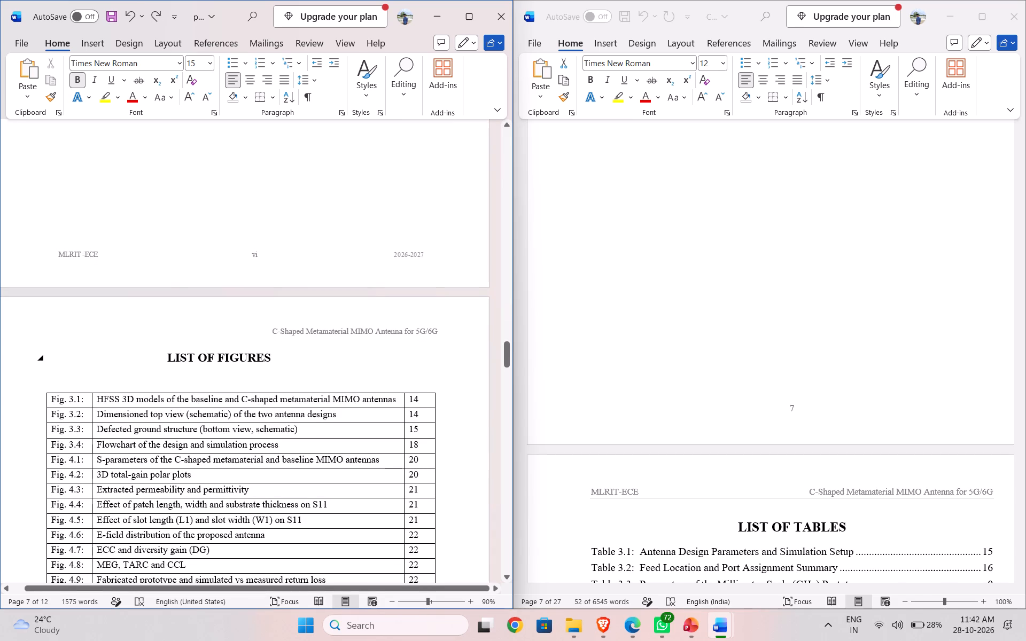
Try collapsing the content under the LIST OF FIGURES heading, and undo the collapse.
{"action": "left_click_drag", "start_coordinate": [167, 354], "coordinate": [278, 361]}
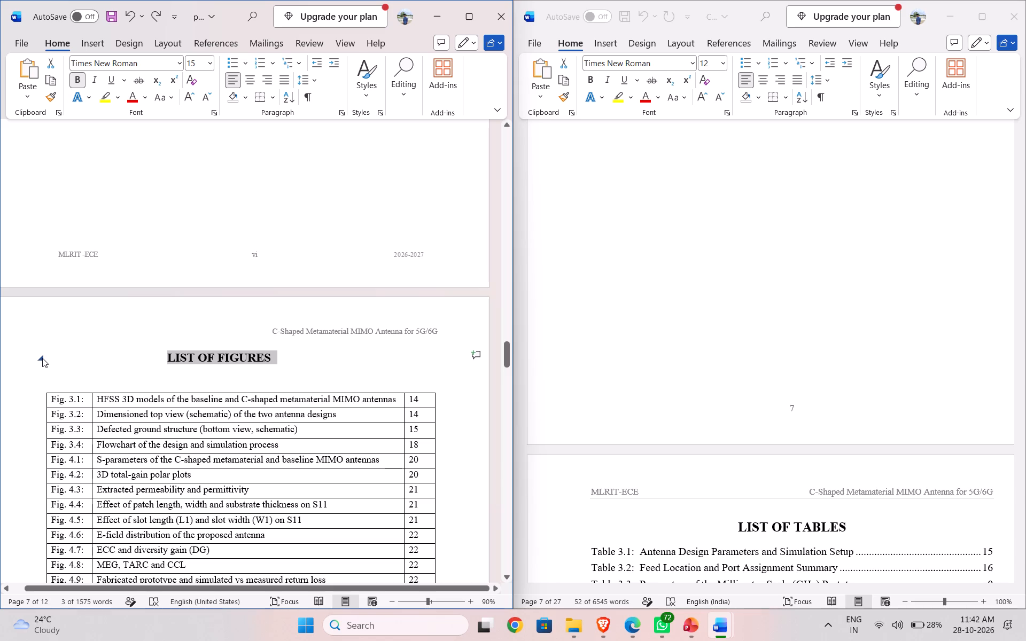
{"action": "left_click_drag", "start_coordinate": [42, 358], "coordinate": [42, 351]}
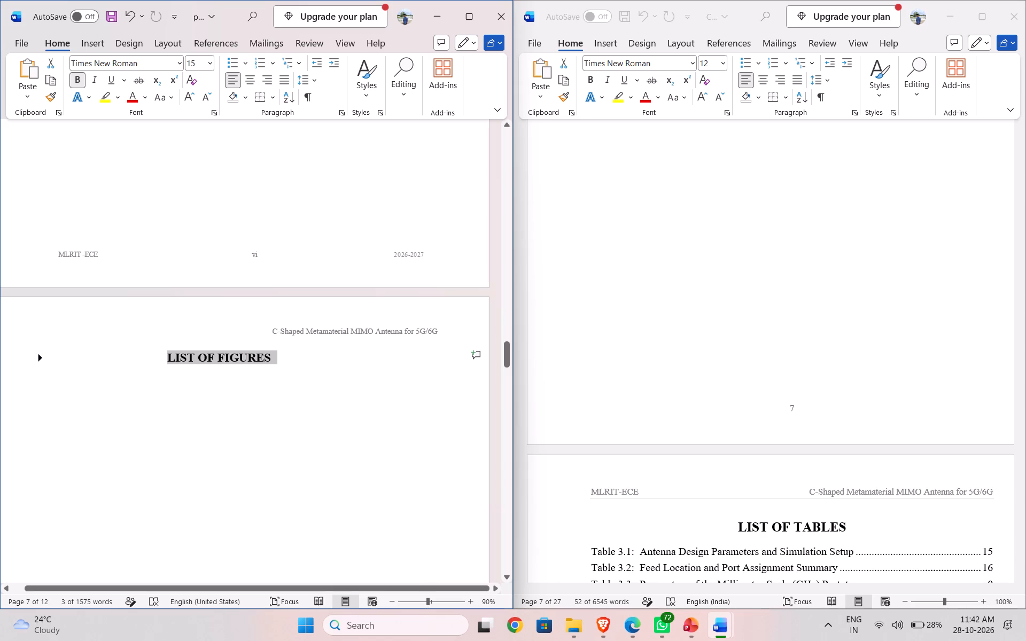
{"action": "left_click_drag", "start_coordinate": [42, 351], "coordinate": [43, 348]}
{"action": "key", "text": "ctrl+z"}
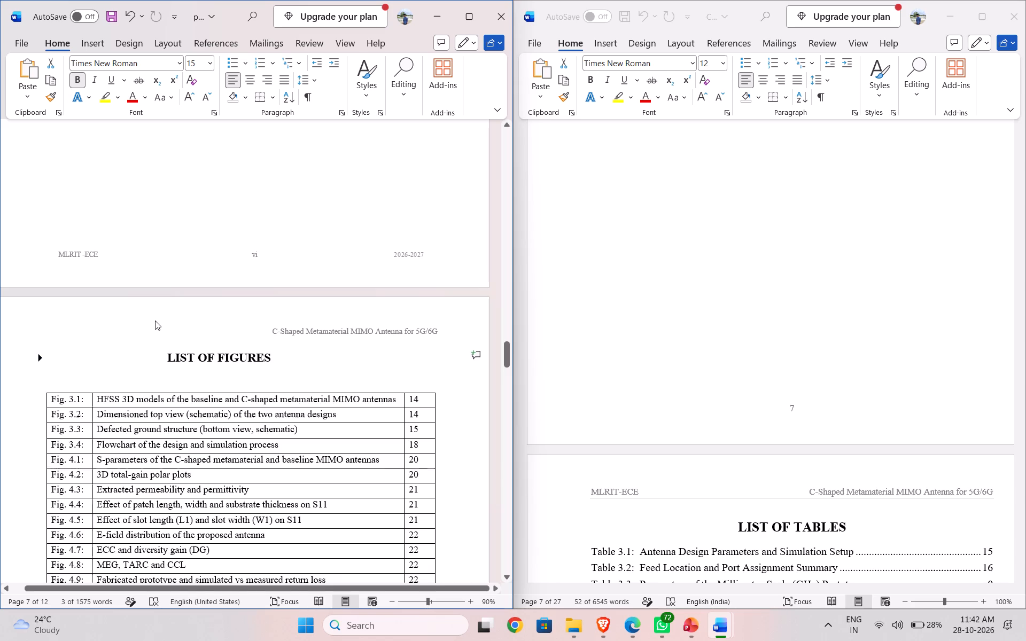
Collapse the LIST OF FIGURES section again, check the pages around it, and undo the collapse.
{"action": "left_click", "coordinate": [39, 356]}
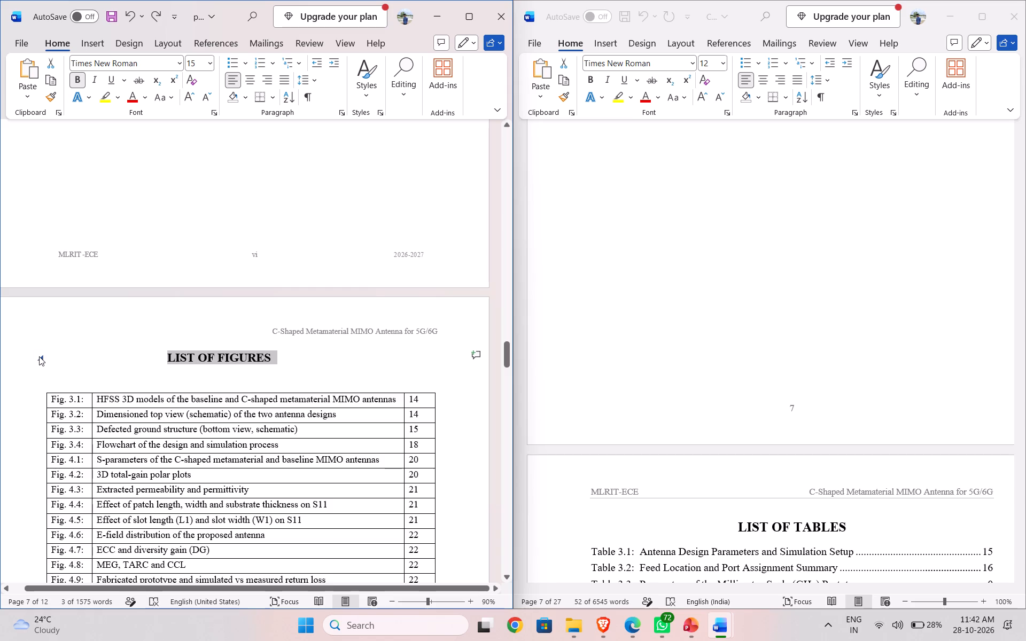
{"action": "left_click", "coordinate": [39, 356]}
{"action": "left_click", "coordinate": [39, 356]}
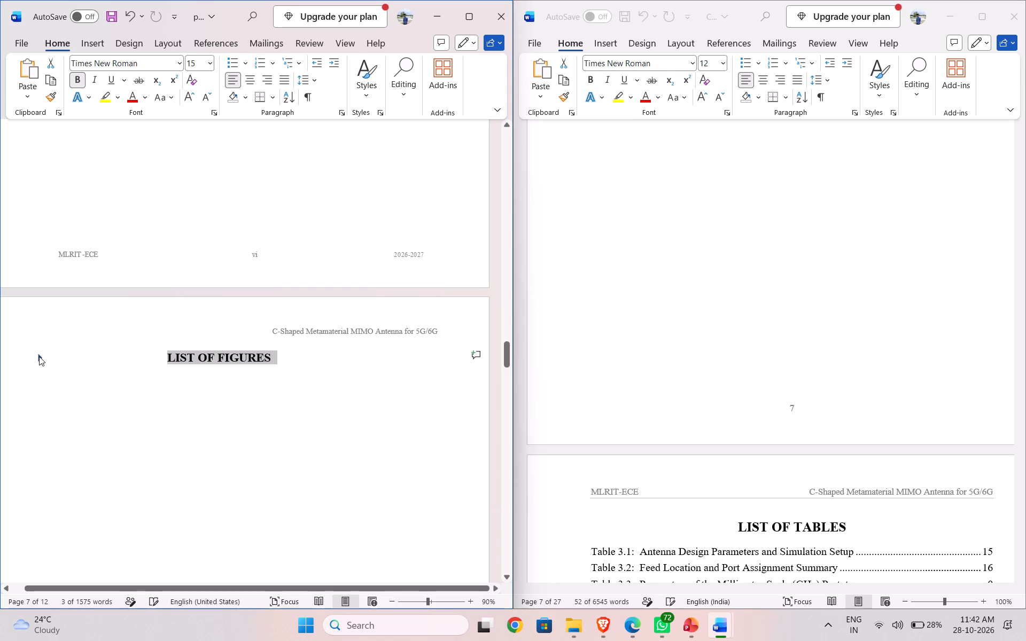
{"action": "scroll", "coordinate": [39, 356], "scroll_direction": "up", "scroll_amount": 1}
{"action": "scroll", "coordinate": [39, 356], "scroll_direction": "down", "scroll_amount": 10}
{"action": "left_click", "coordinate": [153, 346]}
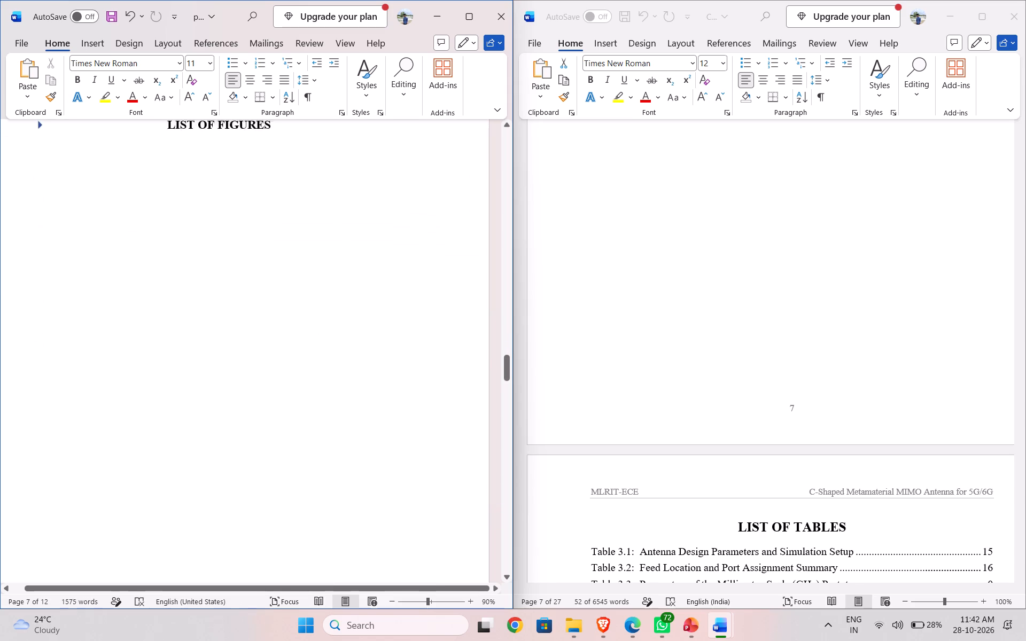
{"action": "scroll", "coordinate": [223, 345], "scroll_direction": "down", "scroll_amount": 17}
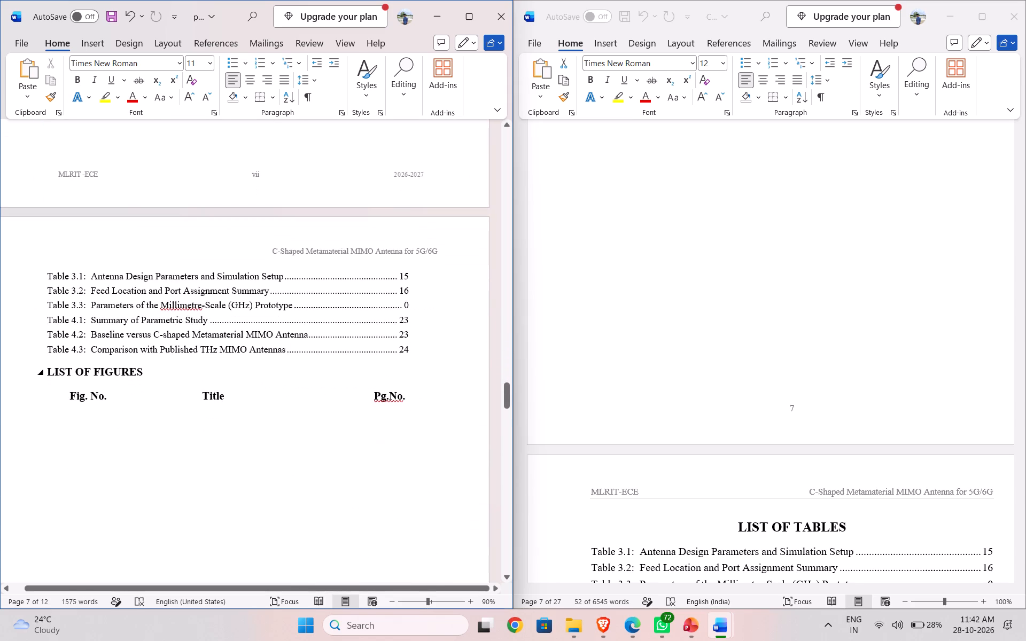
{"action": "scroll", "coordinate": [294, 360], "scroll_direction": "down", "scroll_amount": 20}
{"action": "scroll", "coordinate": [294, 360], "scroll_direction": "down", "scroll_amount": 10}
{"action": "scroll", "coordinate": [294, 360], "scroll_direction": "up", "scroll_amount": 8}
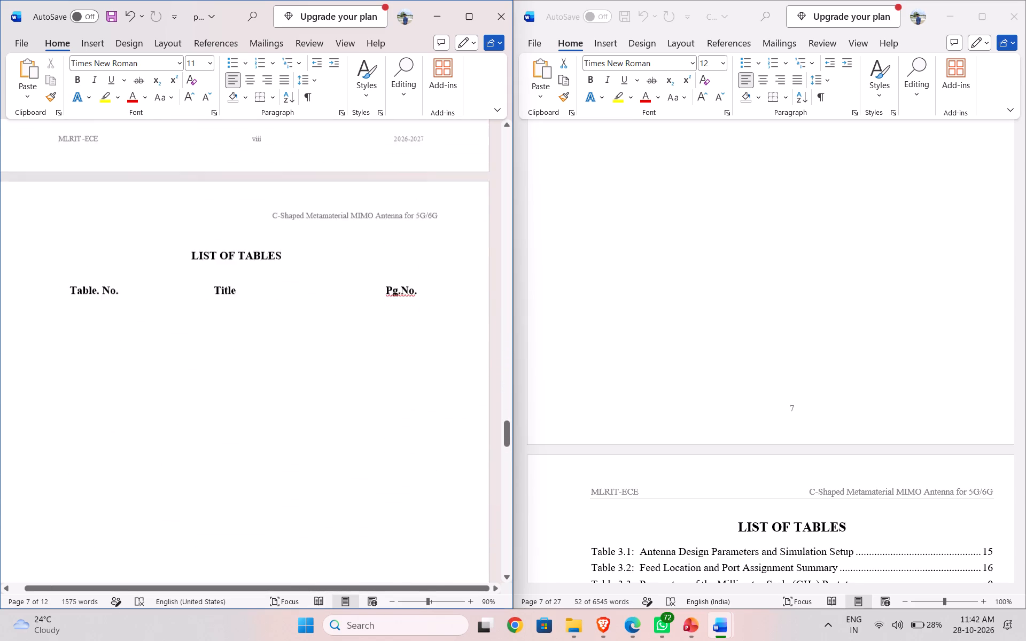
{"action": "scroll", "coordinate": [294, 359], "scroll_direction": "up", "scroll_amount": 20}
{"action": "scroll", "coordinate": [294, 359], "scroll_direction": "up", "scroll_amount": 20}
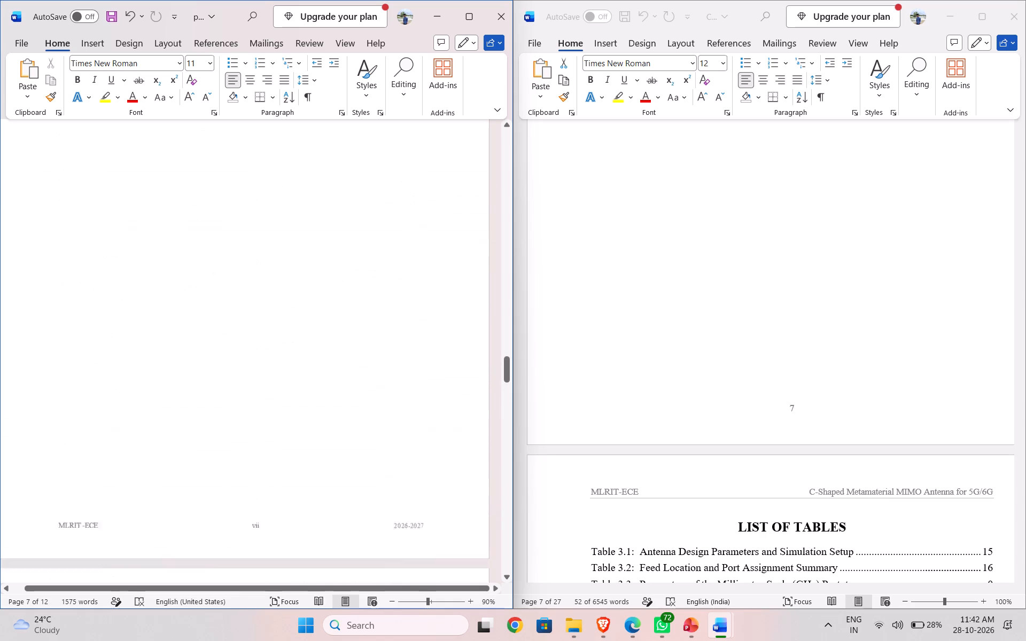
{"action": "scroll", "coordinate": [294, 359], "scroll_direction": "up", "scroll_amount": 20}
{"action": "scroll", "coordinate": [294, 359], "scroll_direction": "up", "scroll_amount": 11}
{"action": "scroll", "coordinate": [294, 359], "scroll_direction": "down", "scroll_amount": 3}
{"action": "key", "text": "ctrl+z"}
Delete the leftover LIST OF FIGURES heading and its Fig. No., Title and Pg.No. line below the pasted table entries.
{"action": "scroll", "coordinate": [294, 359], "scroll_direction": "down", "scroll_amount": 6}
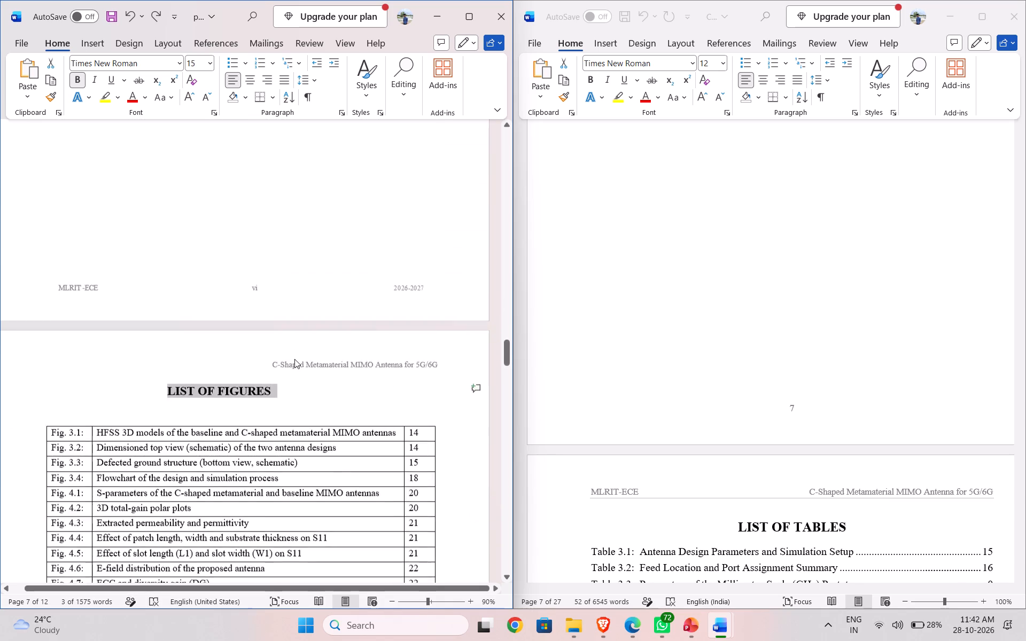
{"action": "scroll", "coordinate": [294, 359], "scroll_direction": "down", "scroll_amount": 15}
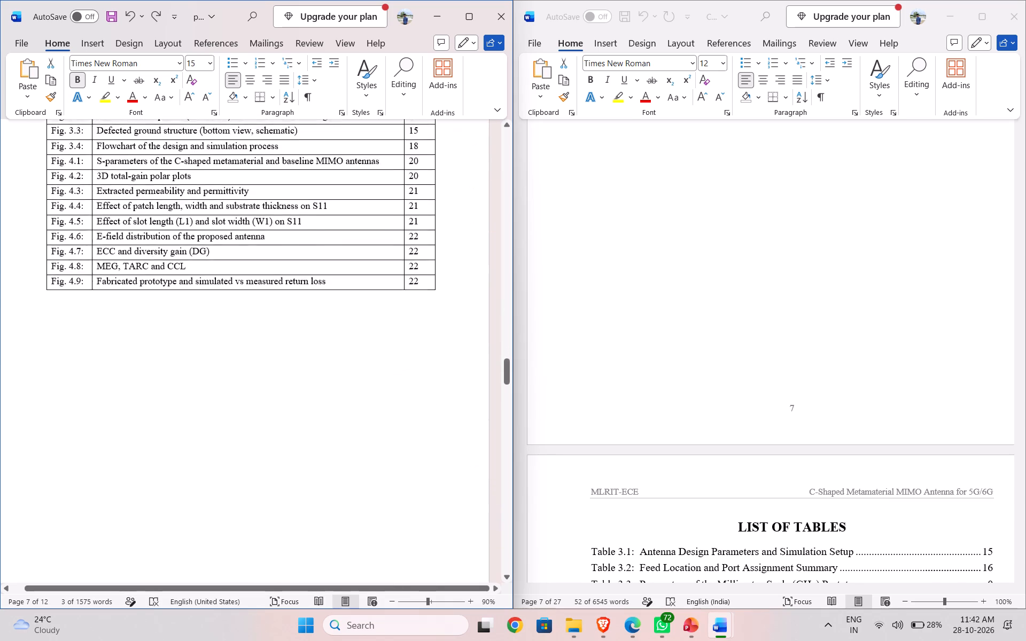
{"action": "scroll", "coordinate": [294, 359], "scroll_direction": "down", "scroll_amount": 10}
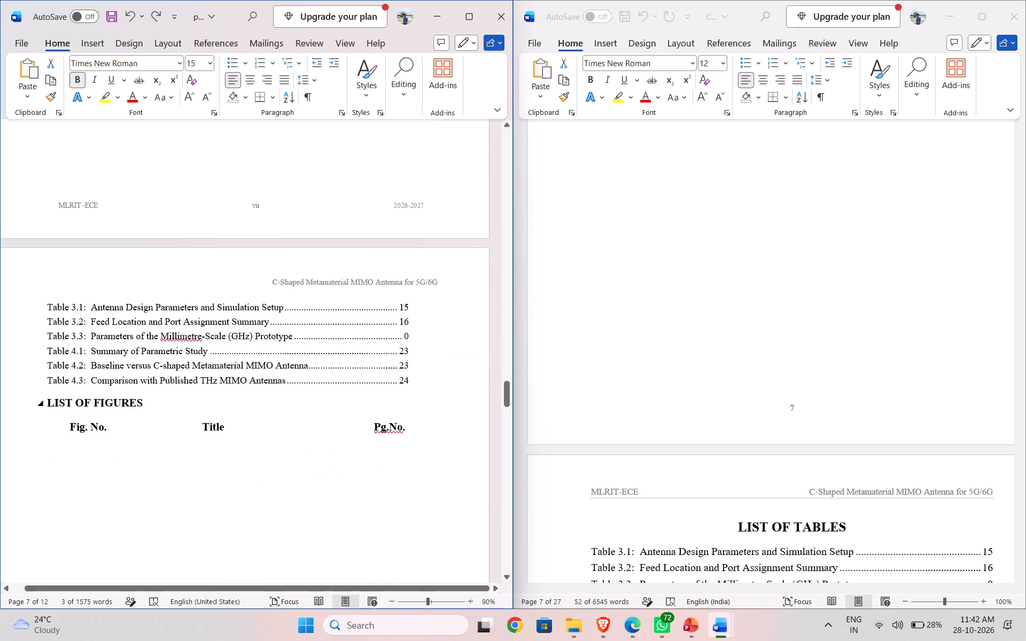
{"action": "left_click_drag", "start_coordinate": [407, 429], "coordinate": [99, 414]}
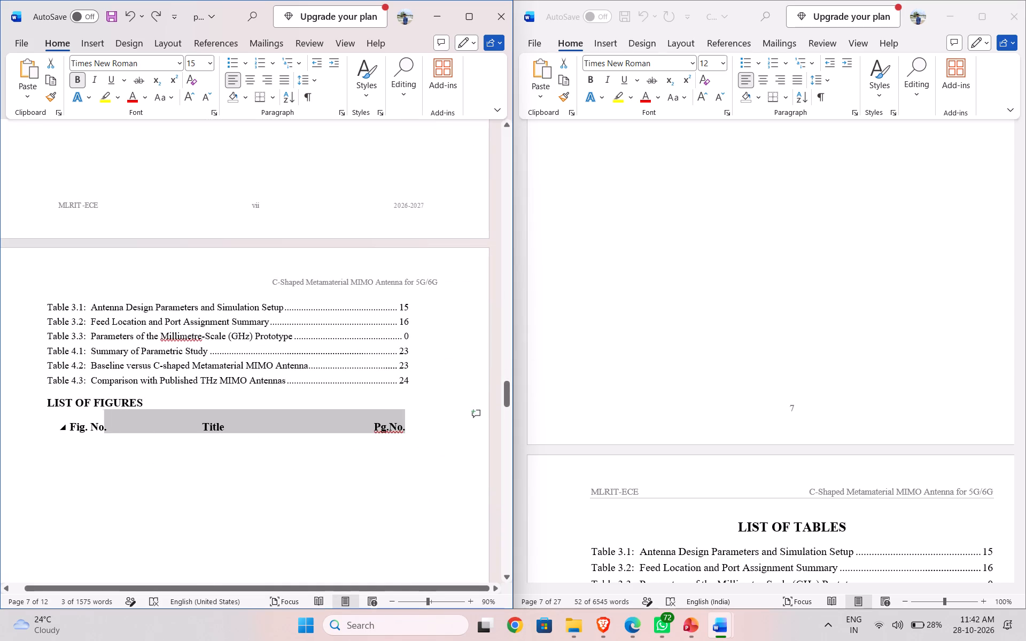
{"action": "left_click_drag", "start_coordinate": [99, 414], "coordinate": [38, 400]}
{"action": "key", "text": "BackSpace"}
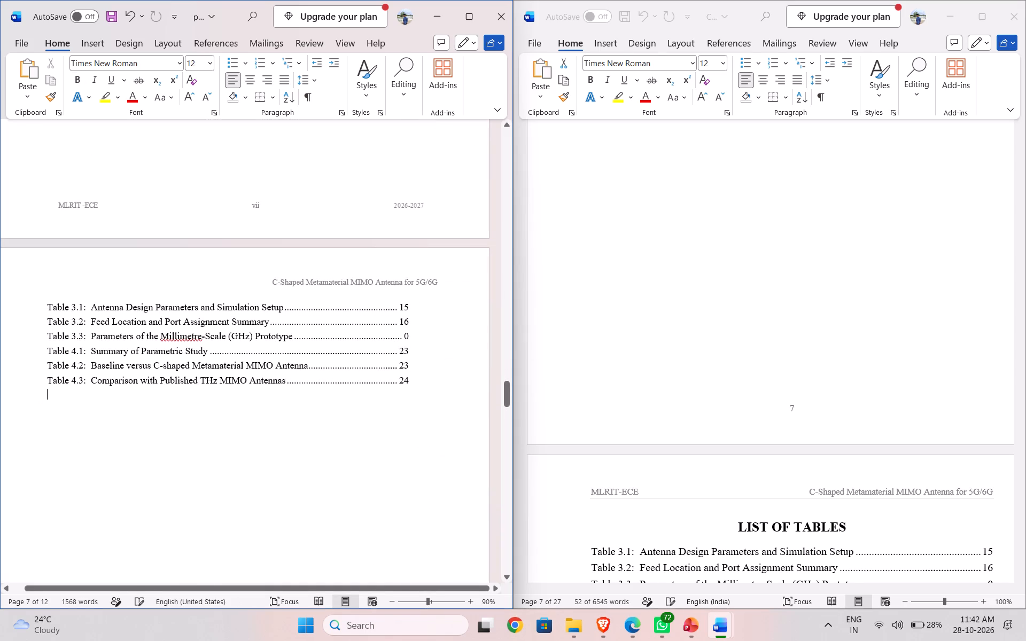
Copy the LIST OF TABLES heading from the reference report.
{"action": "scroll", "coordinate": [701, 423], "scroll_direction": "down", "scroll_amount": 5}
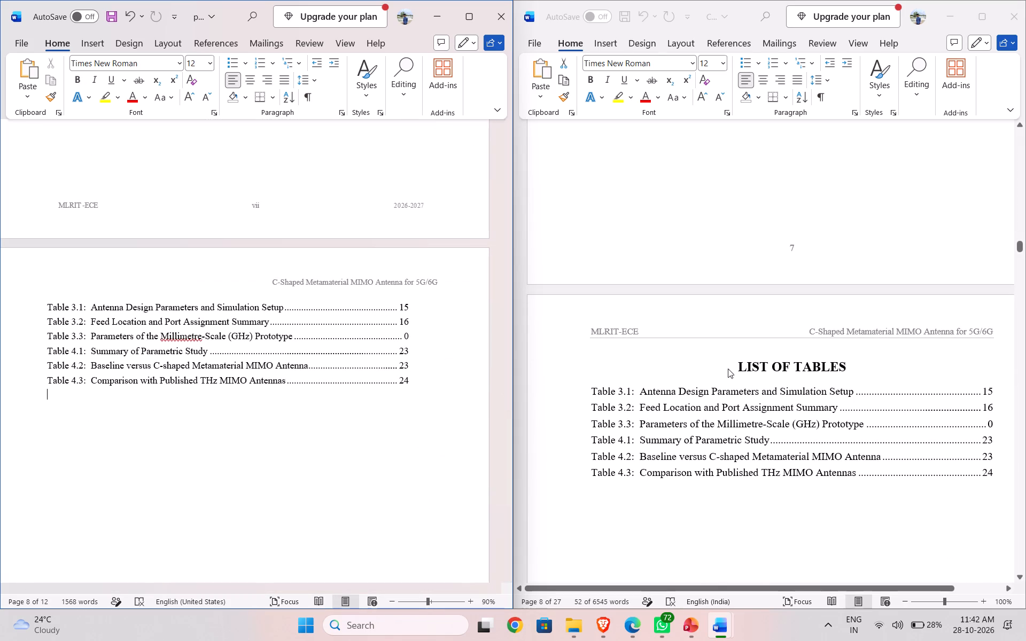
{"action": "left_click_drag", "start_coordinate": [862, 366], "coordinate": [787, 374]}
{"action": "left_click", "coordinate": [698, 370]}
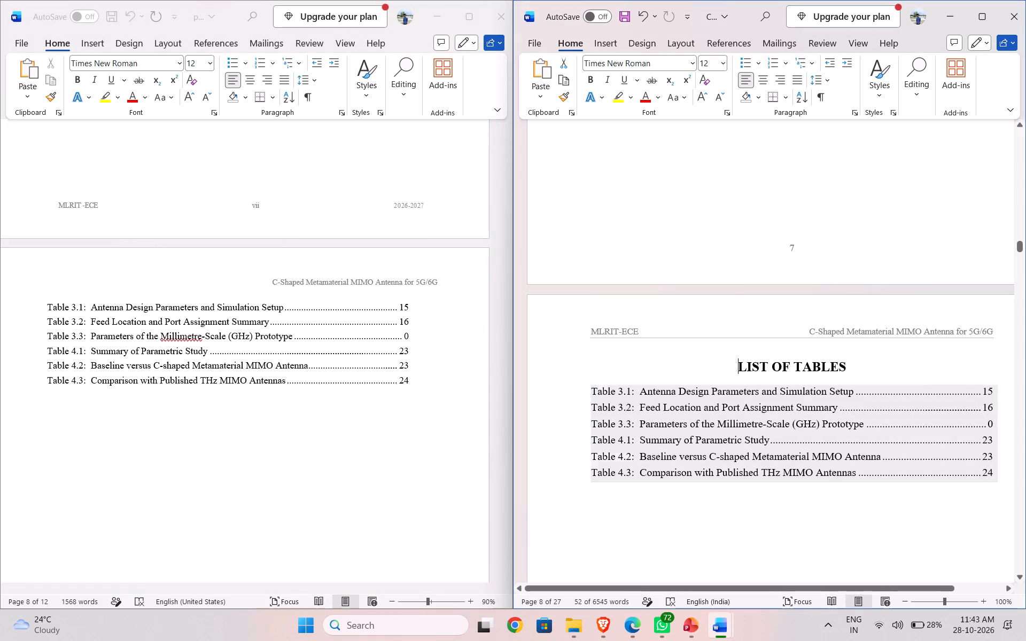
{"action": "left_click_drag", "start_coordinate": [715, 365], "coordinate": [873, 370]}
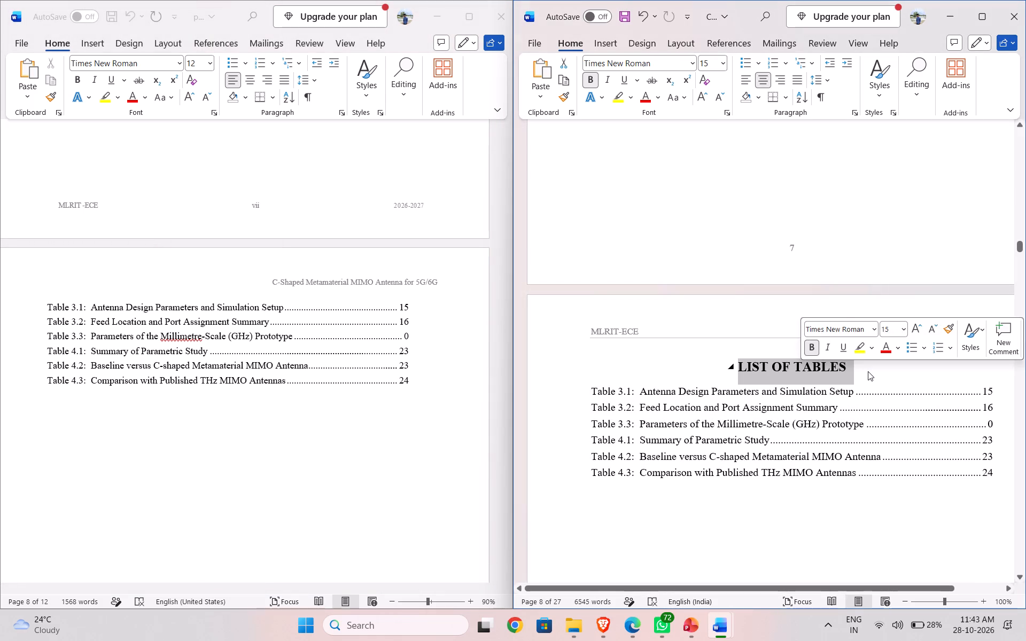
{"action": "key", "text": "ctrl+c"}
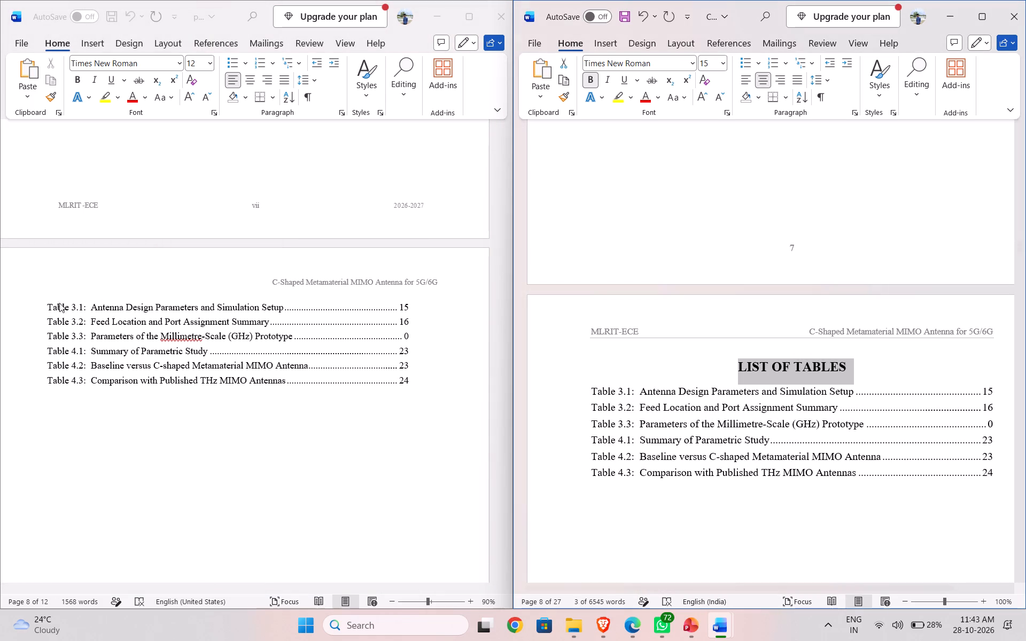
Turn the pasted entries Table 3.1 to Table 4.3, with the empty line below them, into a bordered one-column table.
{"action": "left_click", "coordinate": [47, 308]}
{"action": "left_click", "coordinate": [45, 306]}
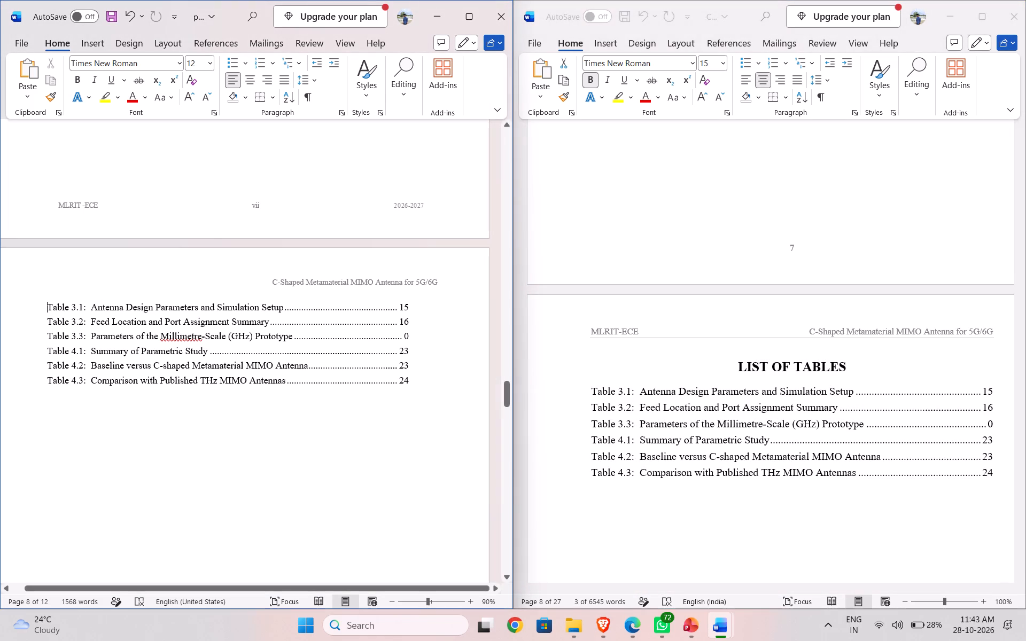
{"action": "left_click_drag", "start_coordinate": [44, 305], "coordinate": [441, 424]}
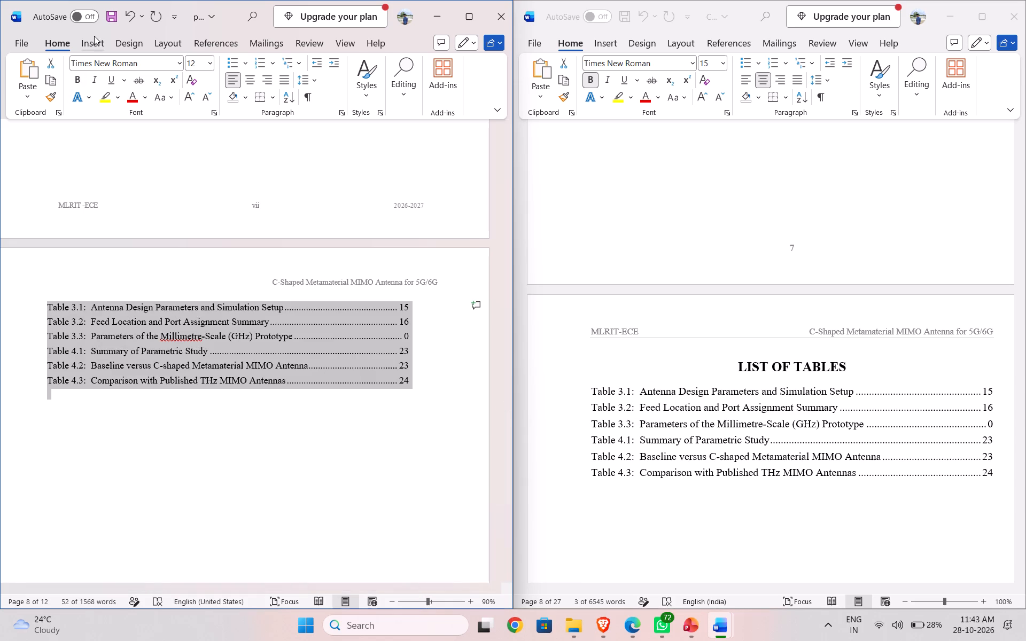
{"action": "left_click", "coordinate": [95, 40]}
{"action": "left_click", "coordinate": [63, 97]}
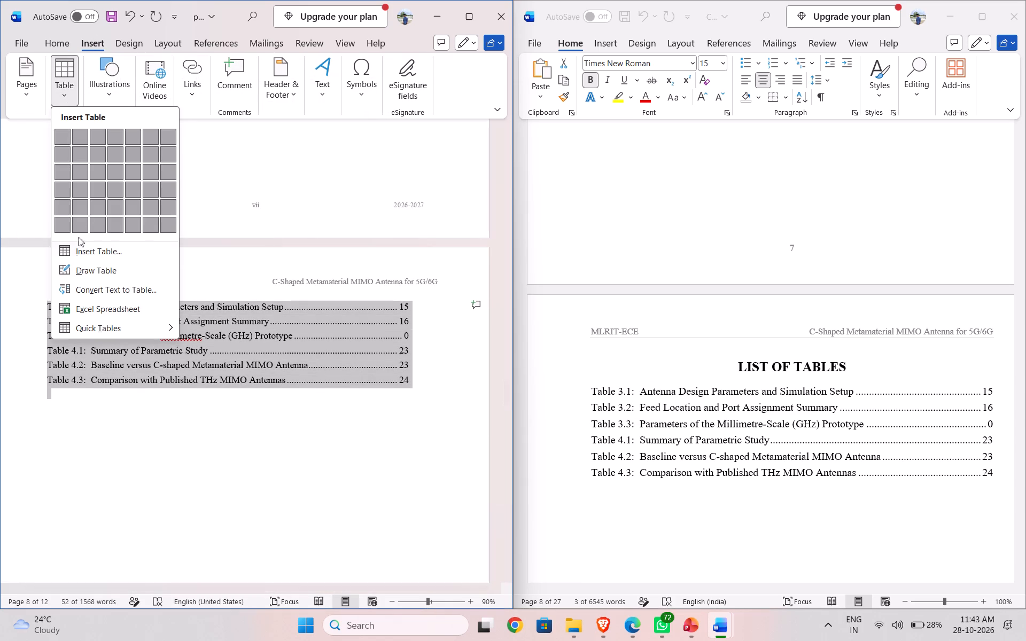
{"action": "left_click", "coordinate": [92, 254]}
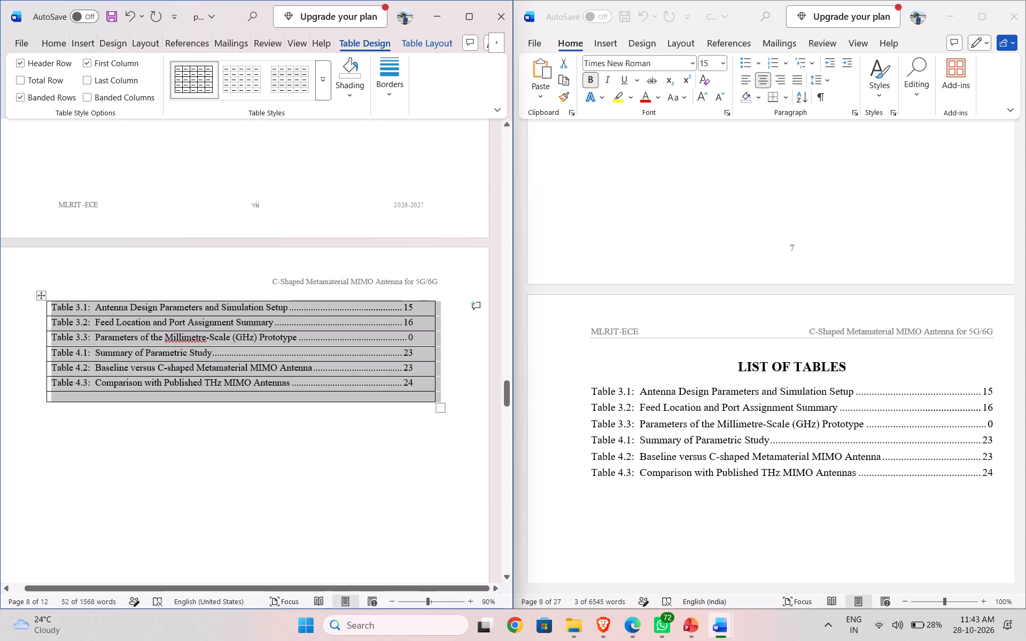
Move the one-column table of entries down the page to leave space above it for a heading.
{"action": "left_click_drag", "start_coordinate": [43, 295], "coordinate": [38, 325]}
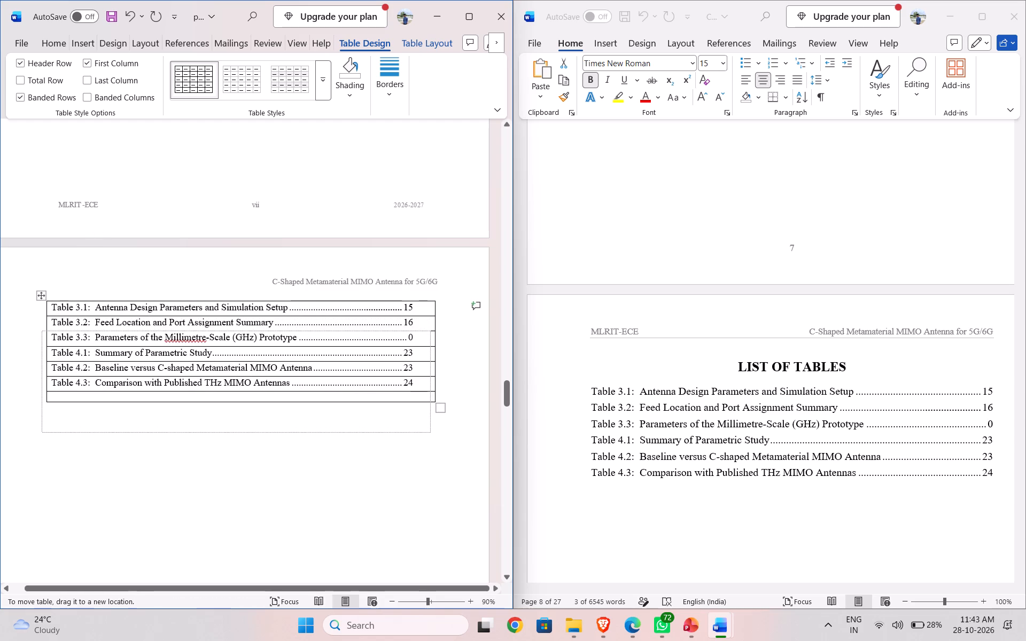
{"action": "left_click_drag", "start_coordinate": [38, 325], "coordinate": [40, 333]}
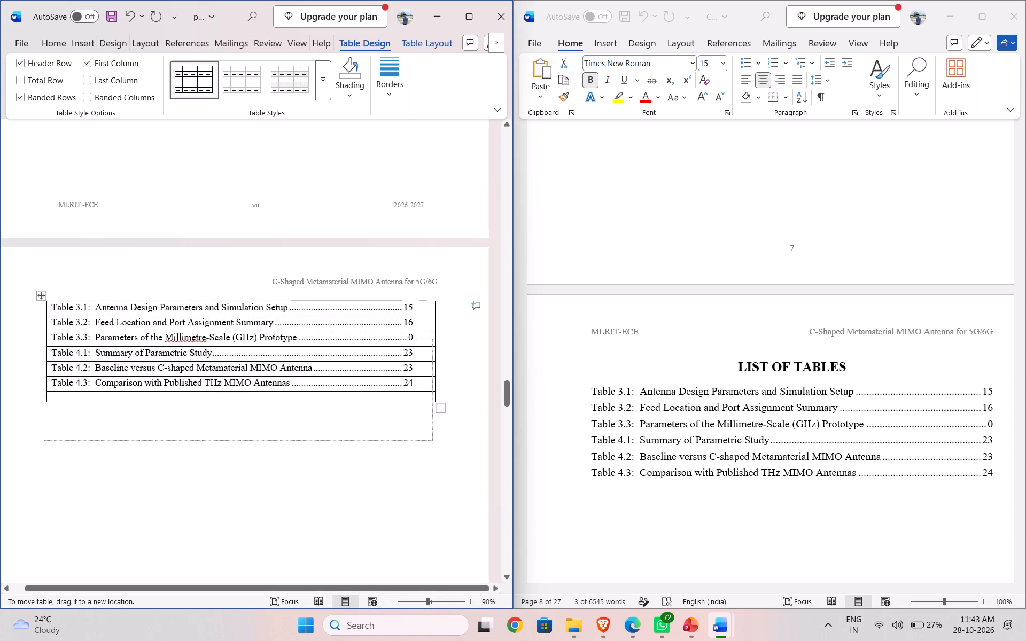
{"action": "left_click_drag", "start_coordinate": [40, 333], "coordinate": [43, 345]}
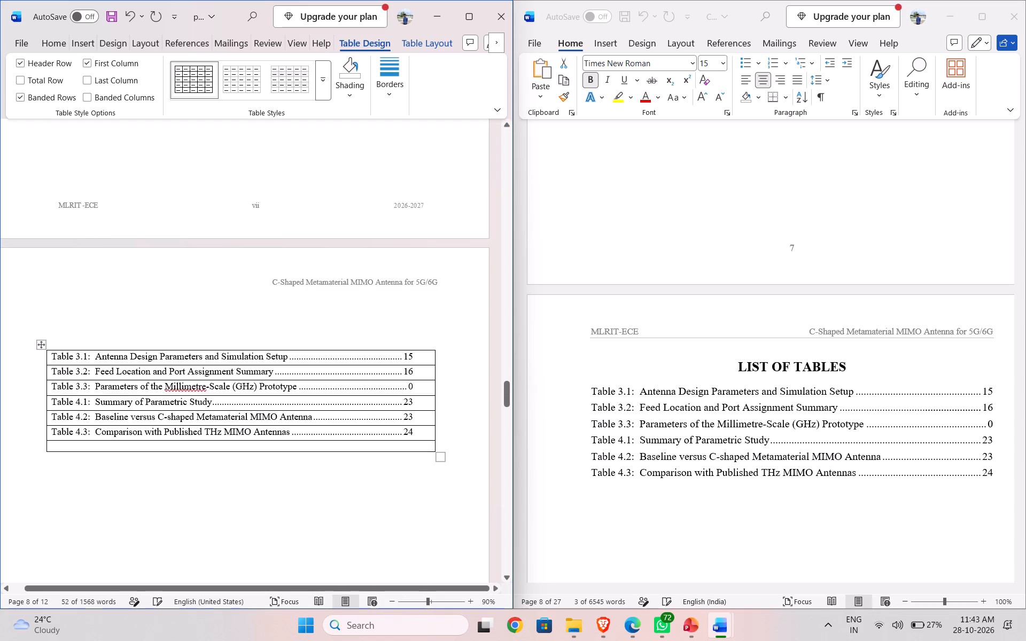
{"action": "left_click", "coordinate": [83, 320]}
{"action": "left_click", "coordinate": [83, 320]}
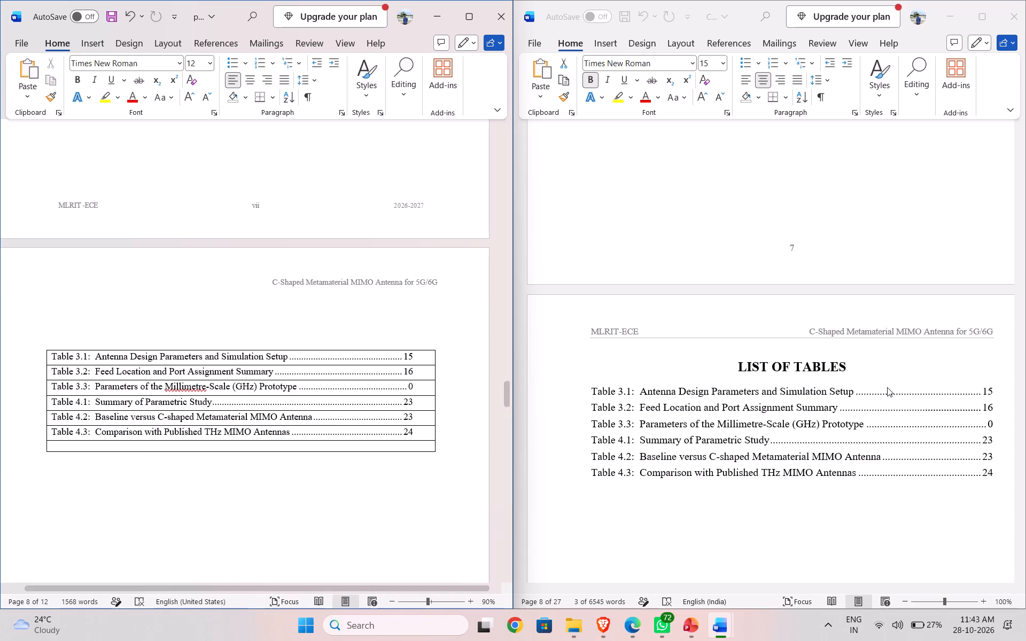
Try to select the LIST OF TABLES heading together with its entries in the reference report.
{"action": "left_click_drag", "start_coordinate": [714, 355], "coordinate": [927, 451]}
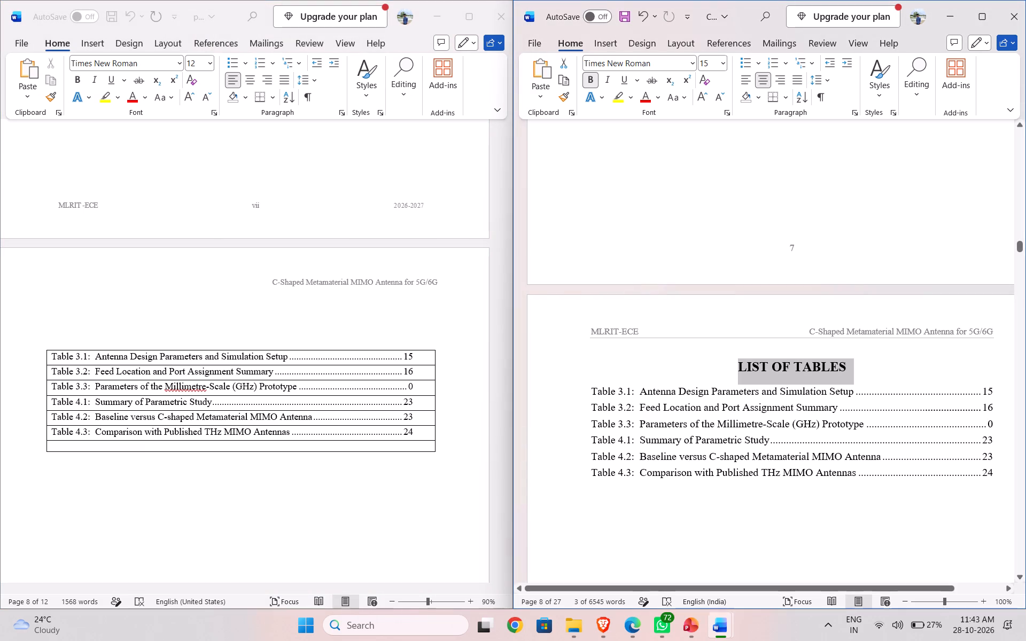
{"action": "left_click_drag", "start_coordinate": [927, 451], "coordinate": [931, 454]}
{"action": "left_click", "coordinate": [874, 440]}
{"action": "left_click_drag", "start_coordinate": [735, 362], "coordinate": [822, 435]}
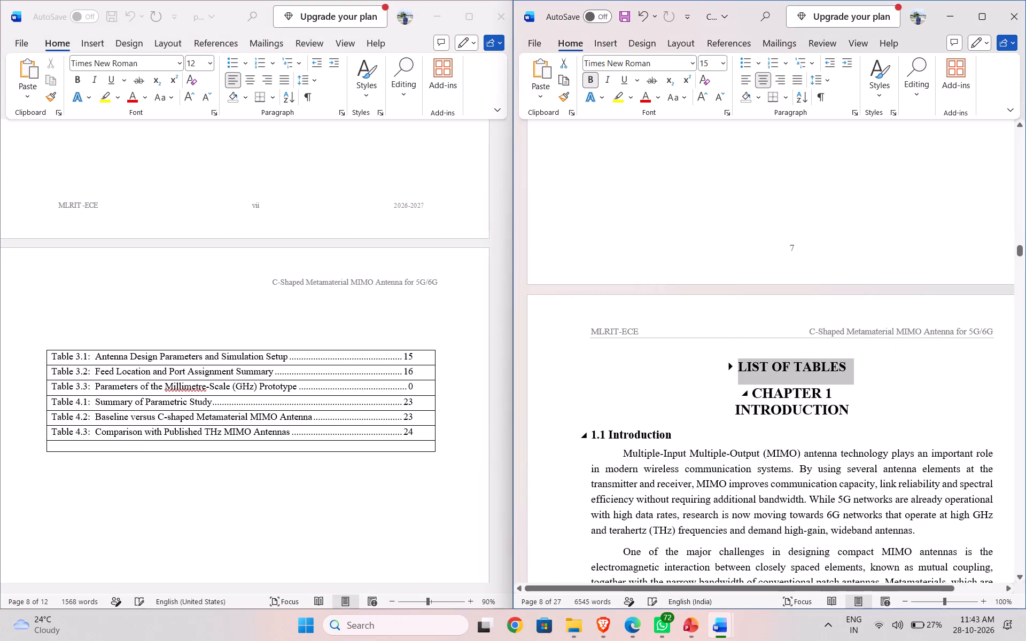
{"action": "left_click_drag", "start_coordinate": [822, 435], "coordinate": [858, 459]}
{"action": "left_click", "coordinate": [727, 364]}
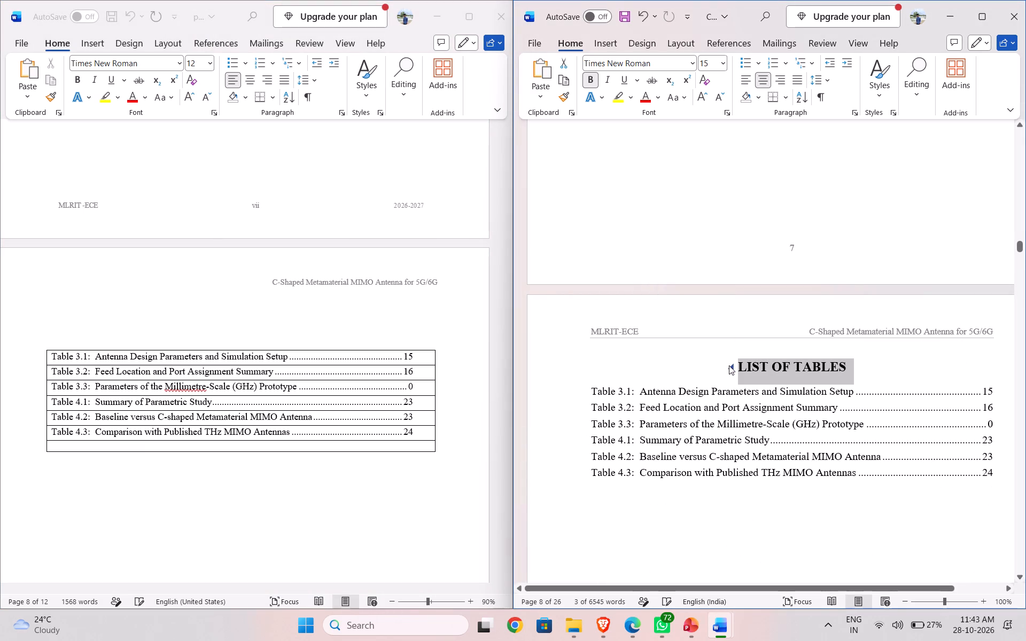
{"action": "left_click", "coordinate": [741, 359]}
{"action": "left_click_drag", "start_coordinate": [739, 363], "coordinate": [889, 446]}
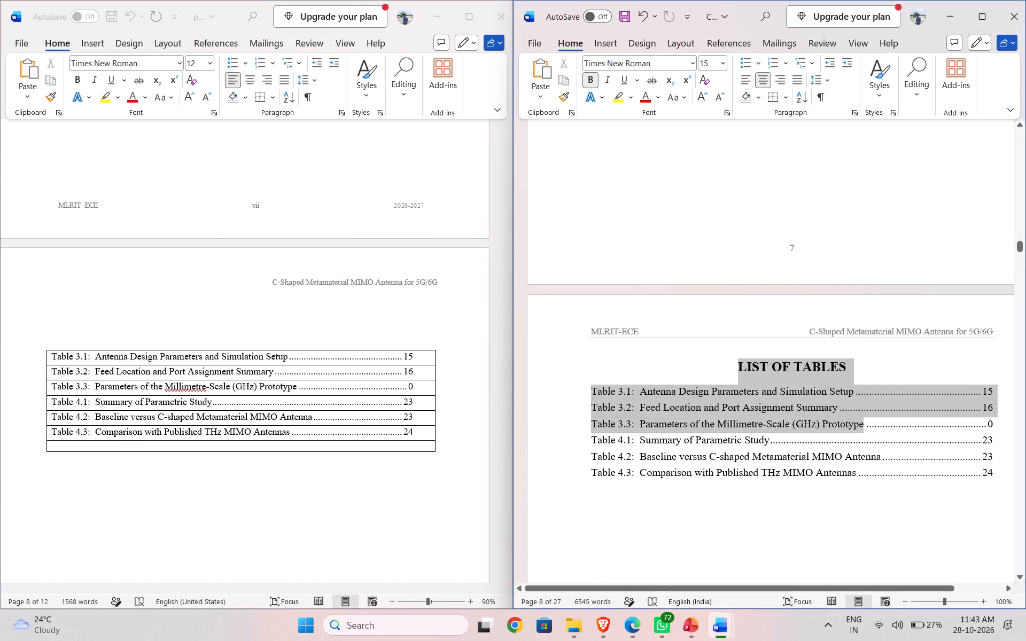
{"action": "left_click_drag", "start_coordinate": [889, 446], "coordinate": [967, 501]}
Undo the table move, the conversion to a table and the deletion of the leftover LIST OF FIGURES lines in the project report.
{"action": "left_click", "coordinate": [379, 411]}
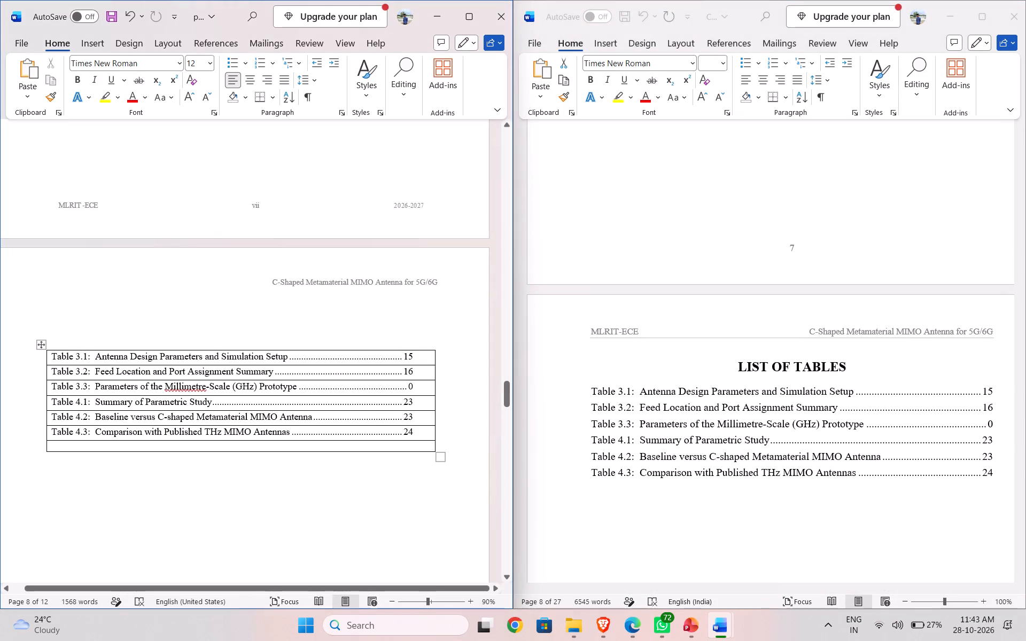
{"action": "key", "text": "ctrl+z"}
{"action": "key", "text": "ctrl+z"}
{"action": "key", "text": "ctrl+z"}
{"action": "key", "text": "ctrl+z"}
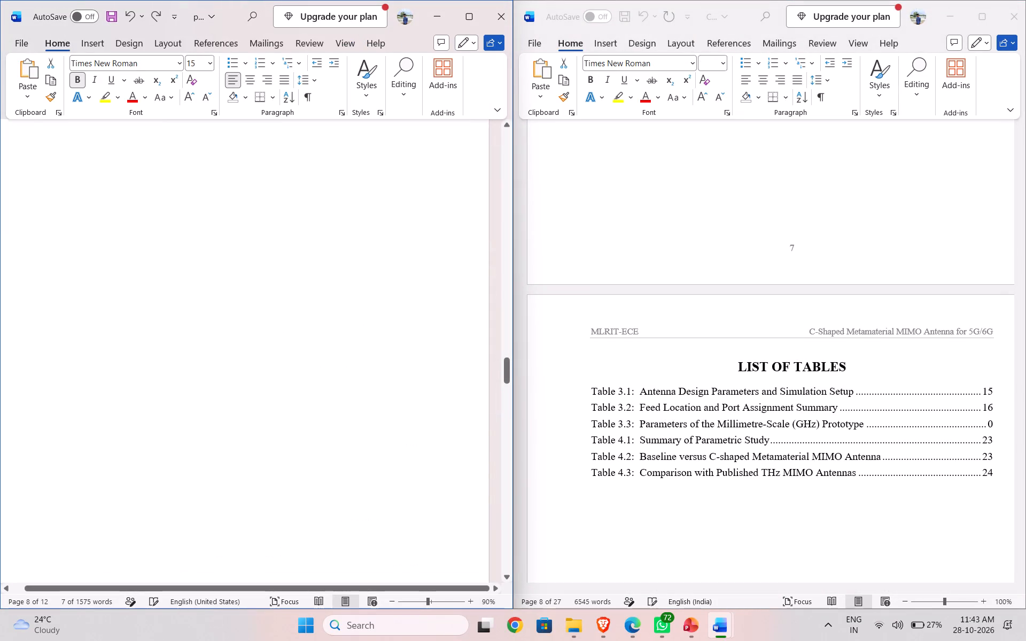
Delete the pasted entries Table 3.1 to Table 4.3 above the leftover LIST OF FIGURES heading.
{"action": "scroll", "coordinate": [379, 411], "scroll_direction": "down", "scroll_amount": 13}
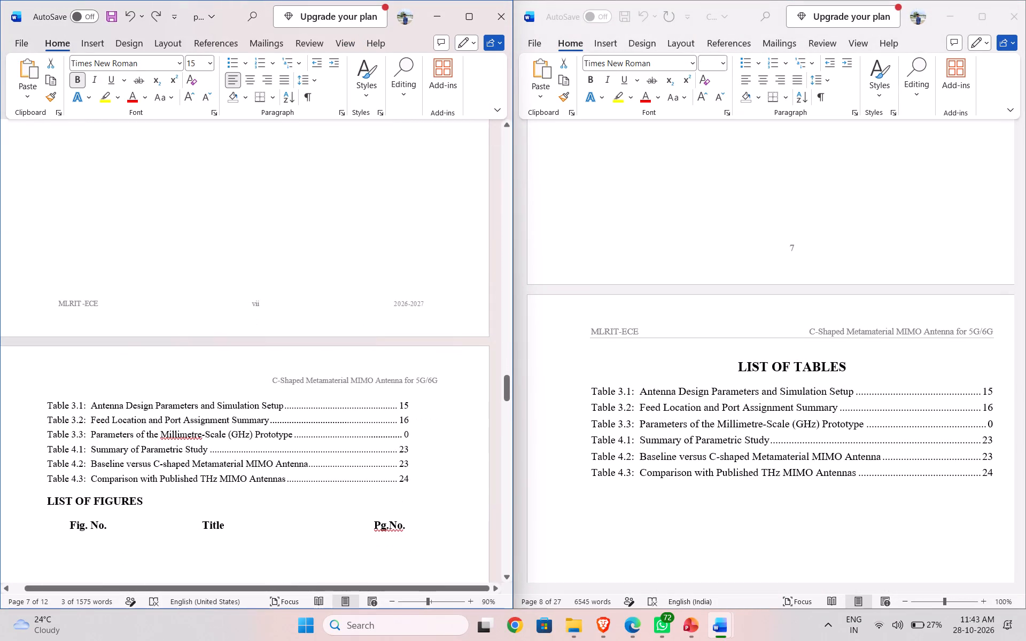
{"action": "left_click_drag", "start_coordinate": [426, 478], "coordinate": [0, 395]}
{"action": "key", "text": "BackSpace"}
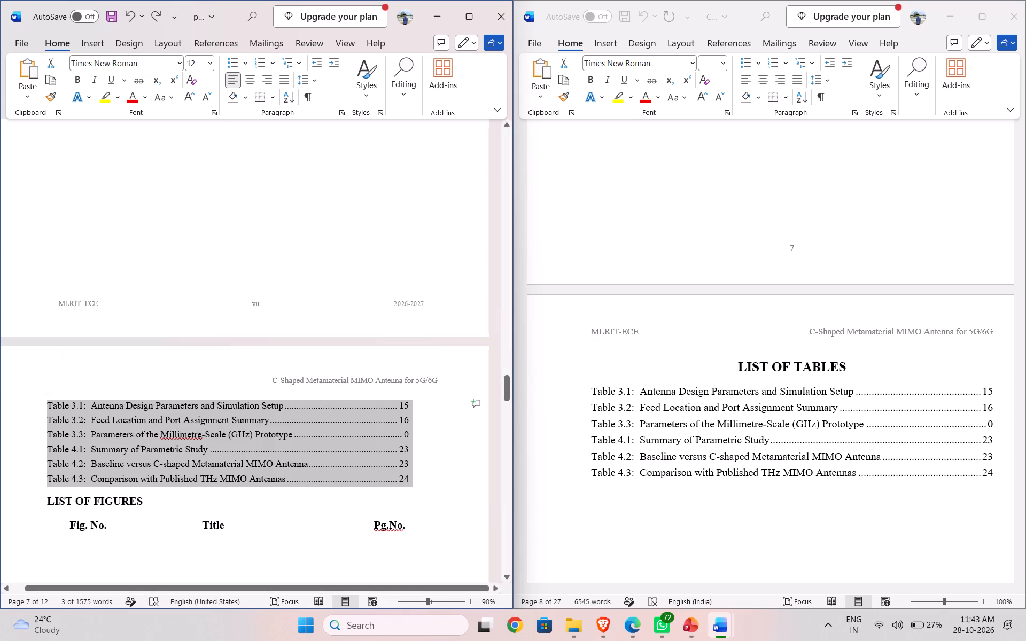
Copy the reference report's LIST OF TABLES heading and entries over the project report's leftover LIST OF FIGURES heading and its column-title line.
{"action": "scroll", "coordinate": [845, 415], "scroll_direction": "down", "scroll_amount": 2}
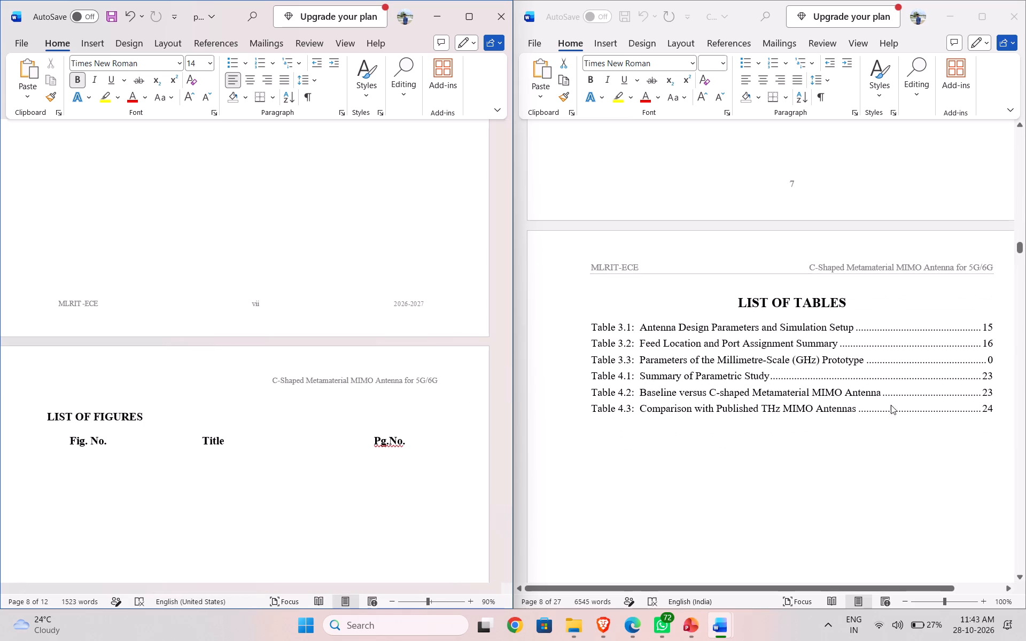
{"action": "left_click_drag", "start_coordinate": [739, 300], "coordinate": [894, 419]}
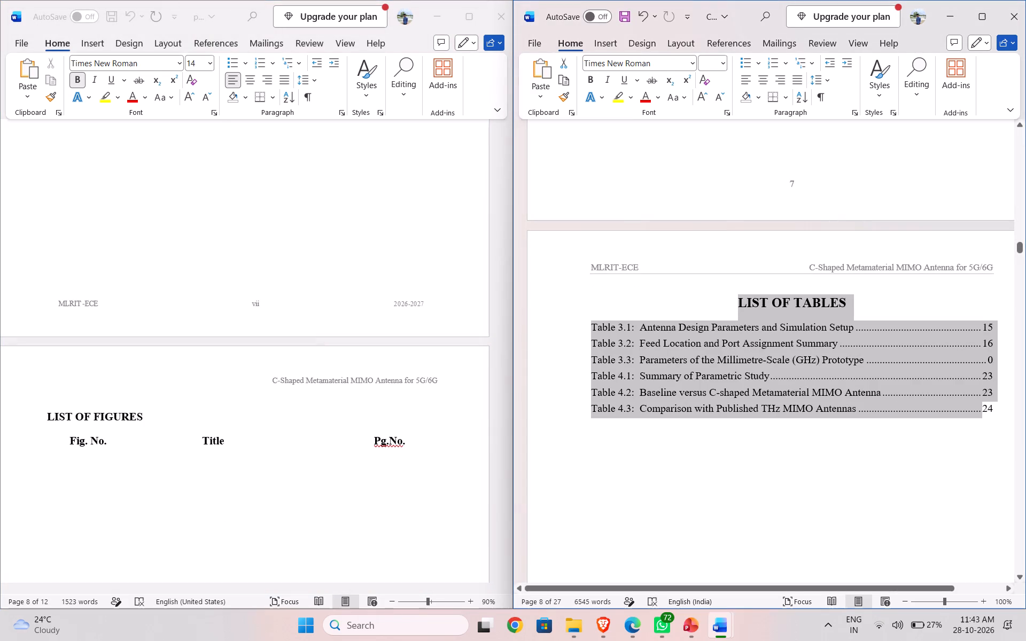
{"action": "key", "text": "ctrl+c"}
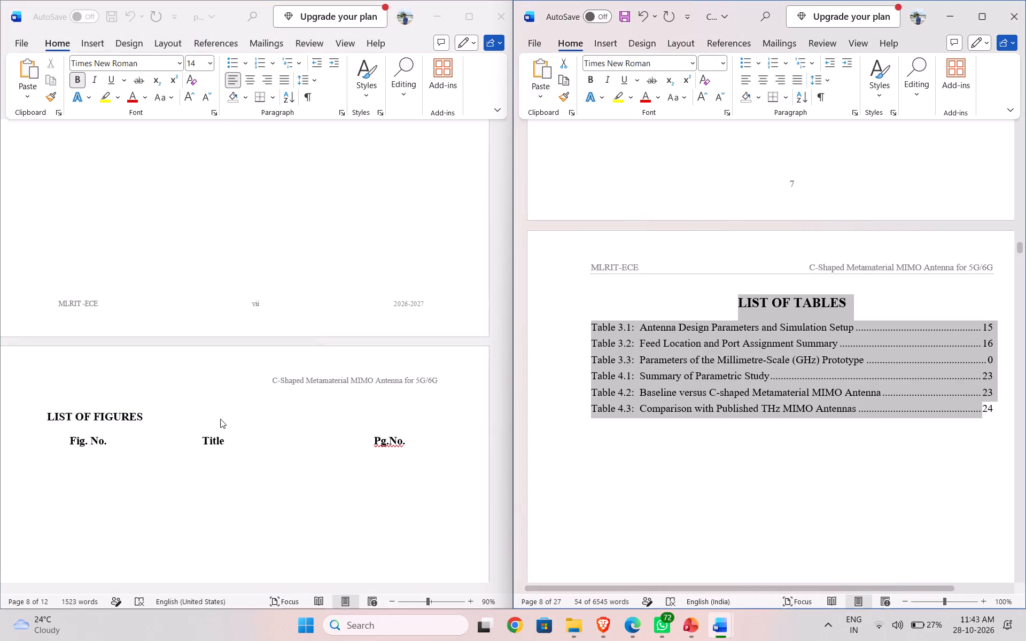
{"action": "scroll", "coordinate": [221, 417], "scroll_direction": "down", "scroll_amount": 4}
{"action": "left_click_drag", "start_coordinate": [424, 333], "coordinate": [284, 329]}
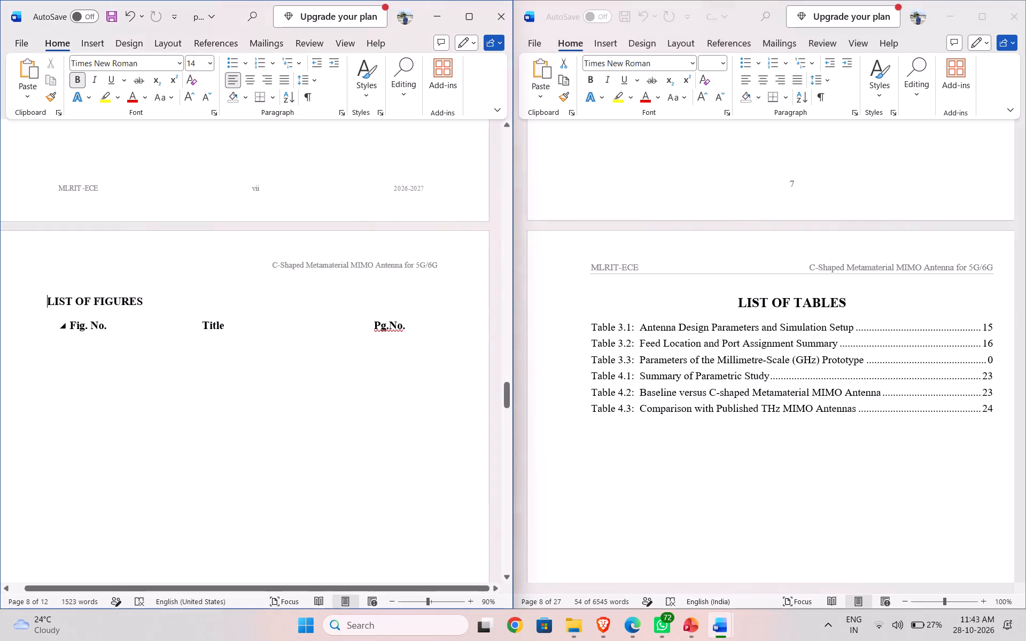
{"action": "left_click_drag", "start_coordinate": [284, 329], "coordinate": [21, 291]}
{"action": "left_click_drag", "start_coordinate": [432, 324], "coordinate": [266, 296]}
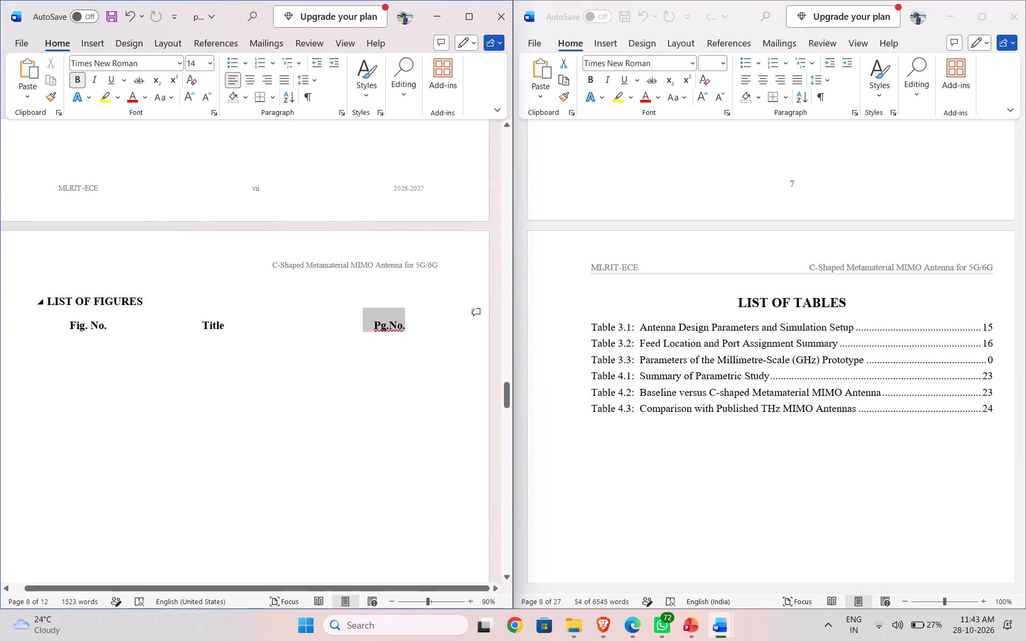
{"action": "left_click_drag", "start_coordinate": [266, 296], "coordinate": [1, 264]}
{"action": "key", "text": "ctrl+v"}
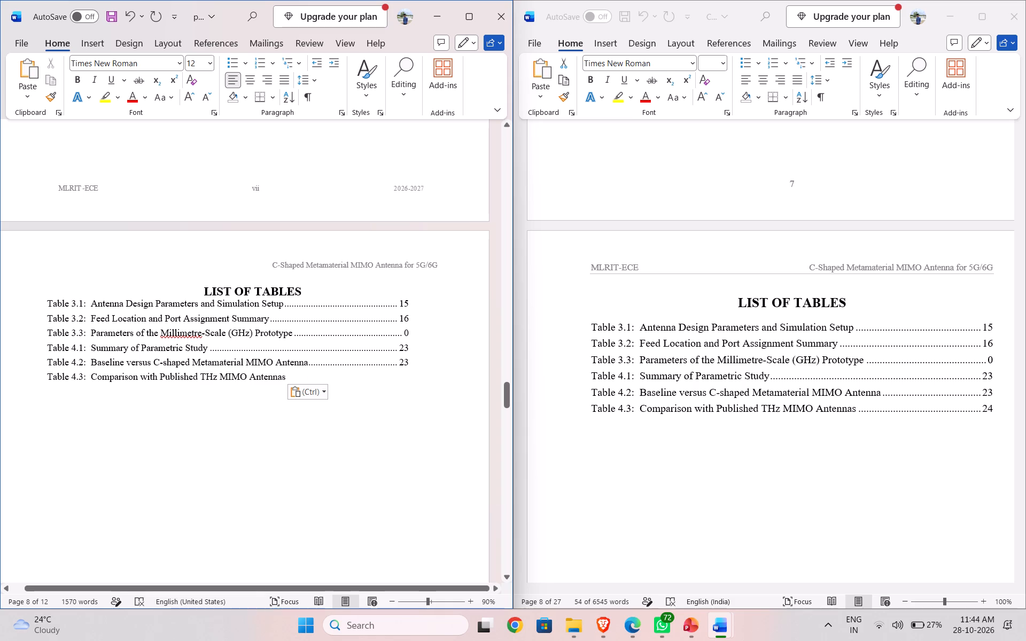
Recopy the reference's LIST OF TABLES heading and all entries, including the last page number 24, and paste them over the incomplete copy.
{"action": "left_click_drag", "start_coordinate": [357, 379], "coordinate": [240, 311]}
{"action": "left_click", "coordinate": [998, 407]}
{"action": "left_click_drag", "start_coordinate": [996, 408], "coordinate": [637, 284]}
{"action": "key", "text": "ctrl+c"}
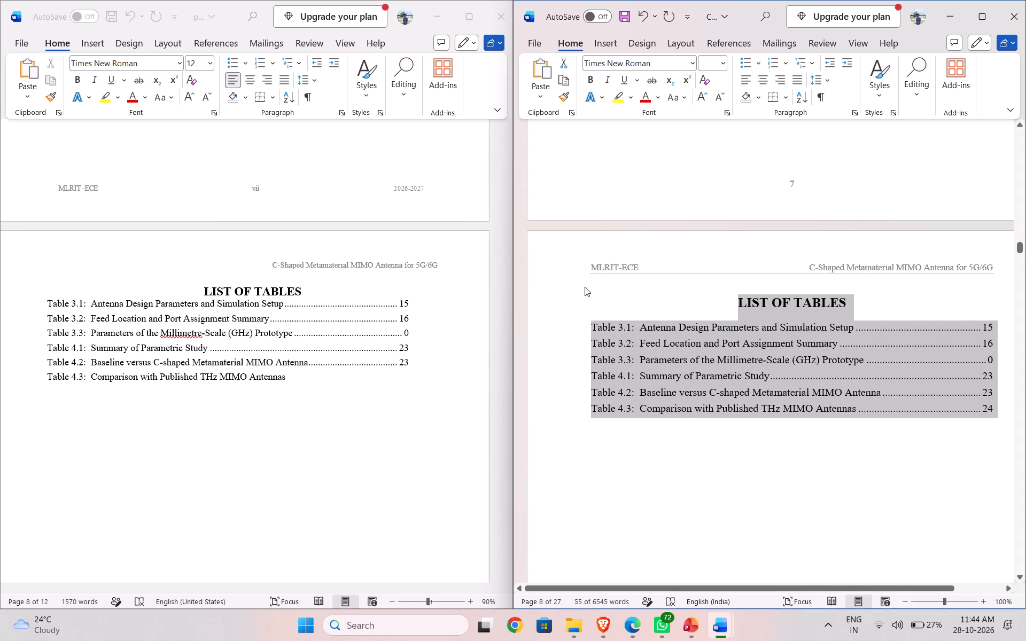
{"action": "left_click", "coordinate": [341, 374]}
{"action": "left_click_drag", "start_coordinate": [341, 380], "coordinate": [151, 272]}
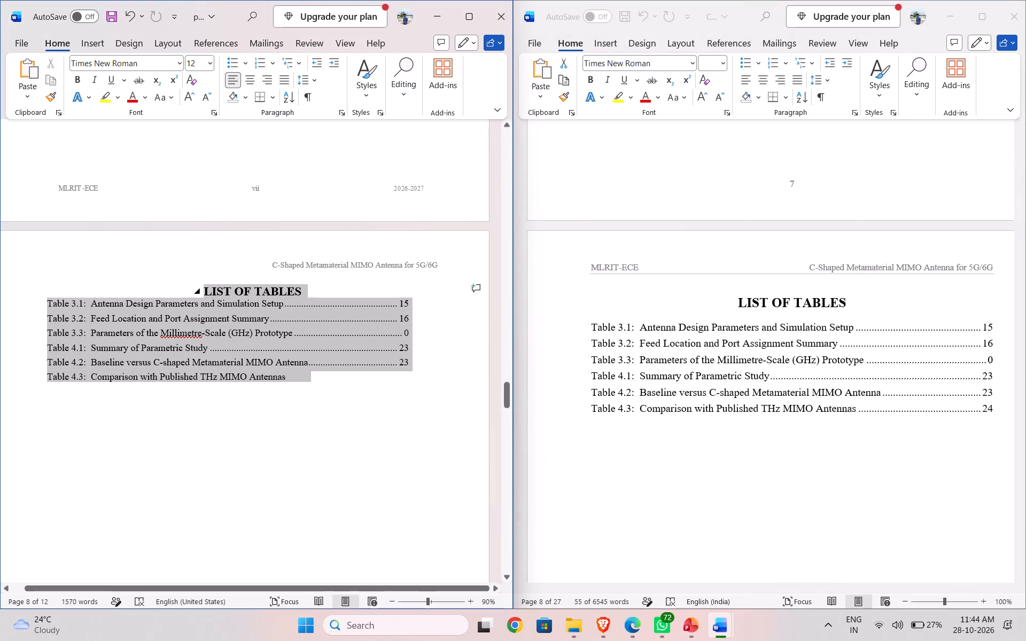
{"action": "left_click_drag", "start_coordinate": [151, 272], "coordinate": [141, 271]}
{"action": "key", "text": "ctrl+v"}
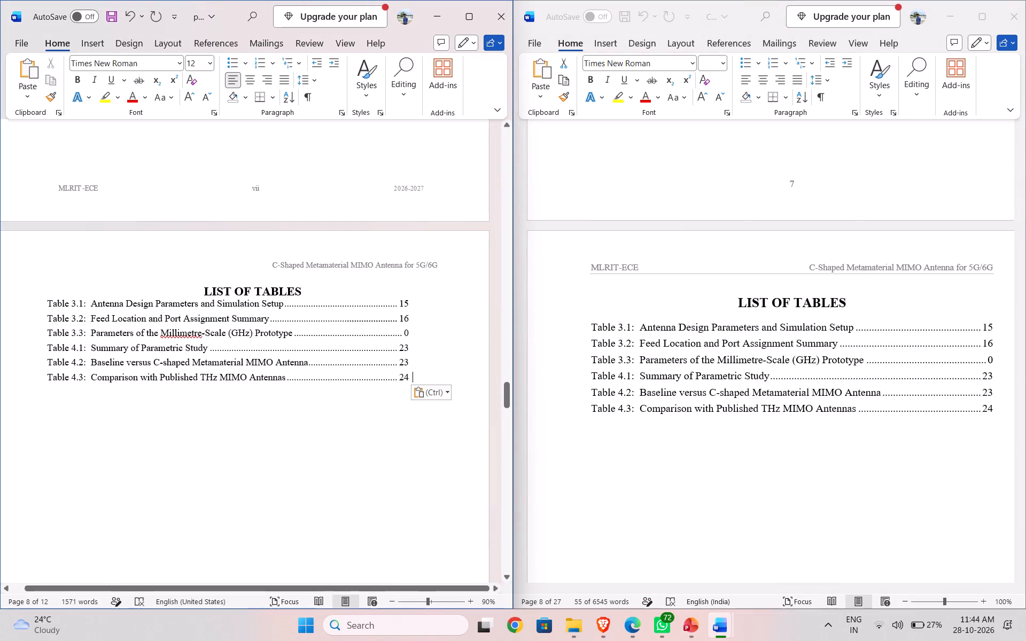
Turn the pasted entries Table 3.1 to Table 4.3 into a bordered table with page numbers in a second column.
{"action": "left_click_drag", "start_coordinate": [426, 374], "coordinate": [44, 298]}
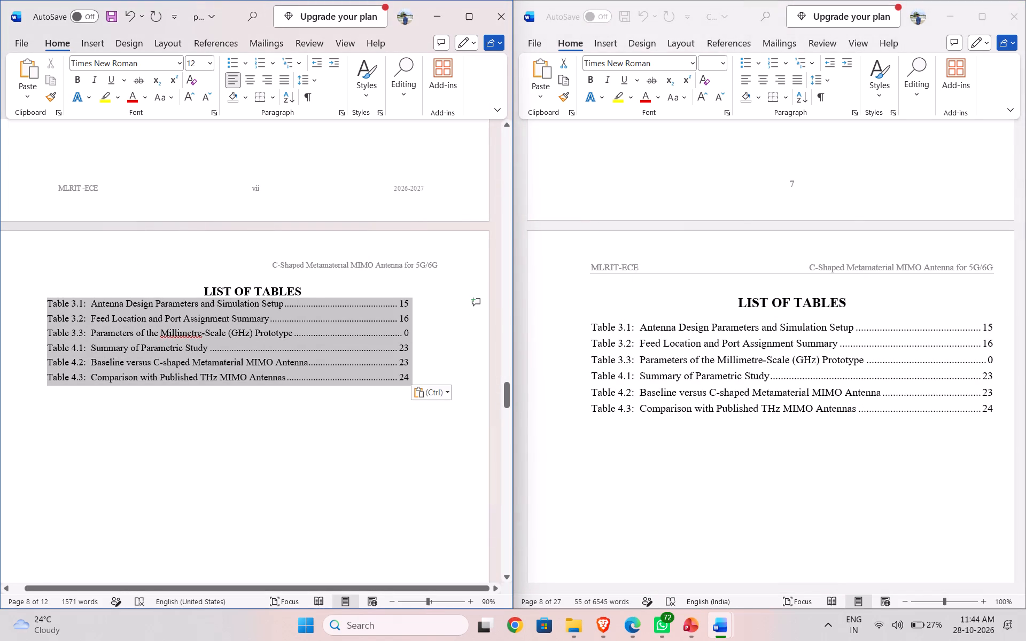
{"action": "left_click_drag", "start_coordinate": [44, 298], "coordinate": [44, 298]}
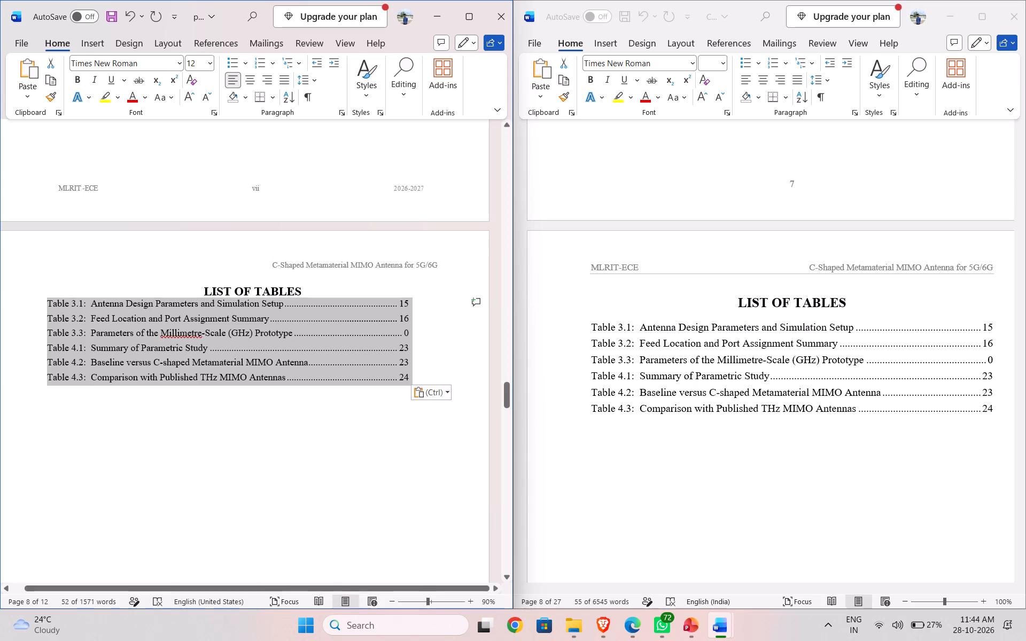
{"action": "left_click", "coordinate": [85, 43]}
{"action": "left_click", "coordinate": [68, 98]}
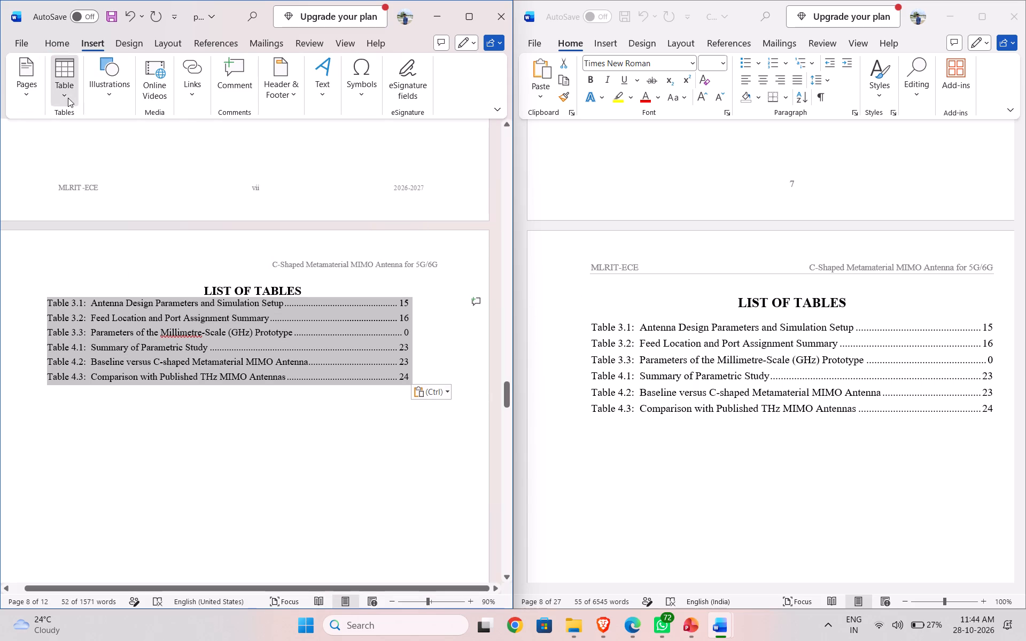
{"action": "left_click", "coordinate": [89, 255]}
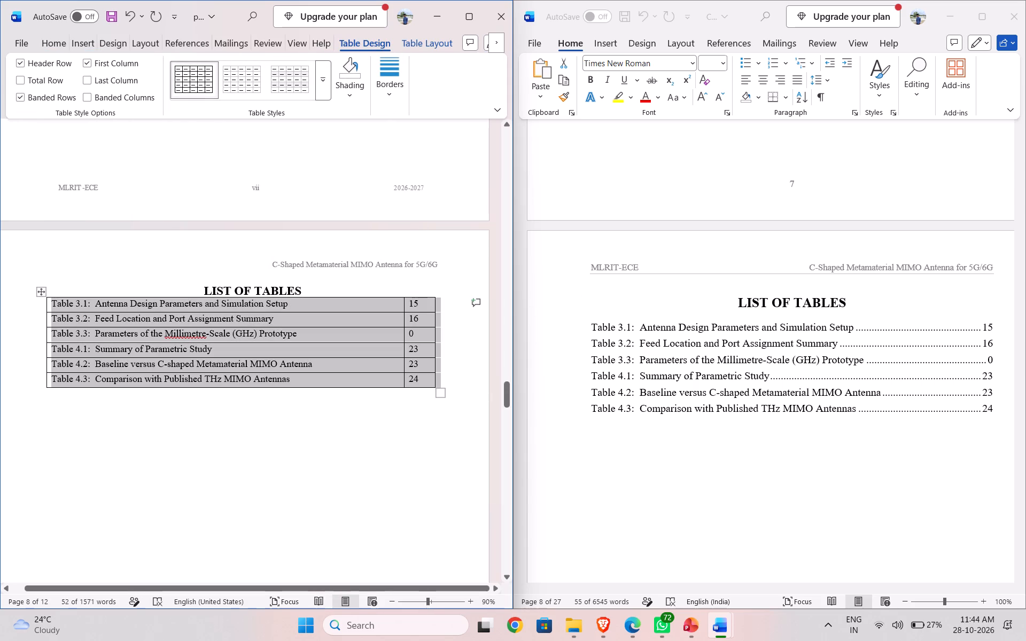
Move the table down slightly to leave a gap below the LIST OF TABLES heading.
{"action": "left_click_drag", "start_coordinate": [41, 292], "coordinate": [41, 313]}
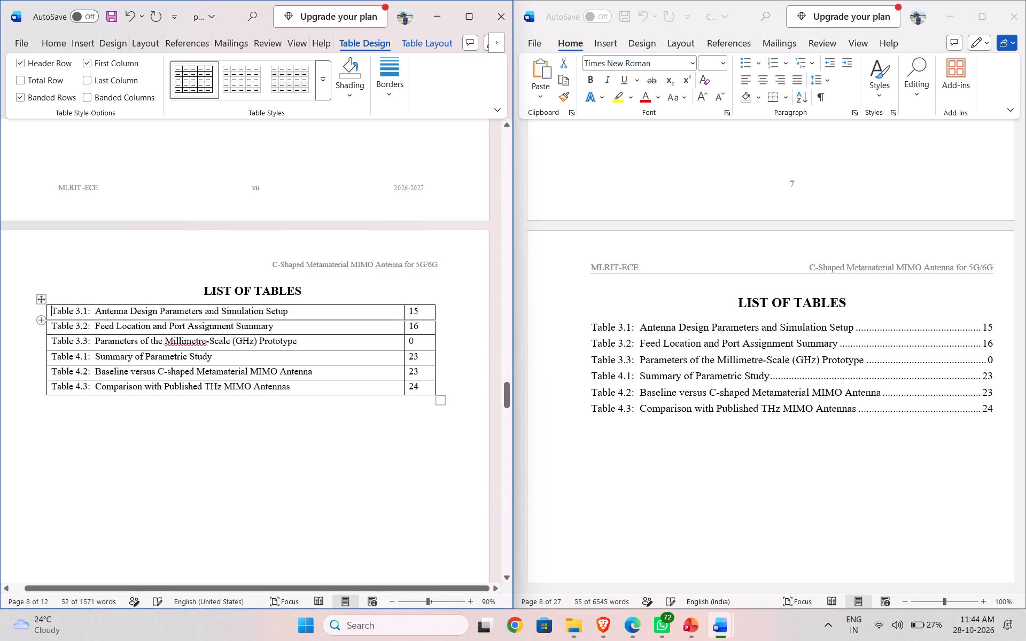
{"action": "left_click_drag", "start_coordinate": [41, 300], "coordinate": [43, 319]}
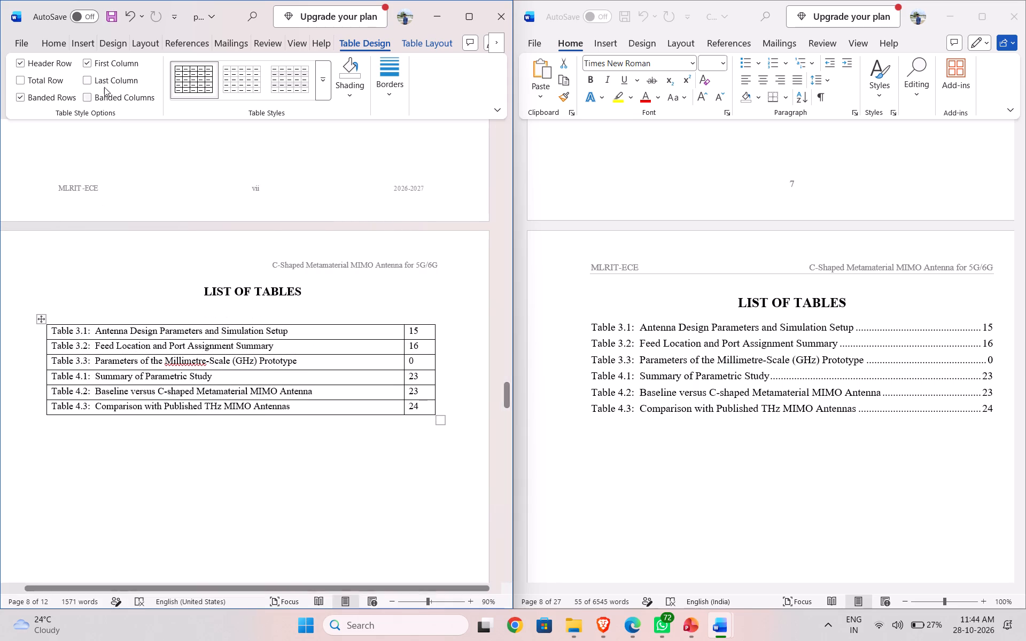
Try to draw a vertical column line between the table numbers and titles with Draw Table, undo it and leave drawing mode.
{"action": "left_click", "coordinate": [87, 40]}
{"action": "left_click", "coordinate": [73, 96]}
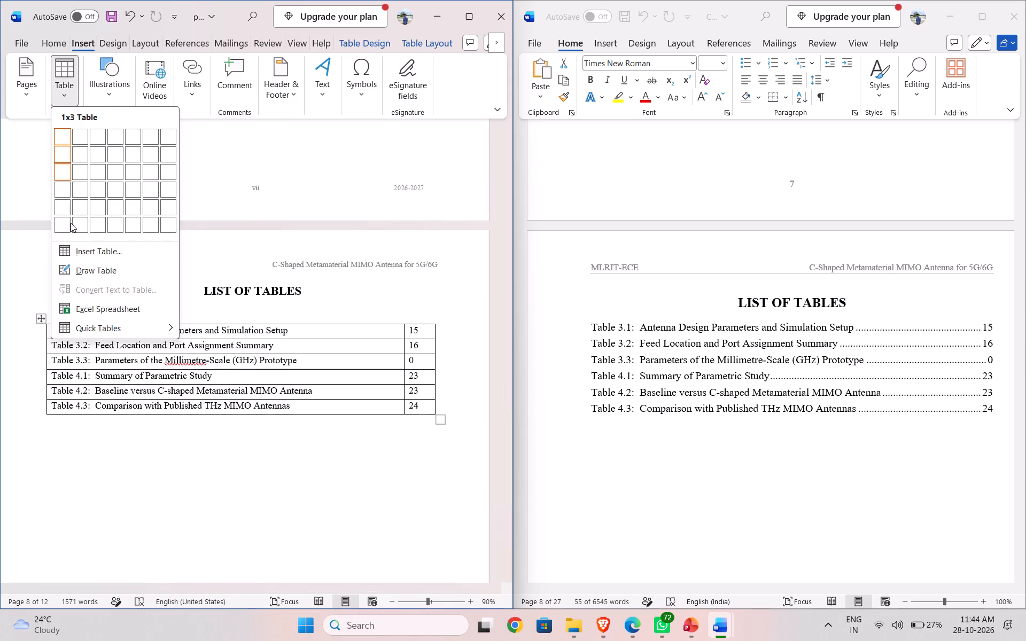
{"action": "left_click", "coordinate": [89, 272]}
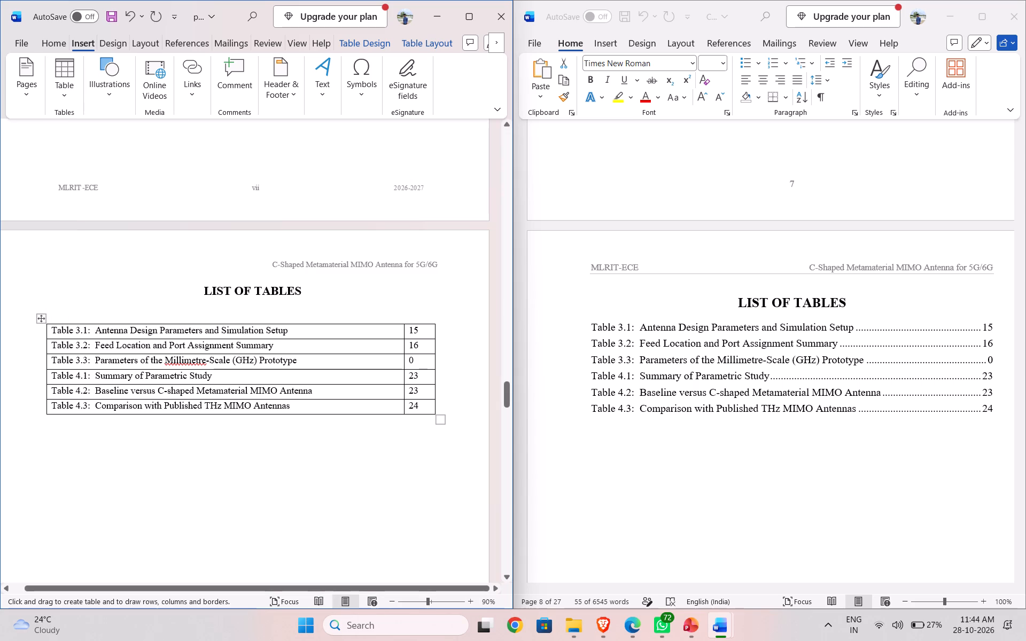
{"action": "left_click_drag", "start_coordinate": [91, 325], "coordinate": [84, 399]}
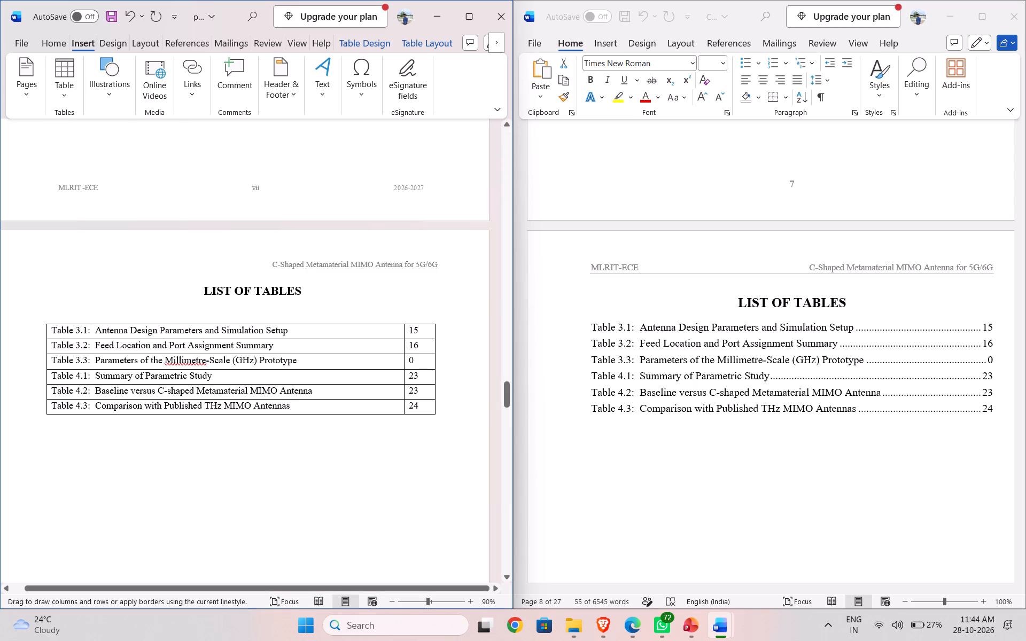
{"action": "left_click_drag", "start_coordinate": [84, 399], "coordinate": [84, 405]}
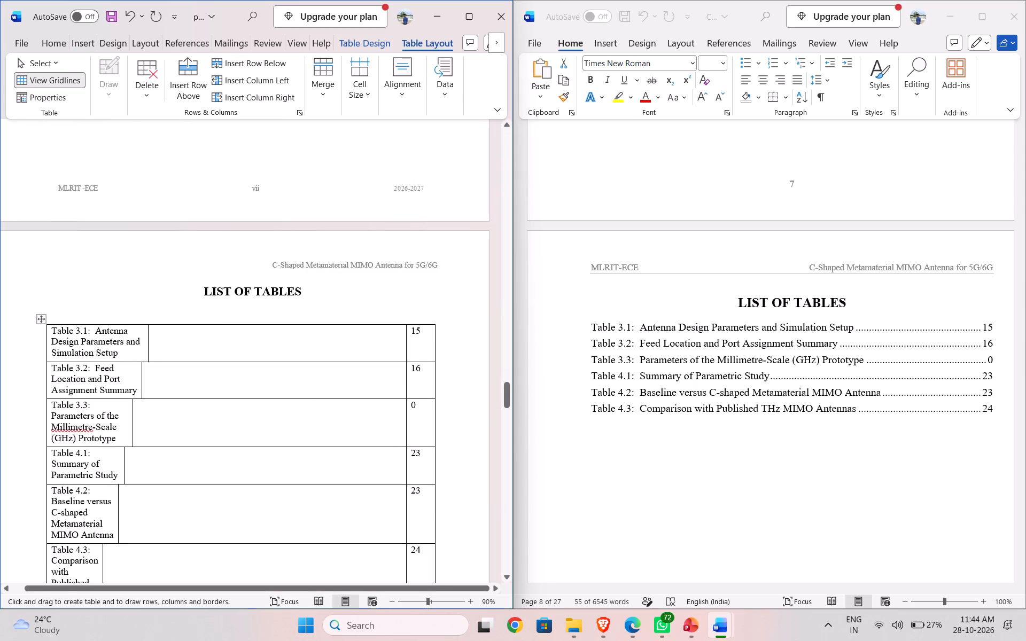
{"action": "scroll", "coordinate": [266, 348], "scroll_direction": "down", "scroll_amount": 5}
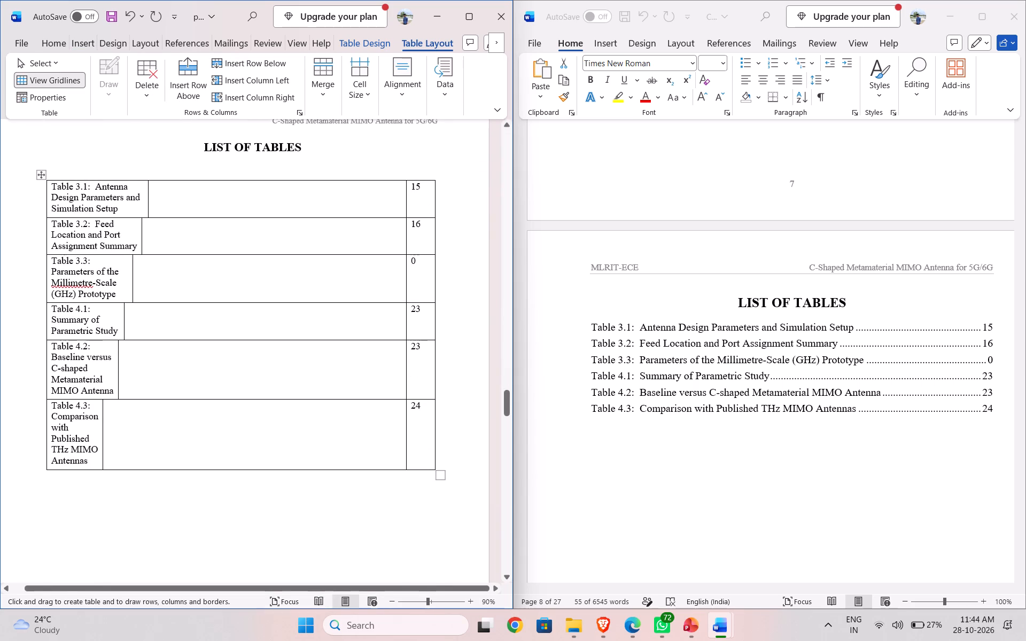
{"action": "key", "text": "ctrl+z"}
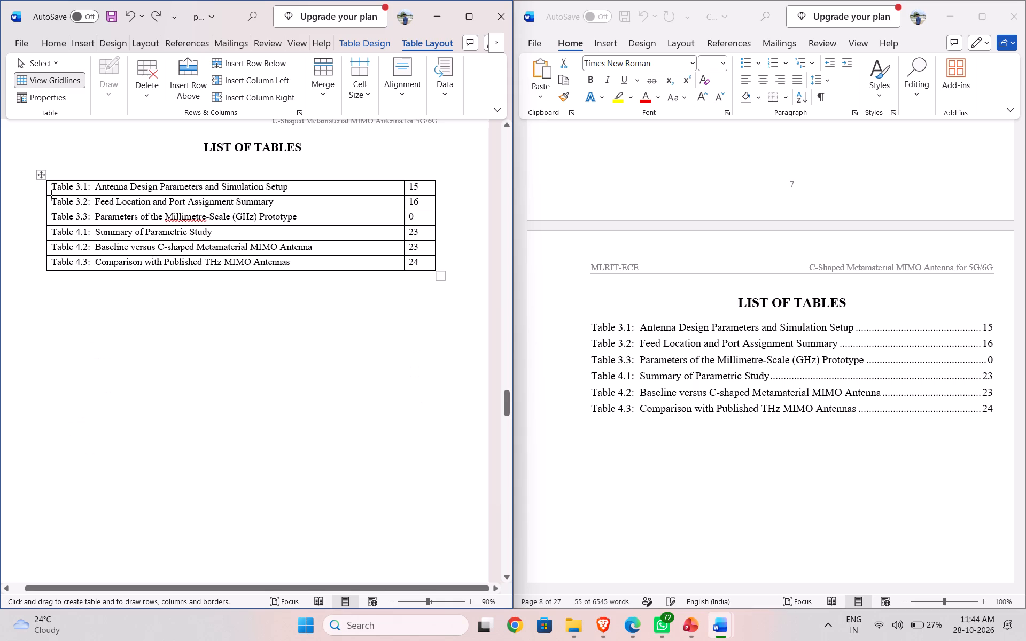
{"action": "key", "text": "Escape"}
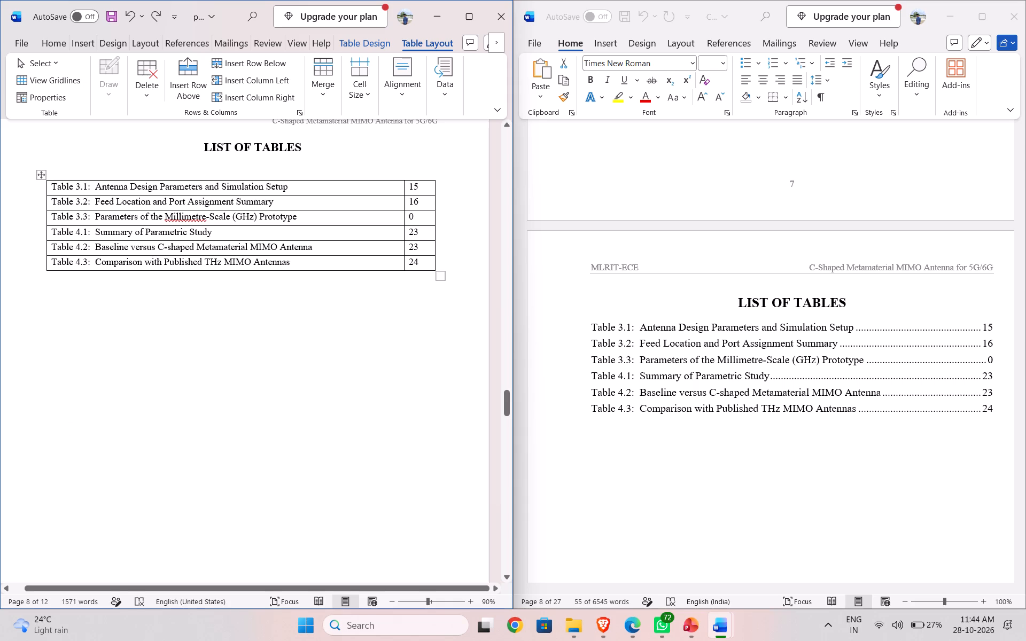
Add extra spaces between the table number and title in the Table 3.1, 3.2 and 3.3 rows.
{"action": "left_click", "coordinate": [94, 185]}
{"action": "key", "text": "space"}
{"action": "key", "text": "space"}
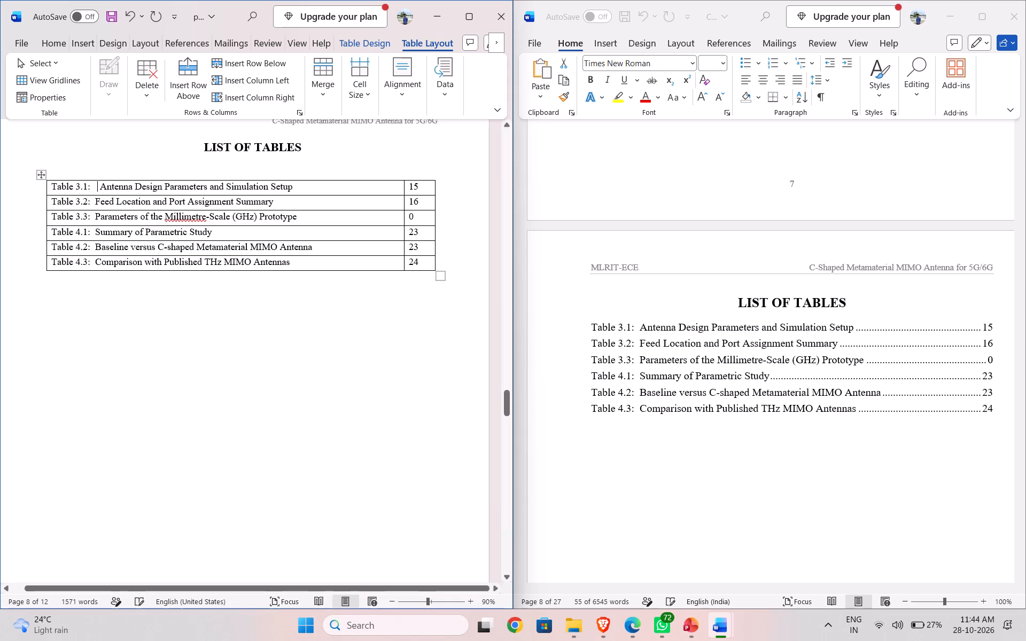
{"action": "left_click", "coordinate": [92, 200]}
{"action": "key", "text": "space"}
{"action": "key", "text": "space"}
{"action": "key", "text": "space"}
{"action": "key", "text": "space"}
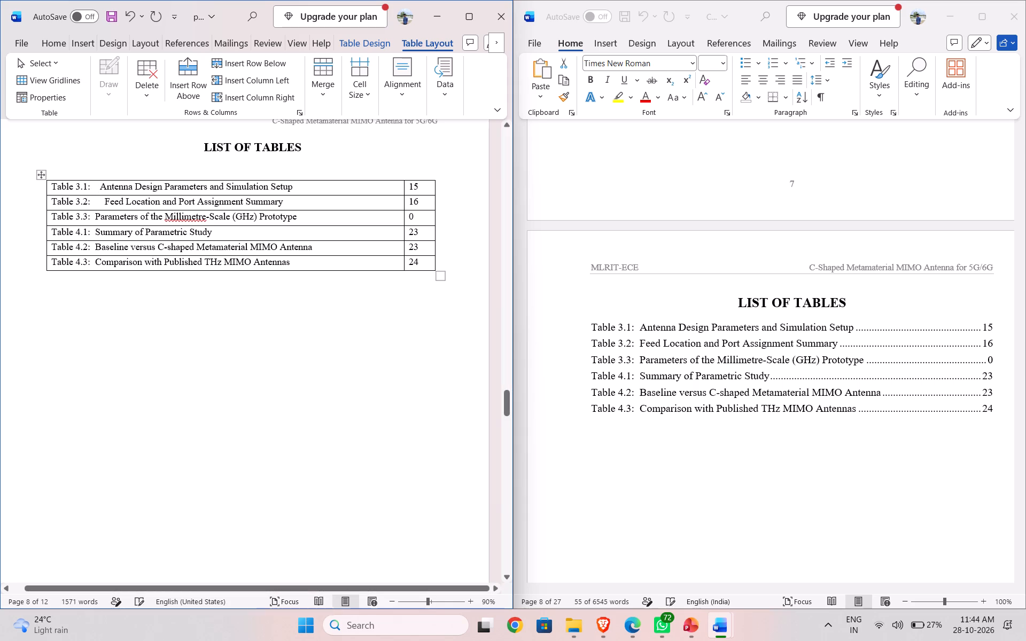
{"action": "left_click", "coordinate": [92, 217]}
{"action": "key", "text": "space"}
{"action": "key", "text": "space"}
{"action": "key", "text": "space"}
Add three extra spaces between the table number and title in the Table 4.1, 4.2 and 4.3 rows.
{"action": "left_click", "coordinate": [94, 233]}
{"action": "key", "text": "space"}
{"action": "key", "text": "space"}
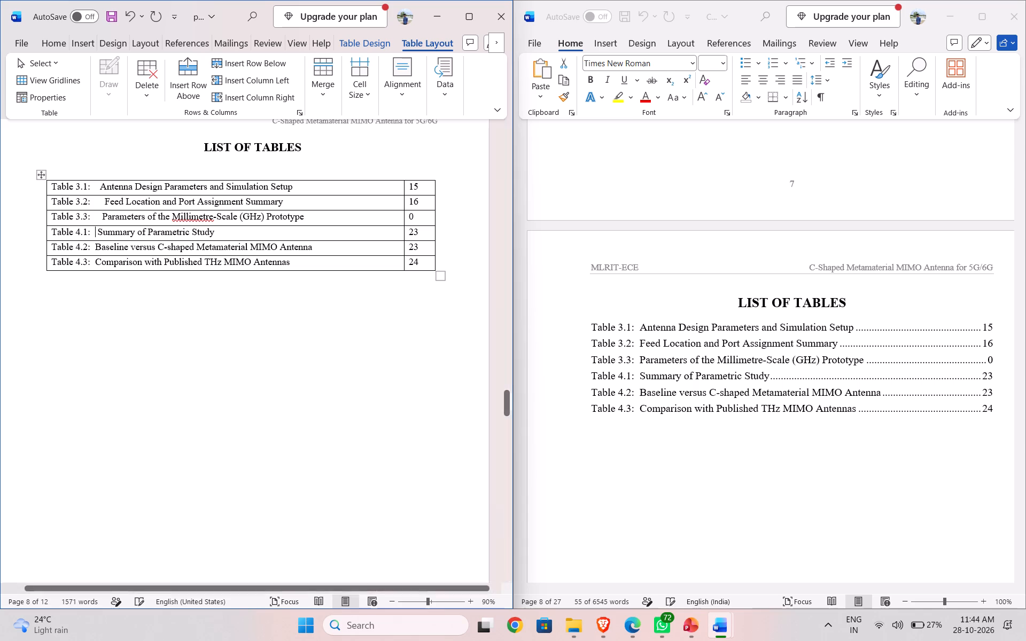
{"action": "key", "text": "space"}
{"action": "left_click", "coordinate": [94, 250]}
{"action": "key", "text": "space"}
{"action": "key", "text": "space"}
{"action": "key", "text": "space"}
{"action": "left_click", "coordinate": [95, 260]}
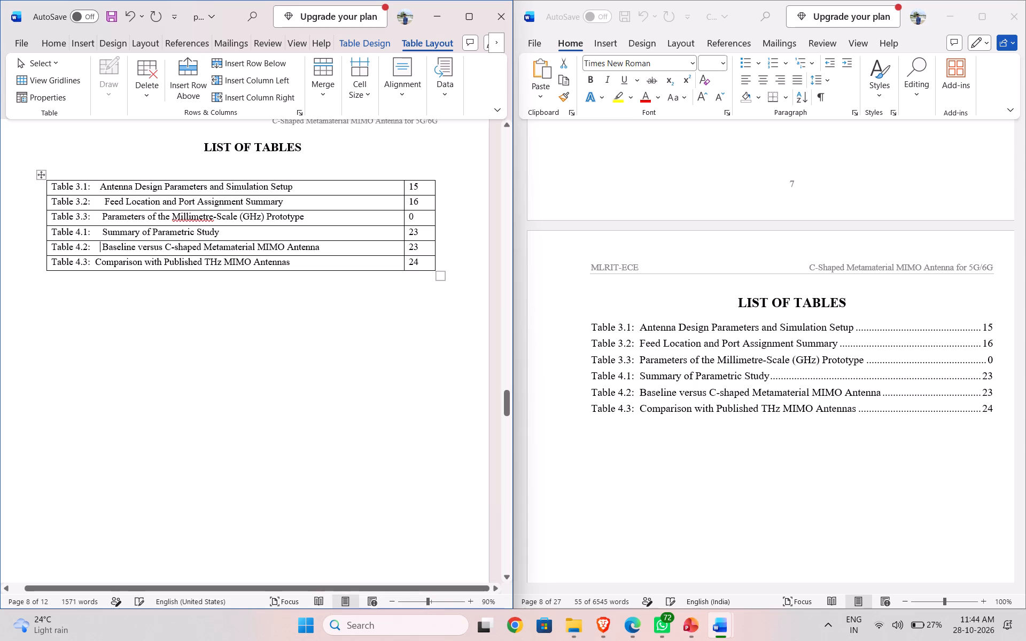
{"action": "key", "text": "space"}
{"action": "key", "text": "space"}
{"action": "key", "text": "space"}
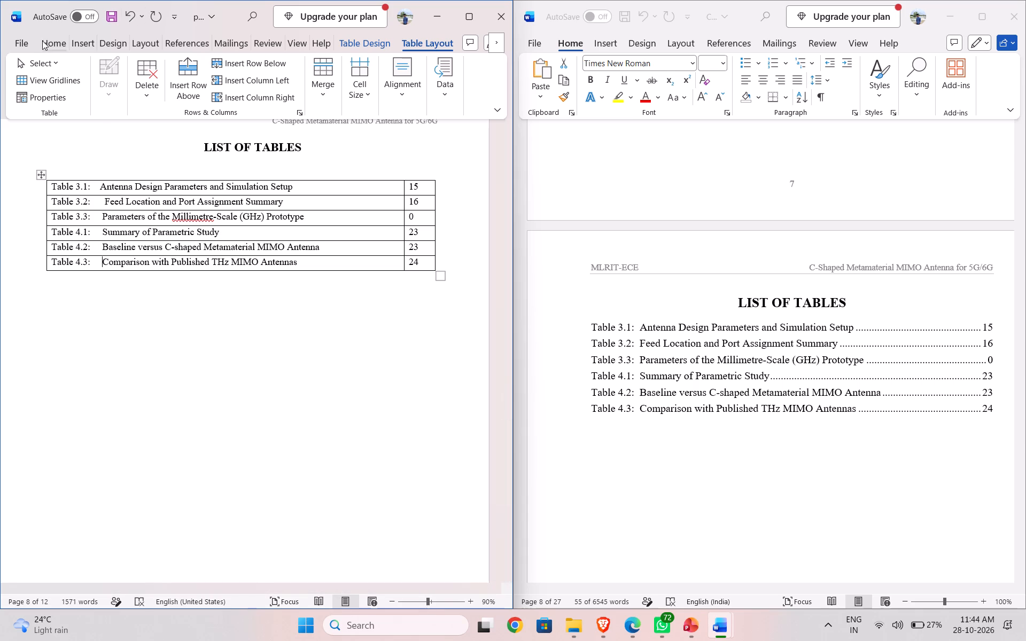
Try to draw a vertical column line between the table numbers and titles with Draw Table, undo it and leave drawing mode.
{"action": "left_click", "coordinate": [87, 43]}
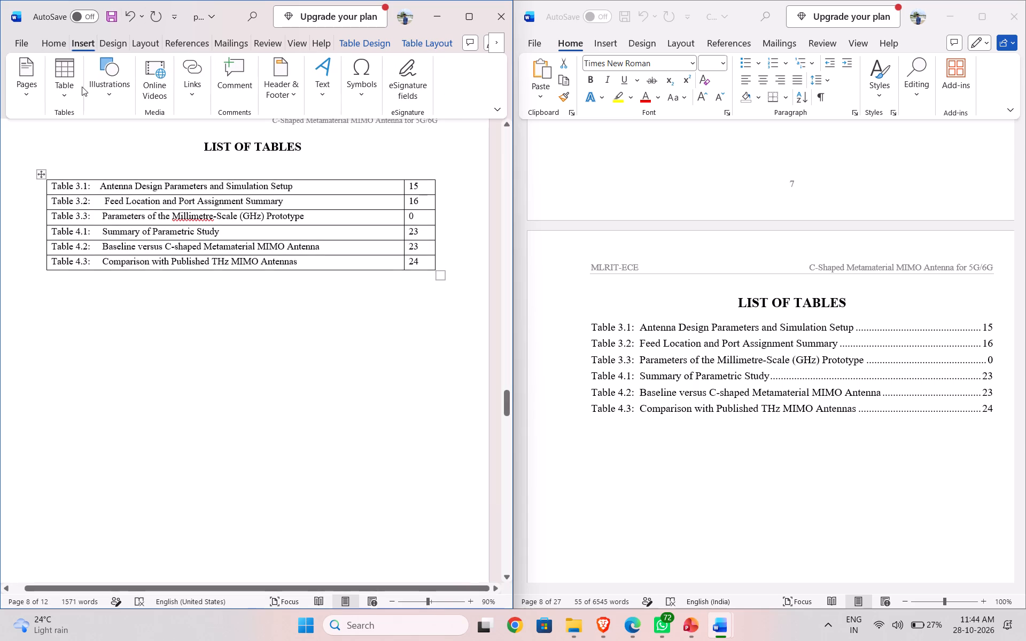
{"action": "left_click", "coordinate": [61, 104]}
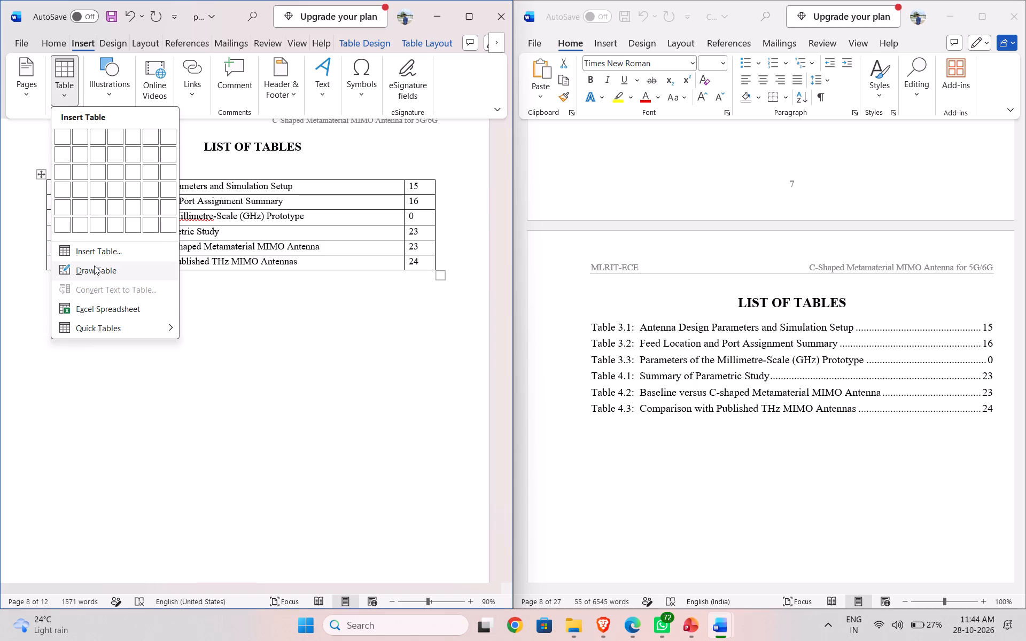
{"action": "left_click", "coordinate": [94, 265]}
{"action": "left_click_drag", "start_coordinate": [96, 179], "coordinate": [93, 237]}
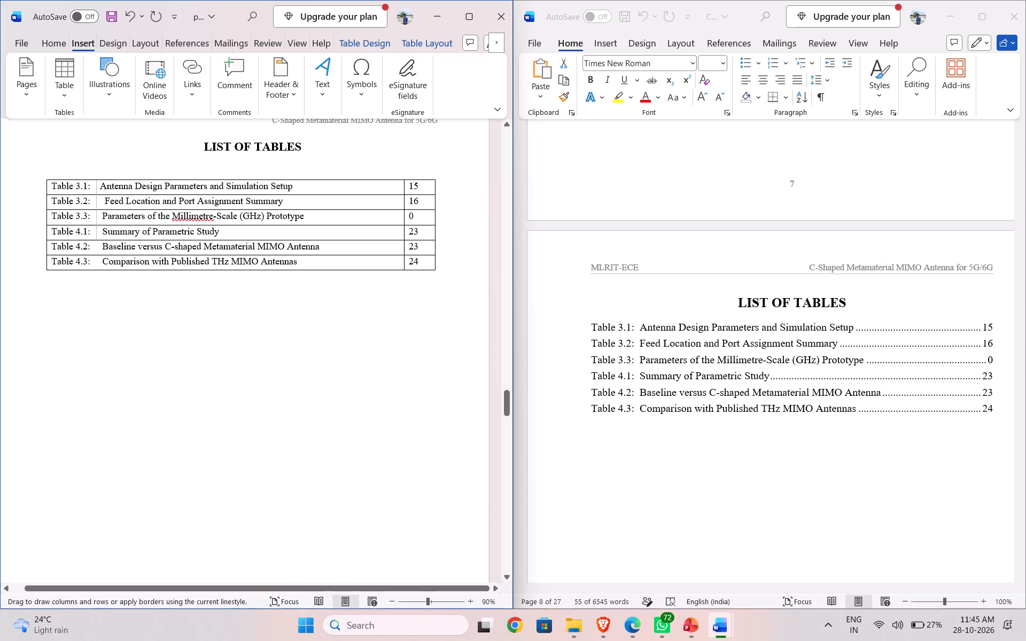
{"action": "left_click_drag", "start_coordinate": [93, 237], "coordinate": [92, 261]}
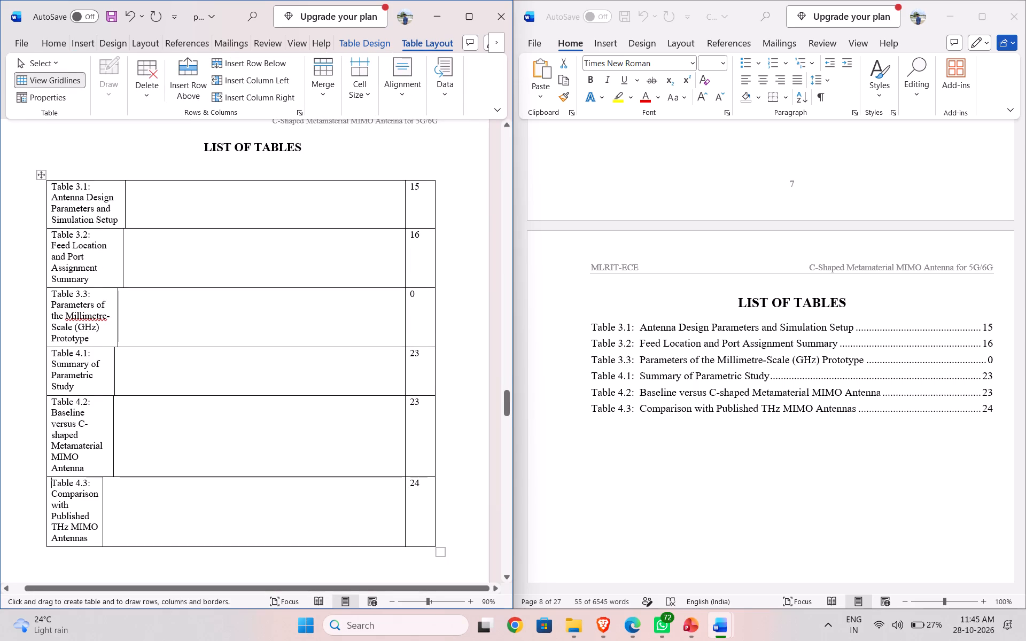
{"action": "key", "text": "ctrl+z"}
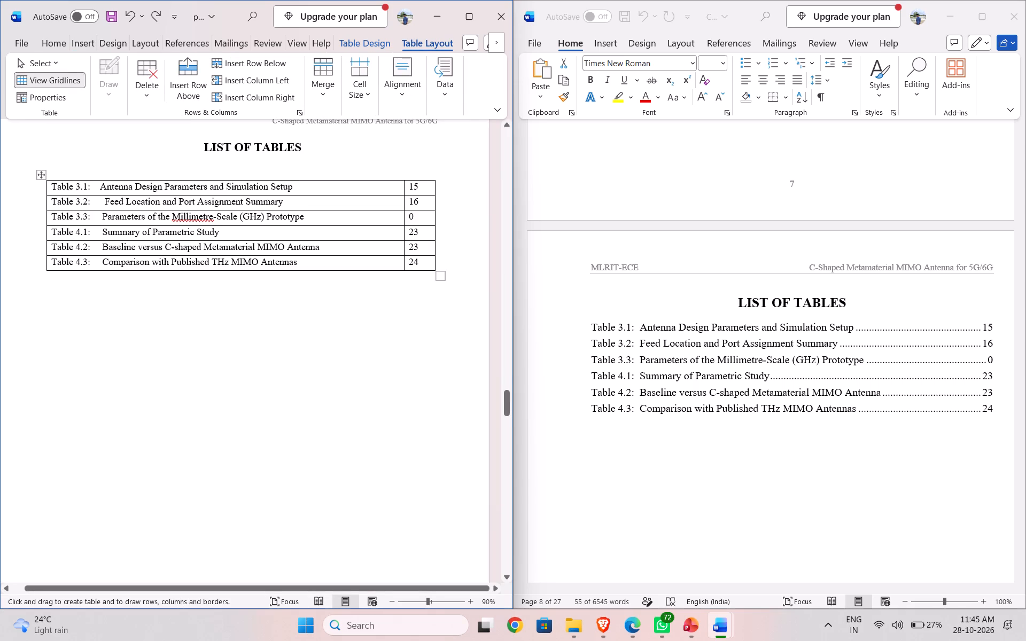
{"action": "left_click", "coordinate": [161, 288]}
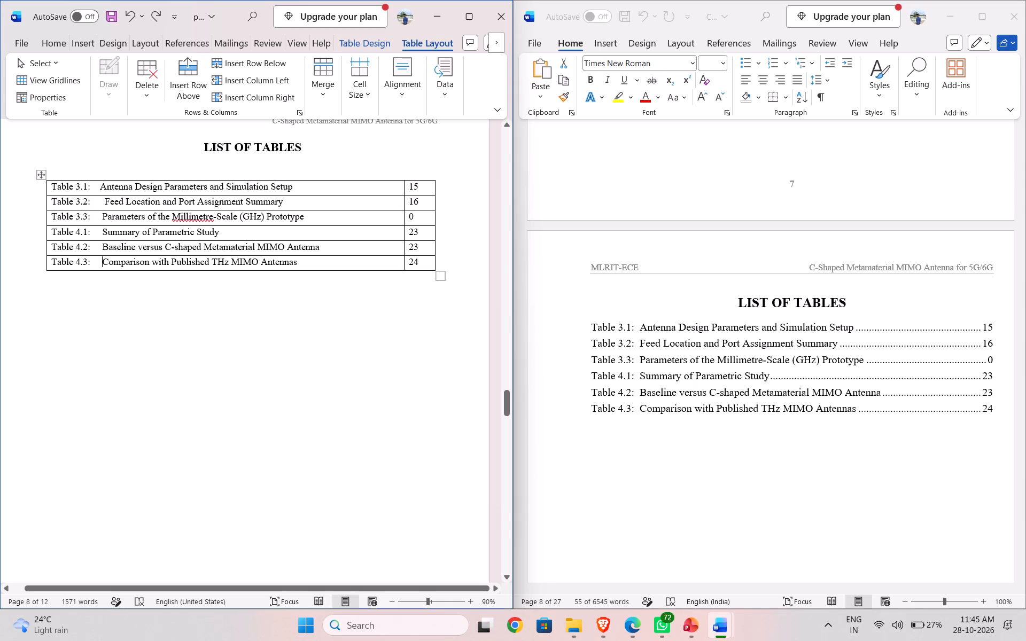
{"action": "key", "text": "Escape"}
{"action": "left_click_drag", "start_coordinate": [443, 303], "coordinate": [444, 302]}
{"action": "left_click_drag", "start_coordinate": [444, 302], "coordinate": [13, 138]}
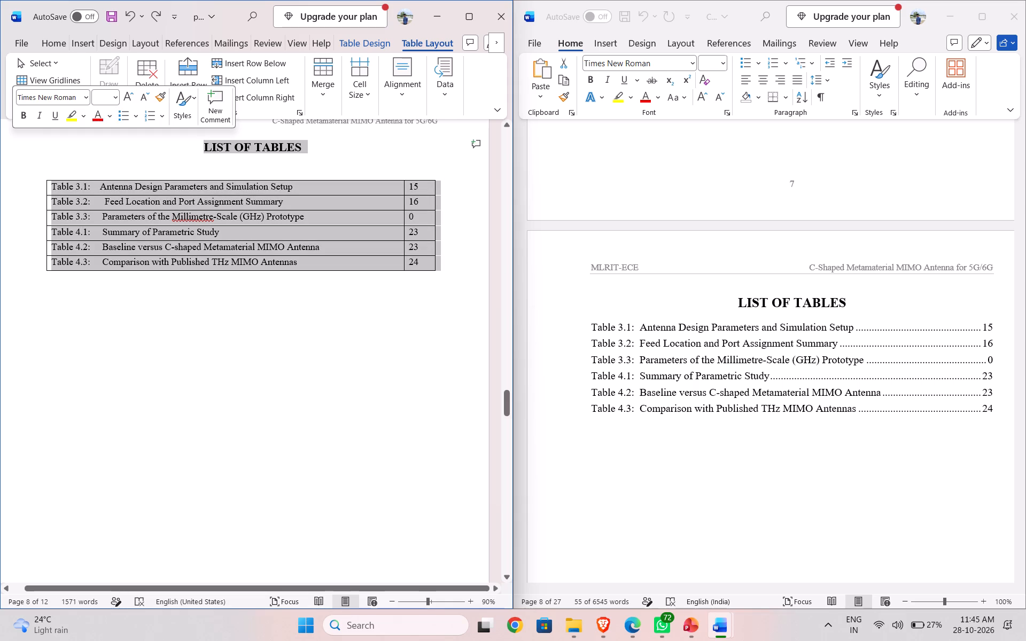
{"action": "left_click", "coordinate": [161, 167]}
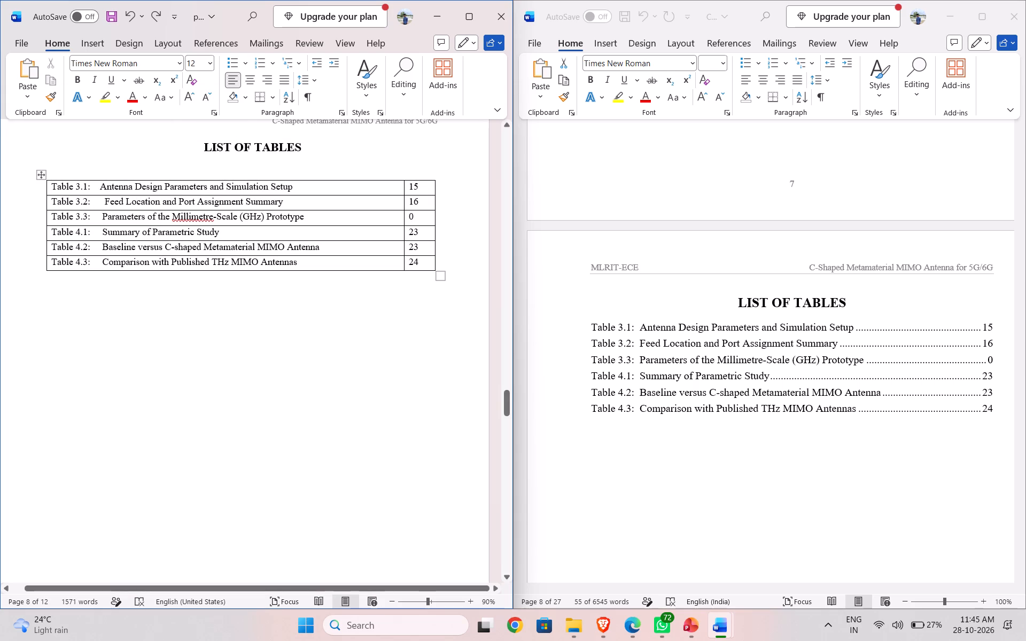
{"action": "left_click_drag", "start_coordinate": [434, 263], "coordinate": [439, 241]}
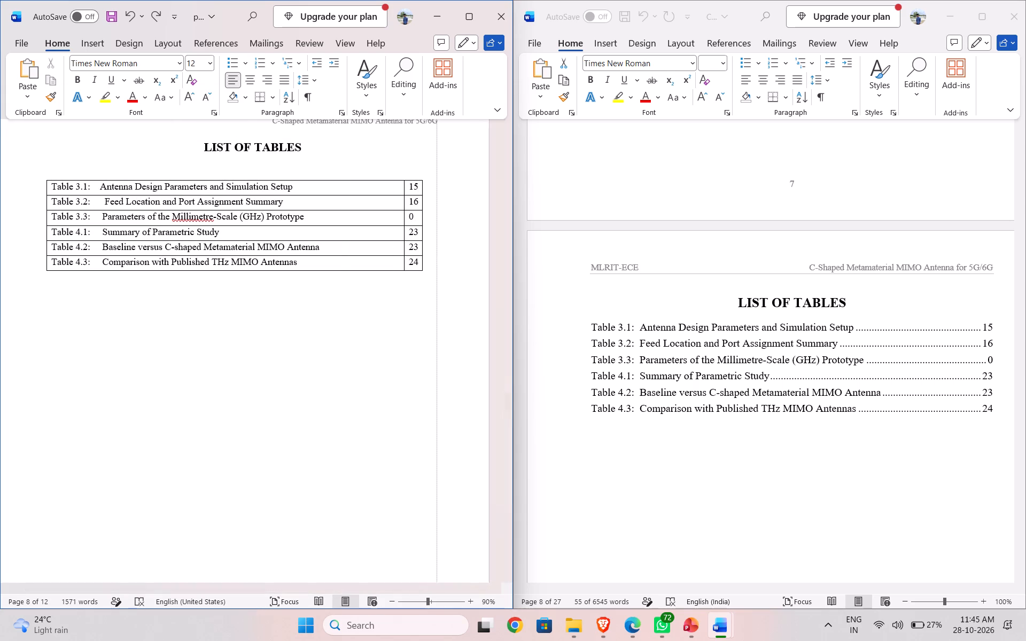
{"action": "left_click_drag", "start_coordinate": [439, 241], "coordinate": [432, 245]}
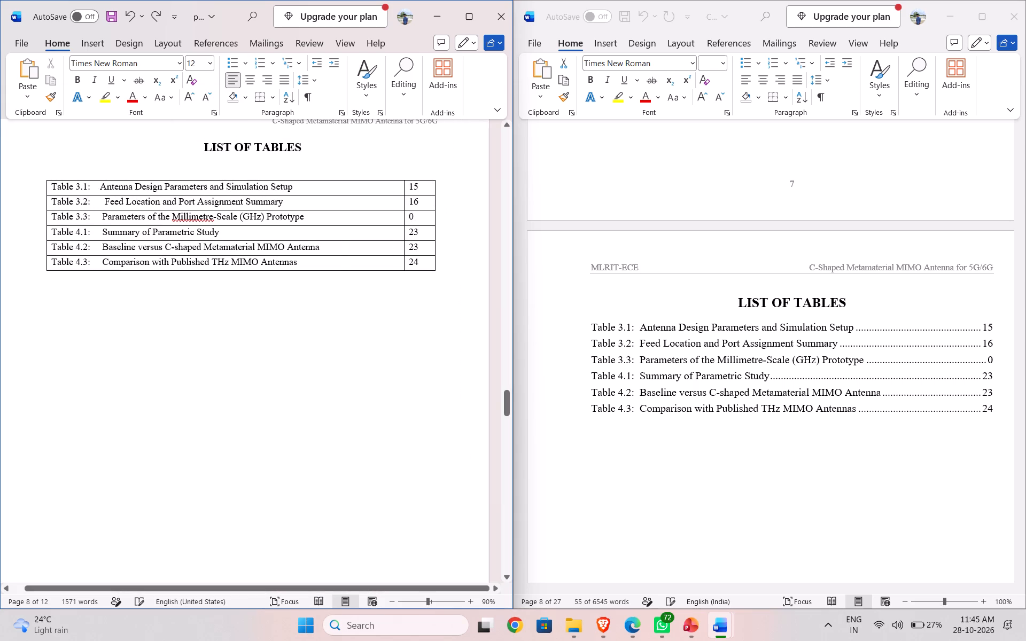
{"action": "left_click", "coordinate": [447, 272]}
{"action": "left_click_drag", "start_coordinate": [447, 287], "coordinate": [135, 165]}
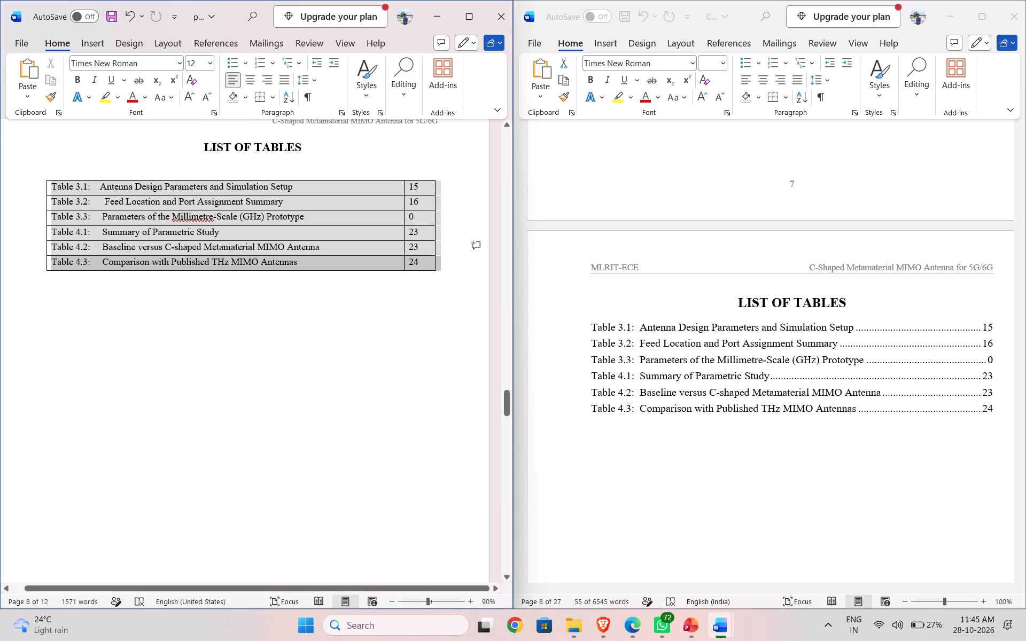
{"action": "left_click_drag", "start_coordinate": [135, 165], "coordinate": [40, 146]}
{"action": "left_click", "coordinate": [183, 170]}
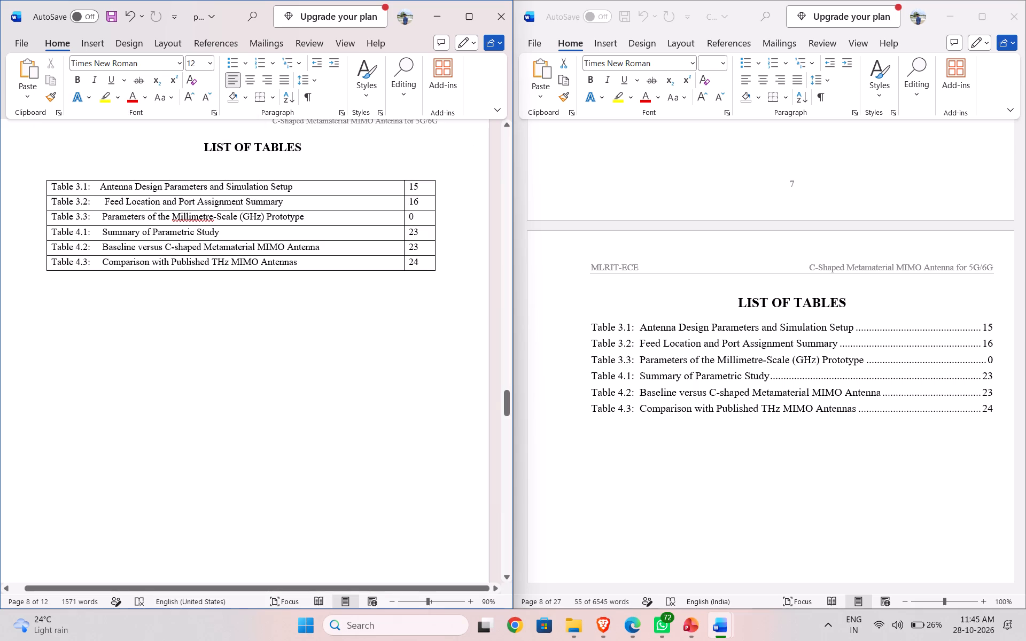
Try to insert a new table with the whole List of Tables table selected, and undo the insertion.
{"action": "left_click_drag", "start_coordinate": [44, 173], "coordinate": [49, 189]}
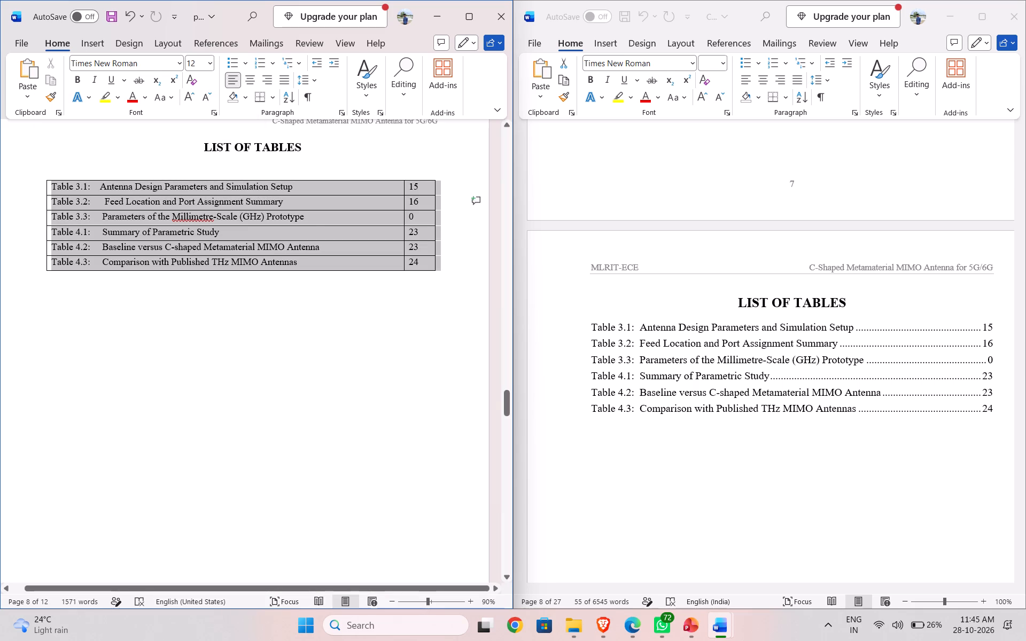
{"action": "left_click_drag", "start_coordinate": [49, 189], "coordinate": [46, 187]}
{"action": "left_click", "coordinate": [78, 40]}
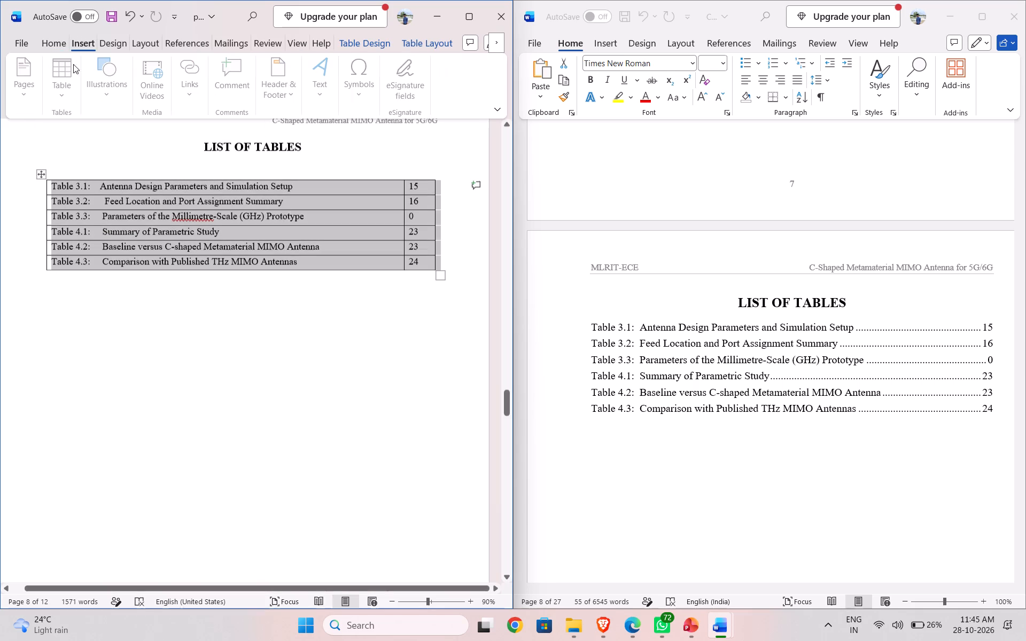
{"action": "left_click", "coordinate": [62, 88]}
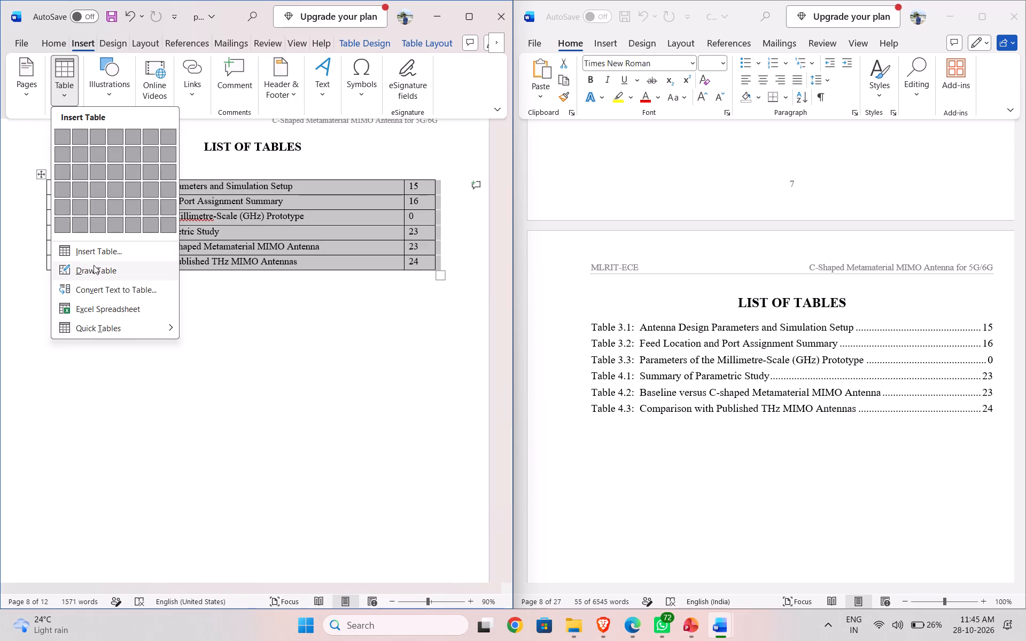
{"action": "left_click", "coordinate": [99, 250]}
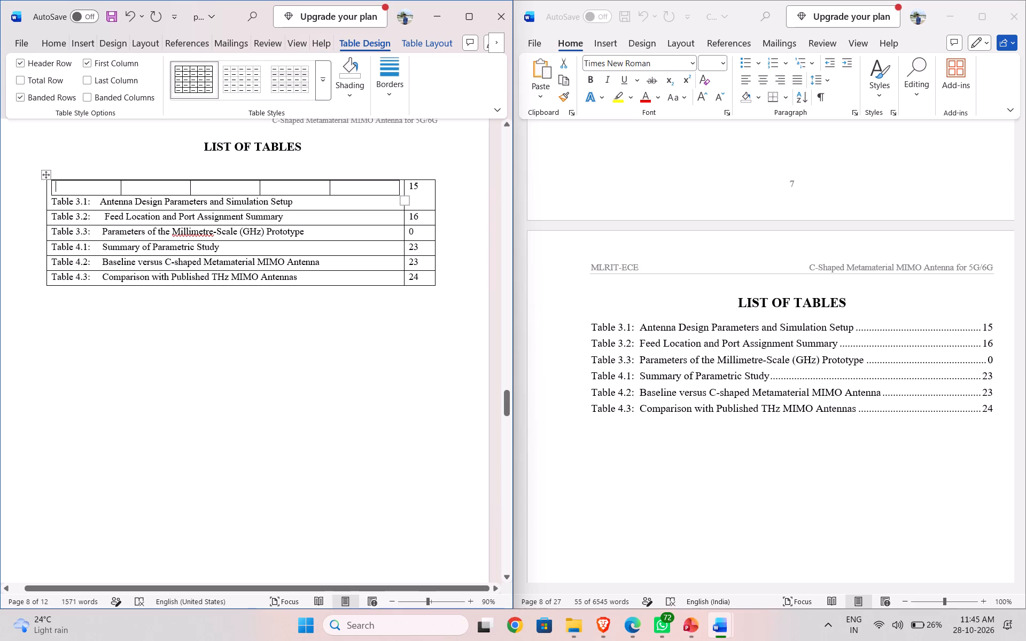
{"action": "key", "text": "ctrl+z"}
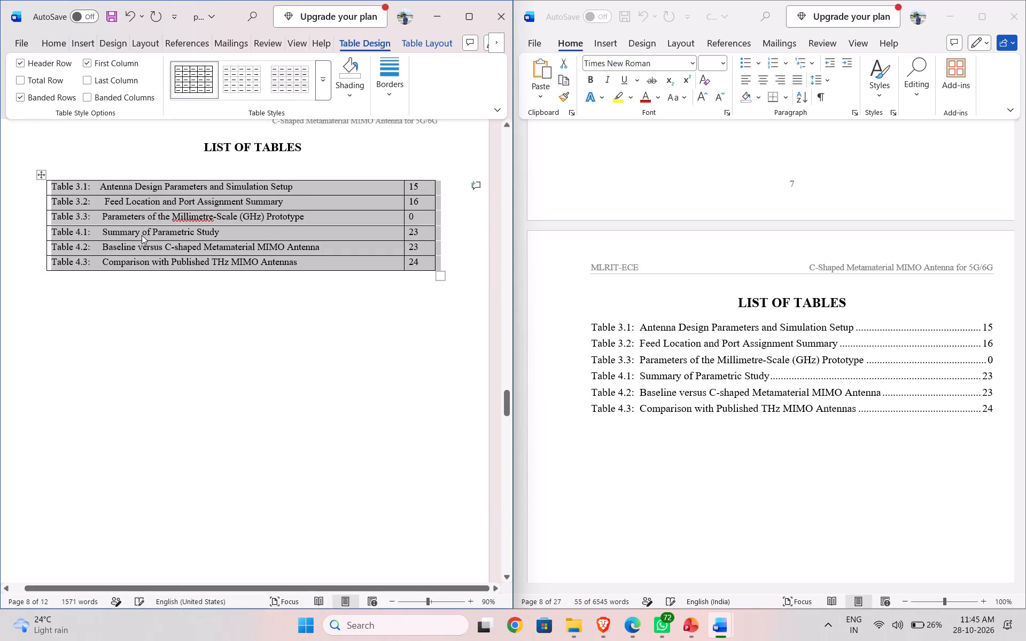
Undo the added spacing, the table's downward move and the table conversion, back to the plain dotted-leader List of Tables entries.
{"action": "key", "text": "ctrl+z"}
{"action": "key", "text": "ctrl+z"}
{"action": "key", "text": "ctrl+z"}
{"action": "key", "text": "ctrl+z"}
{"action": "key", "text": "ctrl+z"}
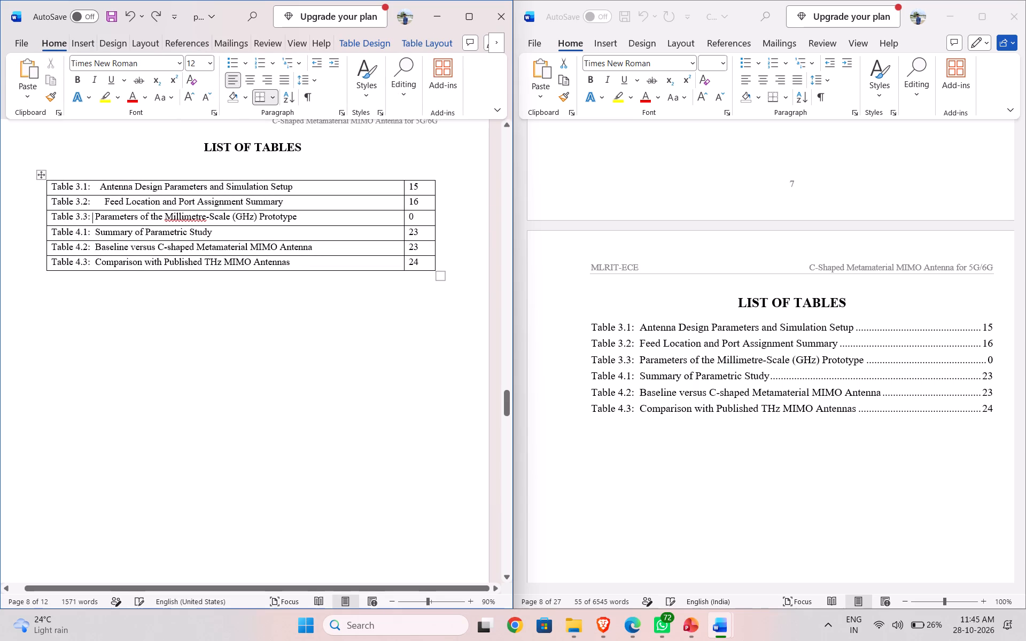
{"action": "key", "text": "ctrl+z"}
{"action": "key", "text": "ctrl+z"}
{"action": "key", "text": "ctrl+z"}
{"action": "key", "text": "ctrl+z"}
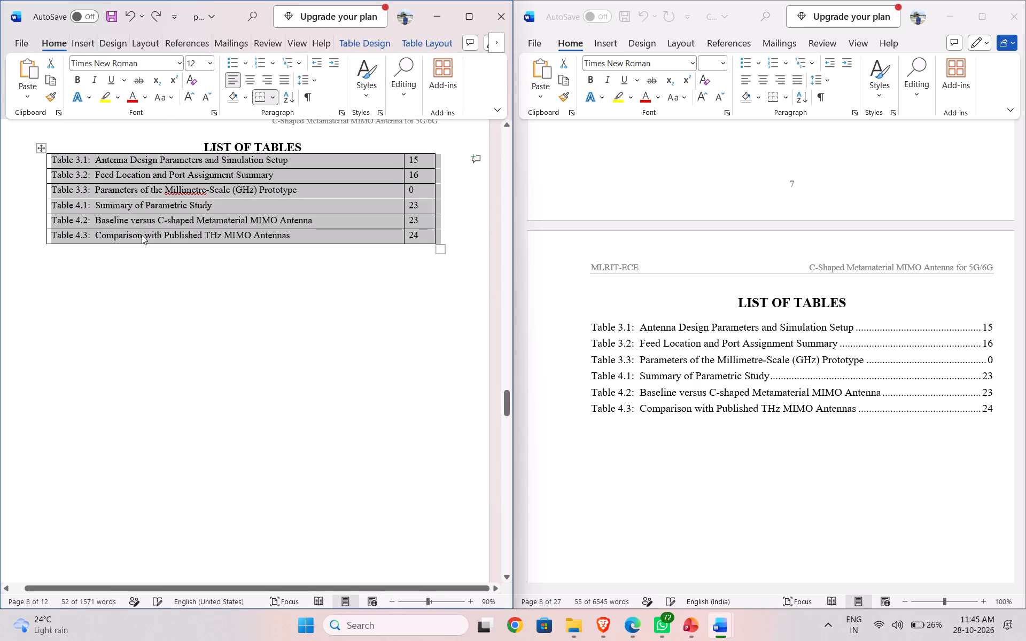
{"action": "key", "text": "ctrl+z"}
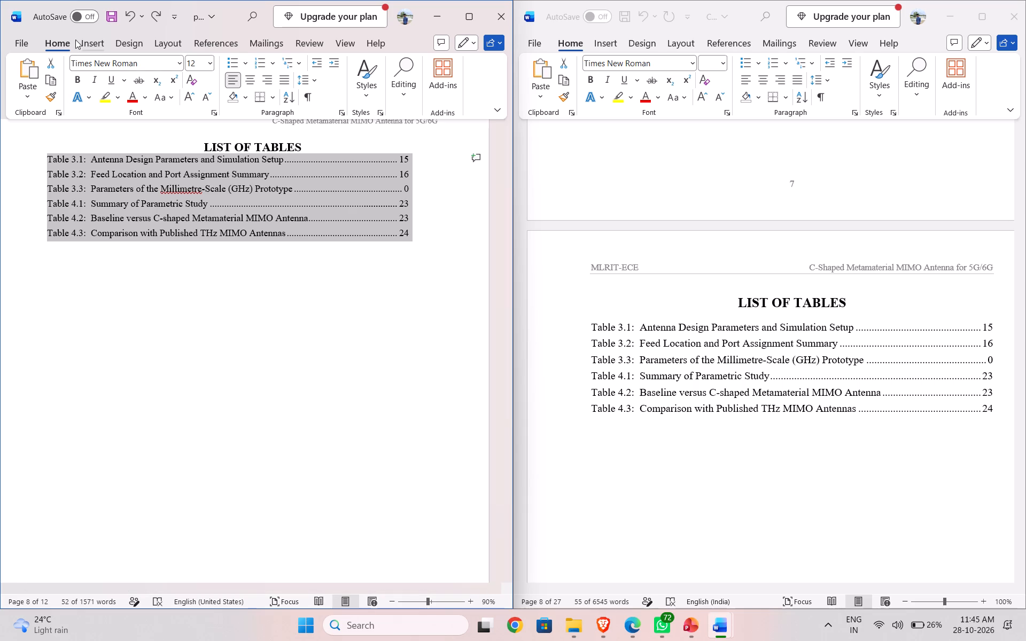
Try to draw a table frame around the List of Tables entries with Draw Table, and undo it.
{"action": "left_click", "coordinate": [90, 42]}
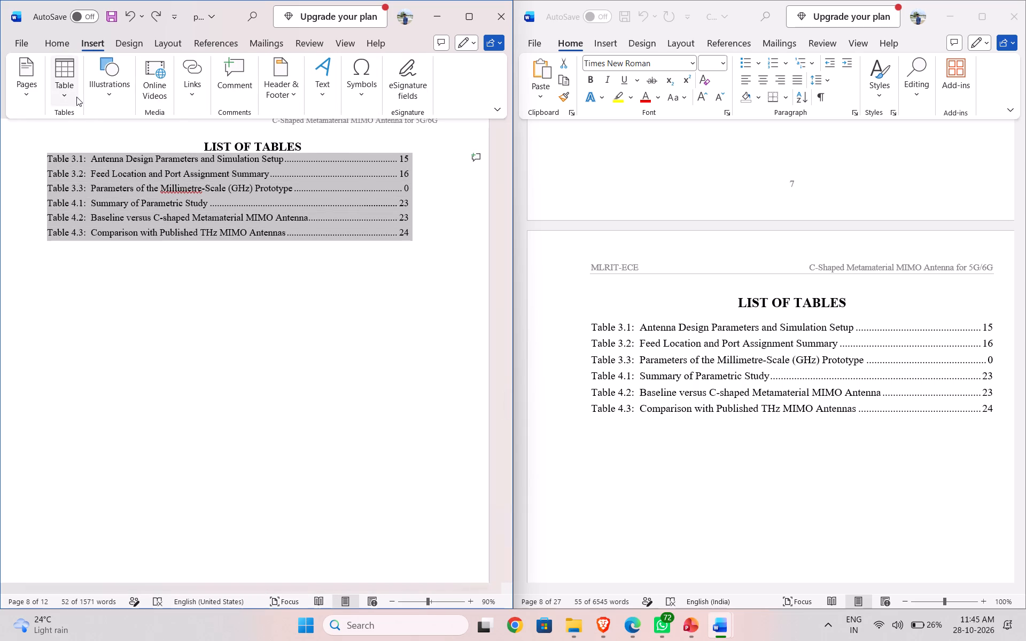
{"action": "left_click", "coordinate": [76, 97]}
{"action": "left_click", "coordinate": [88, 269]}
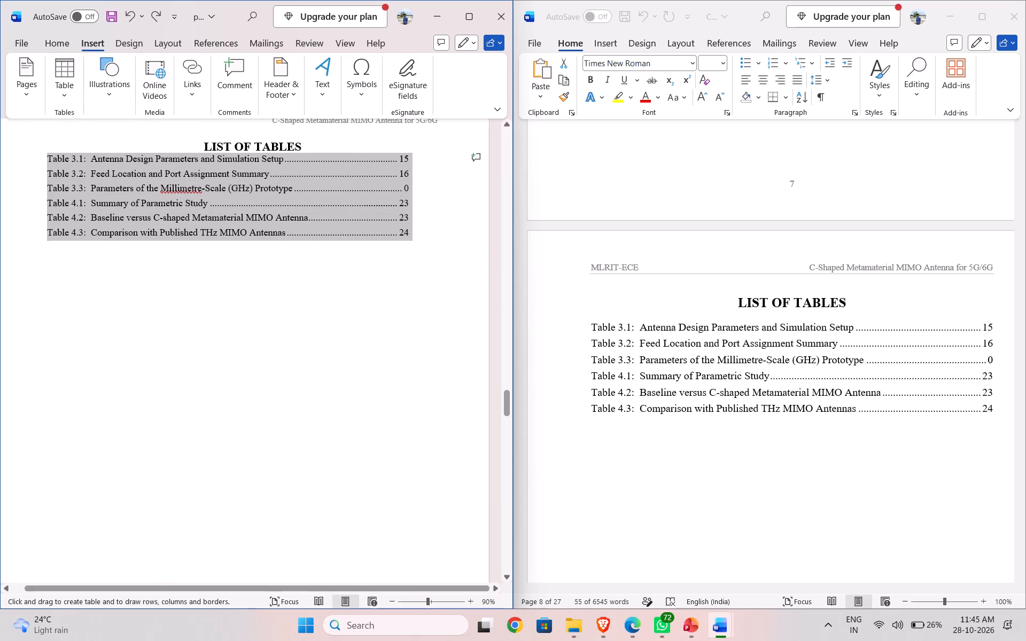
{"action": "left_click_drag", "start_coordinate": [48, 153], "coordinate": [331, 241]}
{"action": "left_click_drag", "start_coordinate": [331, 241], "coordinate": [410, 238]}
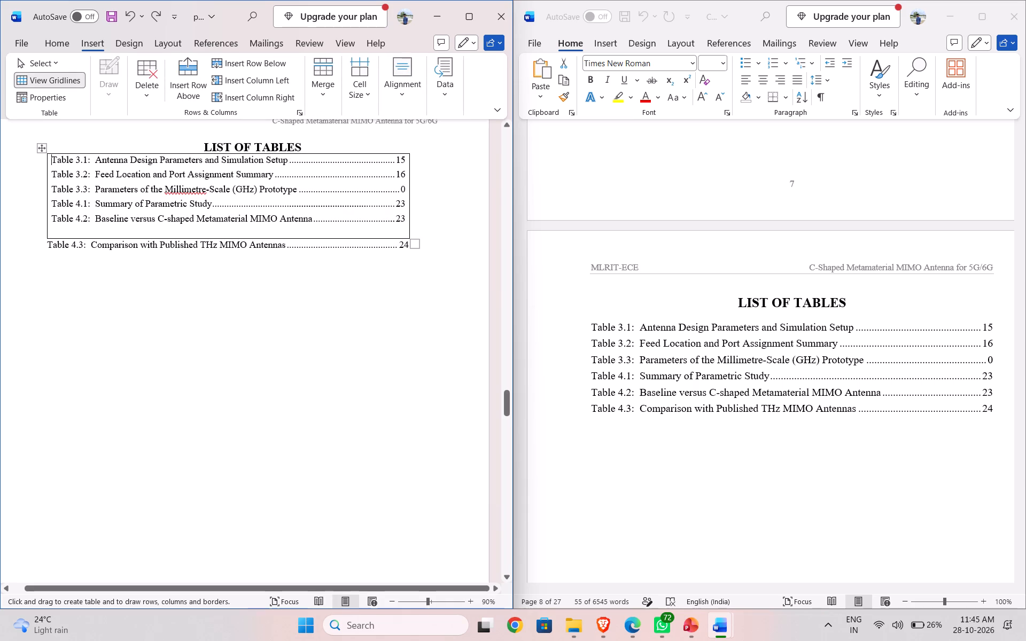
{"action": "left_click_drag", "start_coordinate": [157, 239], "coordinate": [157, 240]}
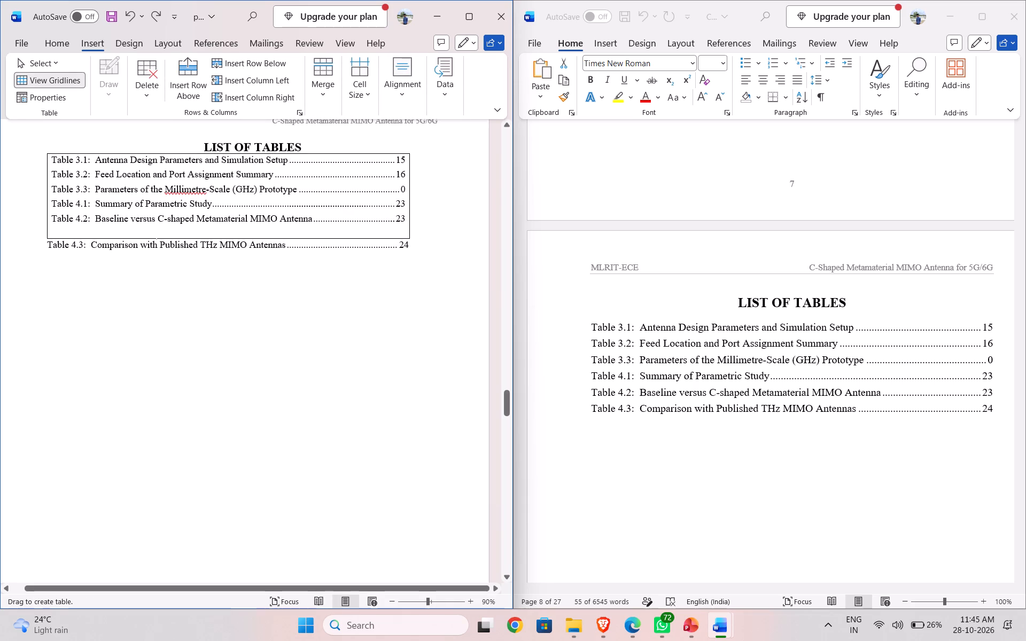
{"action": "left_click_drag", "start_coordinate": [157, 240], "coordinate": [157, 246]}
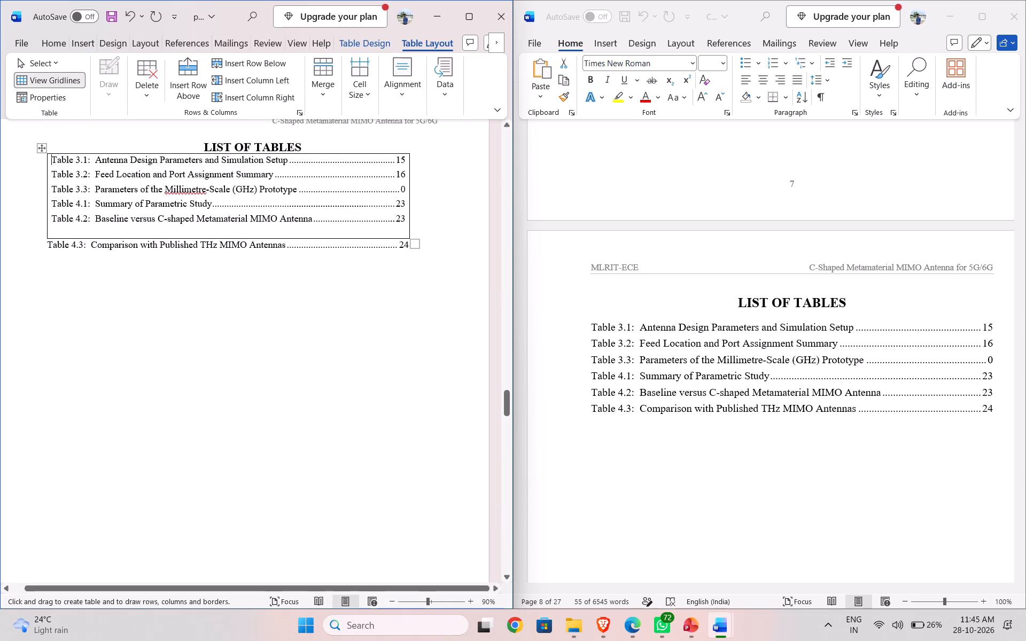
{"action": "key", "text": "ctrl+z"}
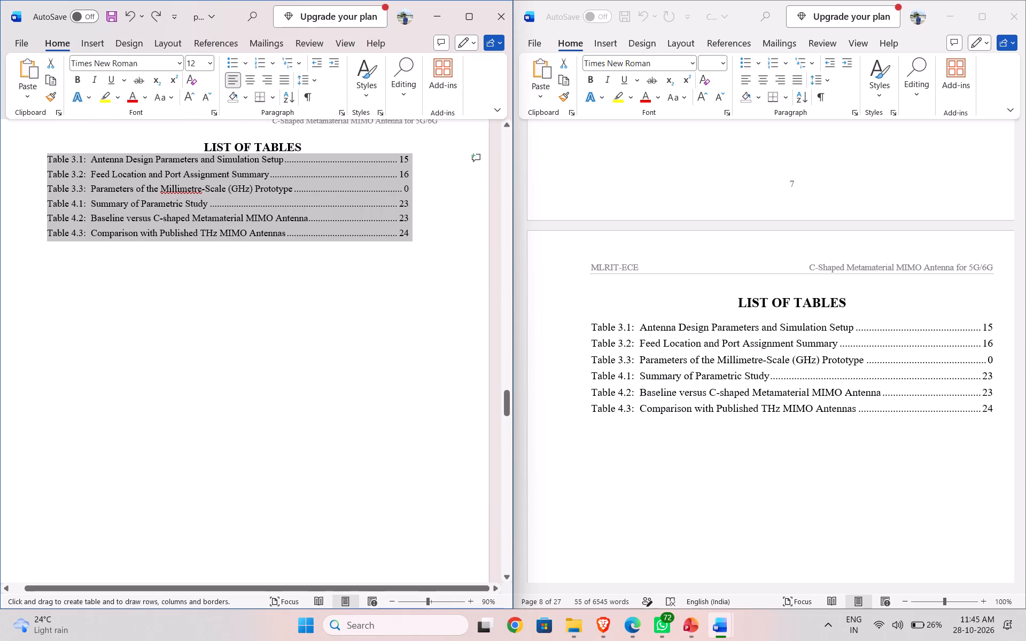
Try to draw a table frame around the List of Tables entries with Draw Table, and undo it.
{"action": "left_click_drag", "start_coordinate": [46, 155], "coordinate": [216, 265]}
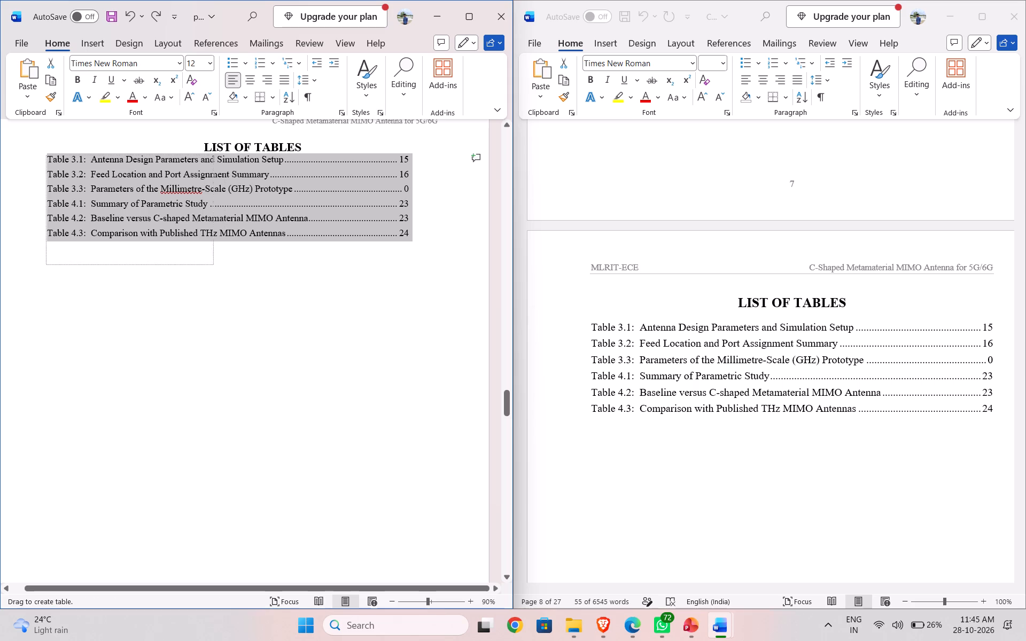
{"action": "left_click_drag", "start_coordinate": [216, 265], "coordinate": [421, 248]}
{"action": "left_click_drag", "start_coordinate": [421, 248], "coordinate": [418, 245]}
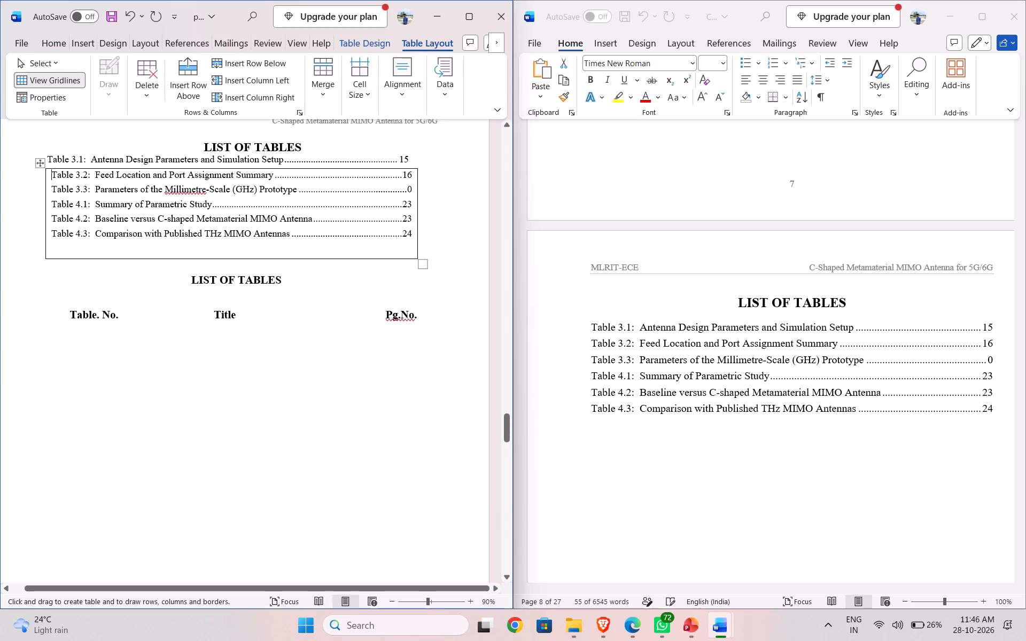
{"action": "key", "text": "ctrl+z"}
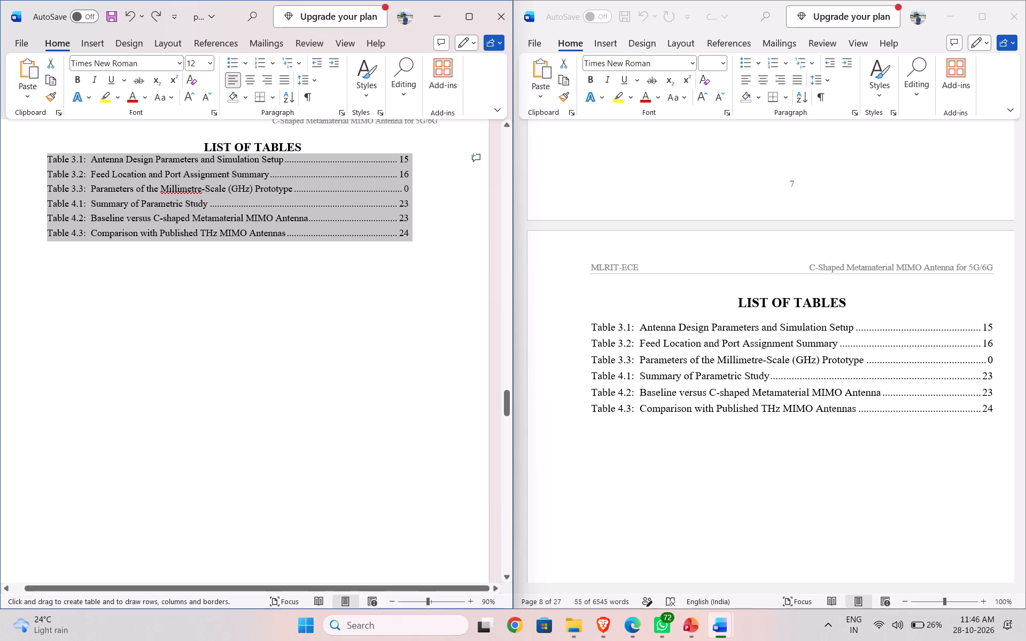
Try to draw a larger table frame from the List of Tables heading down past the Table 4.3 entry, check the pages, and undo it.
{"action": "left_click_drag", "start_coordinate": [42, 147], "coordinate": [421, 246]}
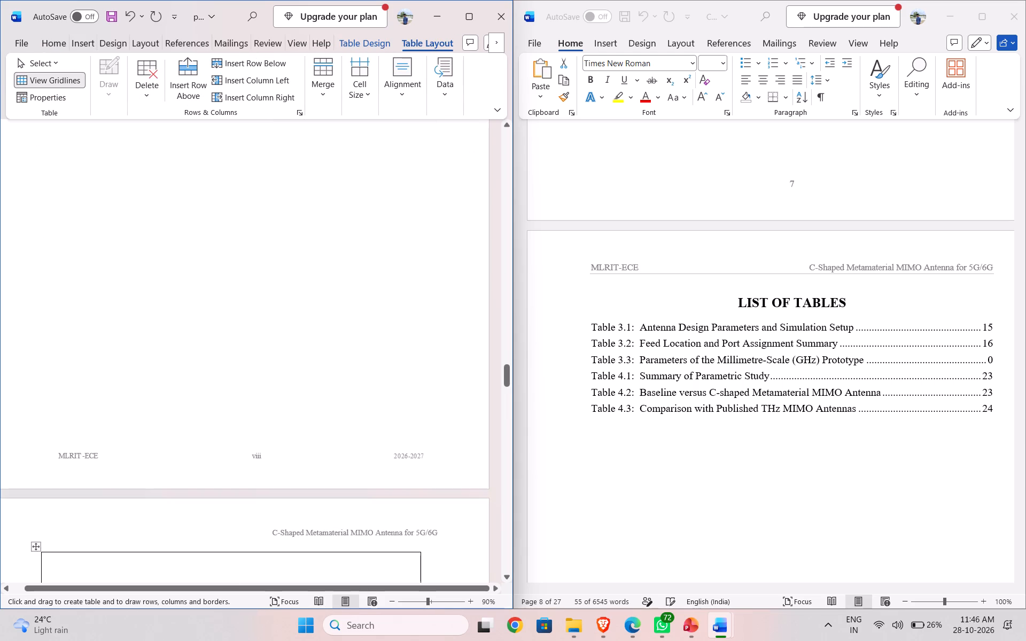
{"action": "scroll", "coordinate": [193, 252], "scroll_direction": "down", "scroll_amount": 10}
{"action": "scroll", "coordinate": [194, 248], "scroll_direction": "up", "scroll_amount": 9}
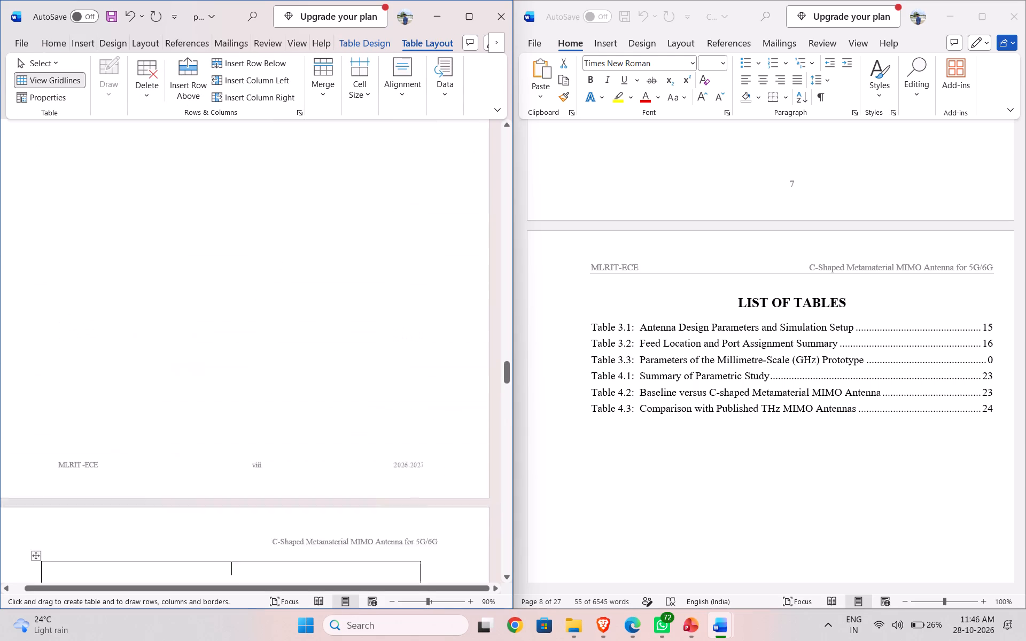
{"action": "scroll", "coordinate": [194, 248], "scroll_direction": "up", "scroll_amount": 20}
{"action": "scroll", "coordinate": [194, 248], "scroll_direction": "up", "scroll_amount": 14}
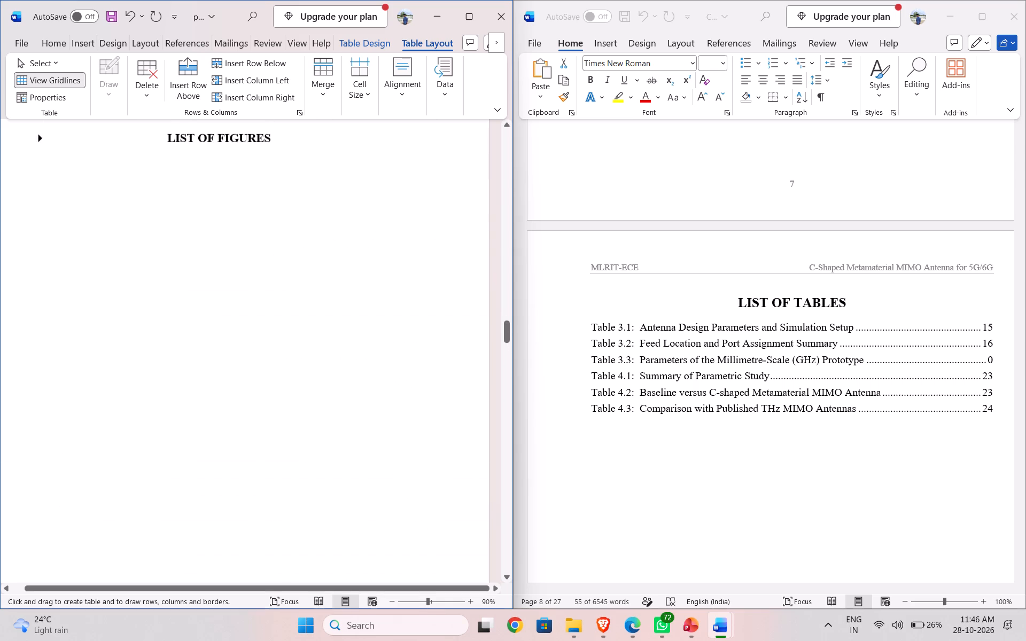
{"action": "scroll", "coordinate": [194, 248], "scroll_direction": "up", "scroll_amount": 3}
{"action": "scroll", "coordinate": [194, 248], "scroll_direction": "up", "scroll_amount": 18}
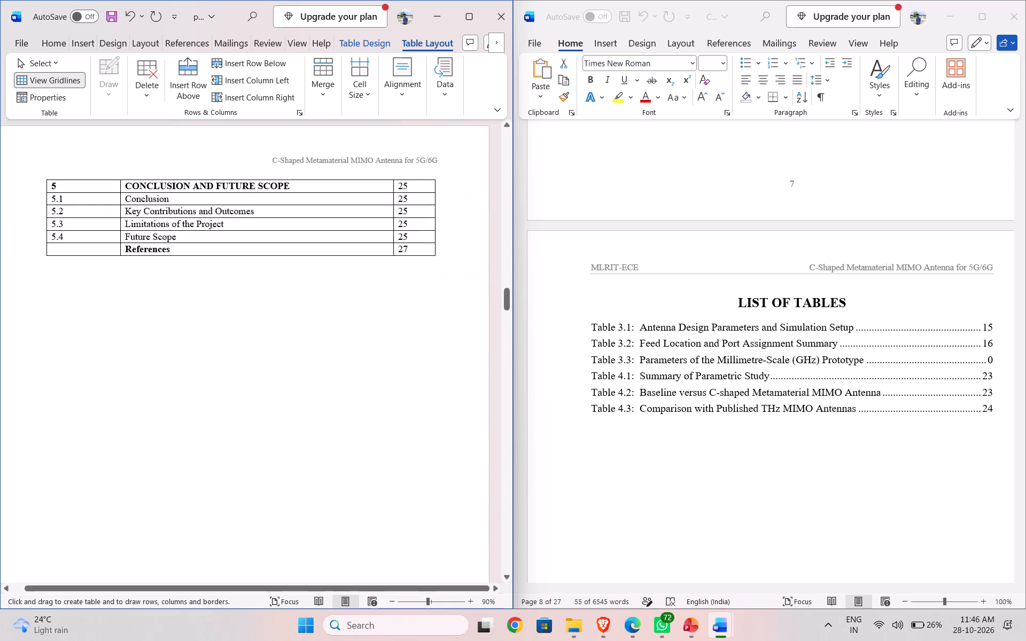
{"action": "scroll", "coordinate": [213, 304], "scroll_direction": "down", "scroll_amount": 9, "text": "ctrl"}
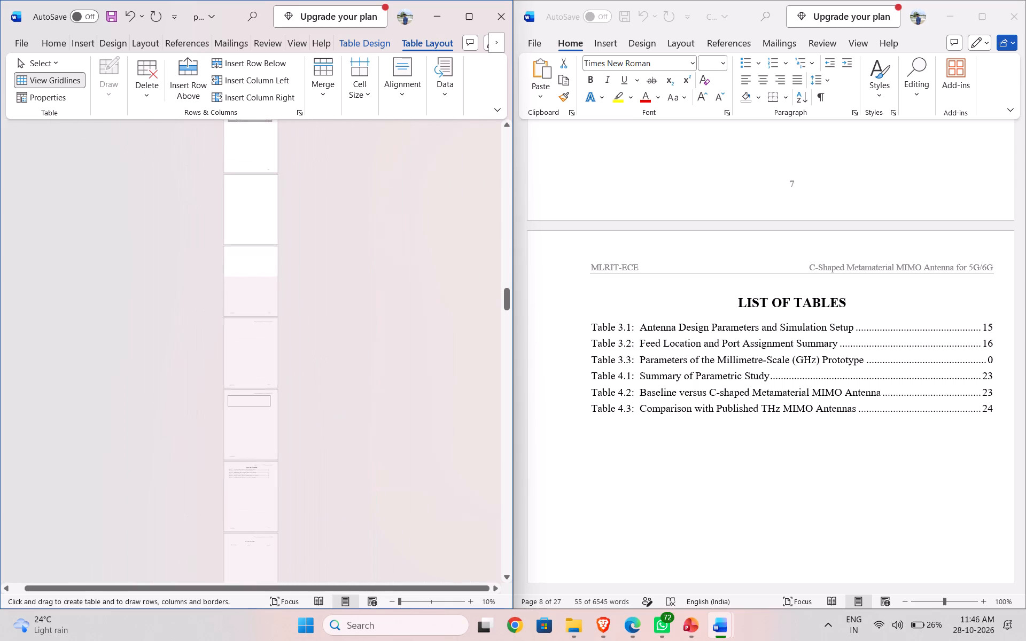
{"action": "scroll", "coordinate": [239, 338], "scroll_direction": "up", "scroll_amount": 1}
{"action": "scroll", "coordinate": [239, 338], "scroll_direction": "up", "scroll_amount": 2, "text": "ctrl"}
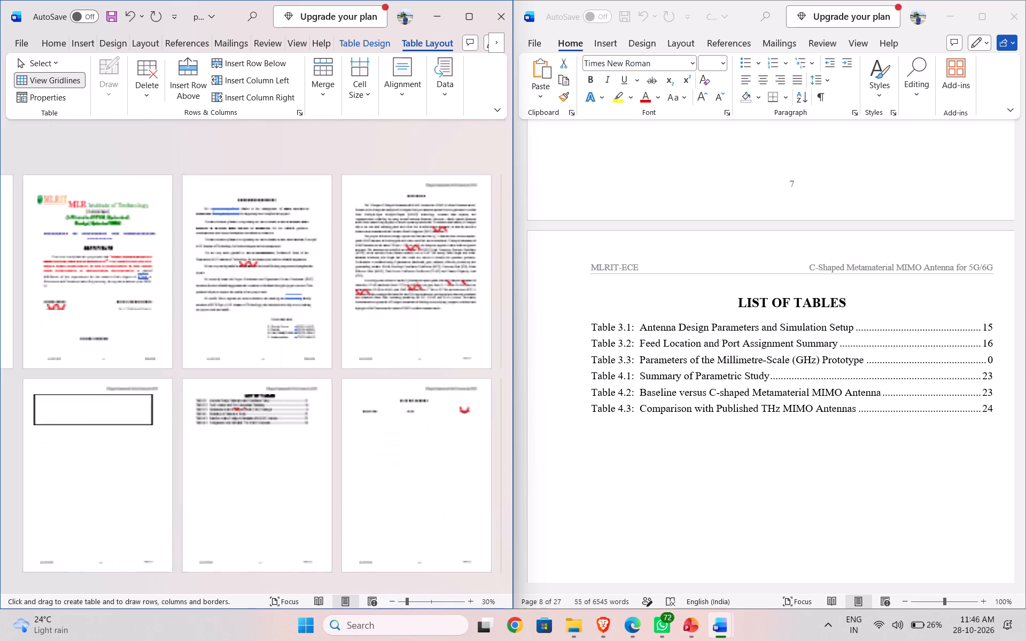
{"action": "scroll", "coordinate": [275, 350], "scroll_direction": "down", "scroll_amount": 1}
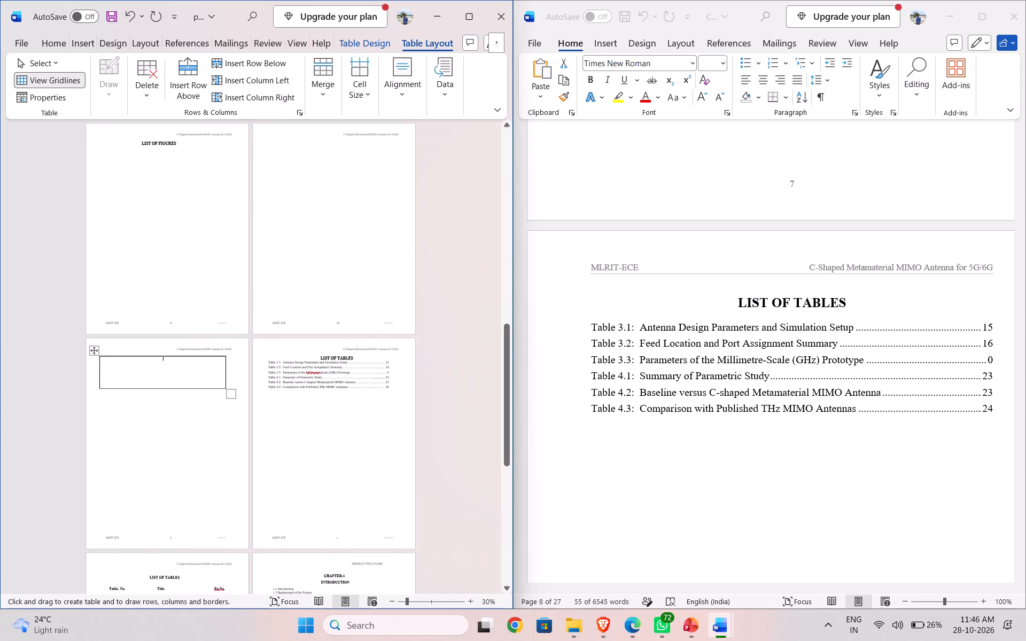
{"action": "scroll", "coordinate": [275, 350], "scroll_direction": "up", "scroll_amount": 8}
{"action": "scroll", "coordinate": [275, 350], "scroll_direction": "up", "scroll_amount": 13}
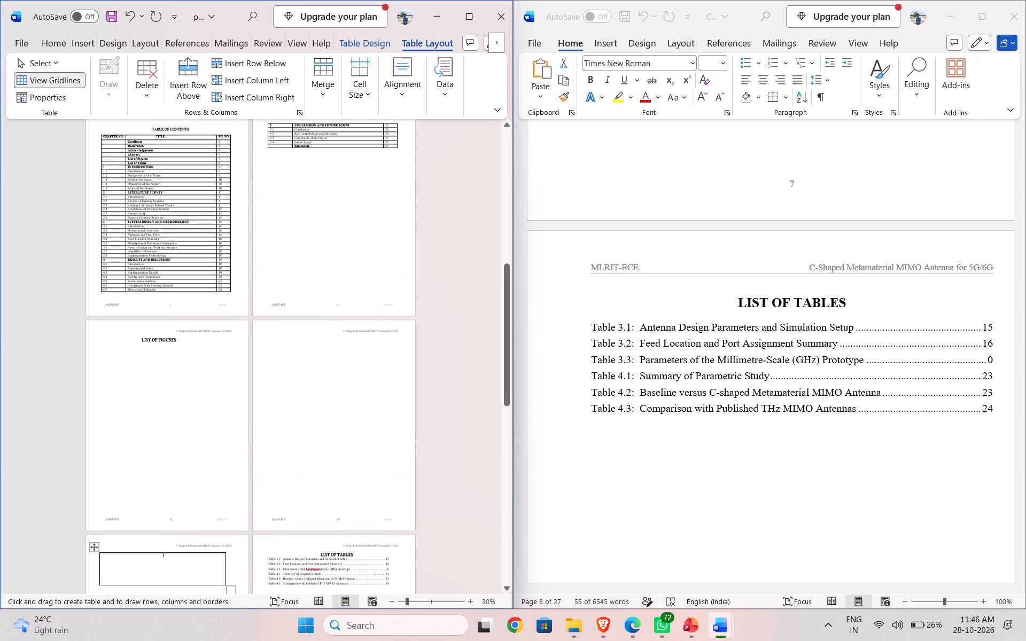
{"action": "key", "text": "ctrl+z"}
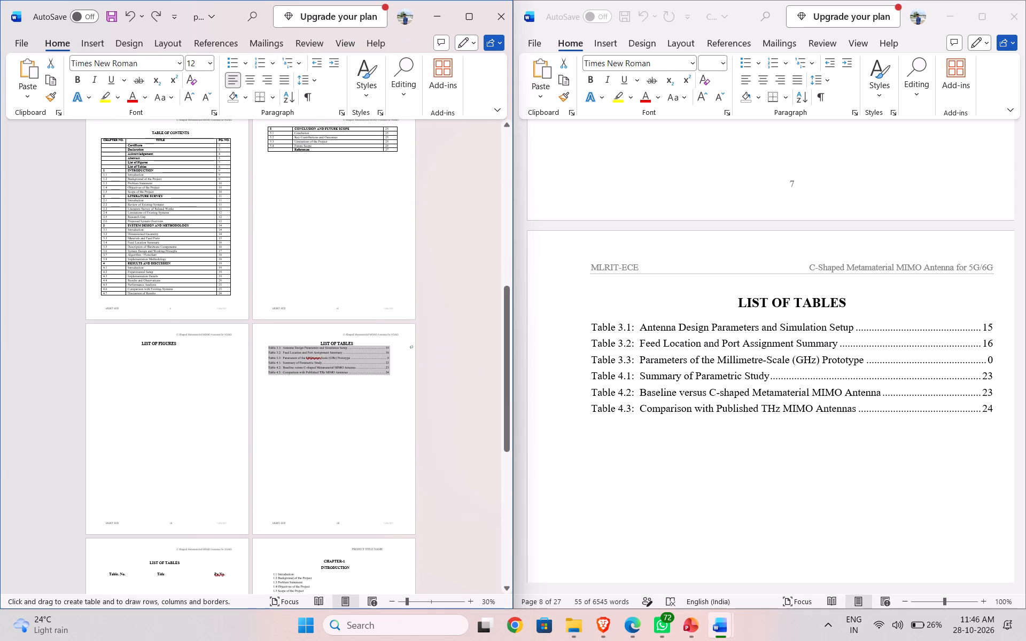
Undo the earlier edits back to the bordered List of Figures table, and leave table drawing mode.
{"action": "scroll", "coordinate": [280, 359], "scroll_direction": "up", "scroll_amount": 4}
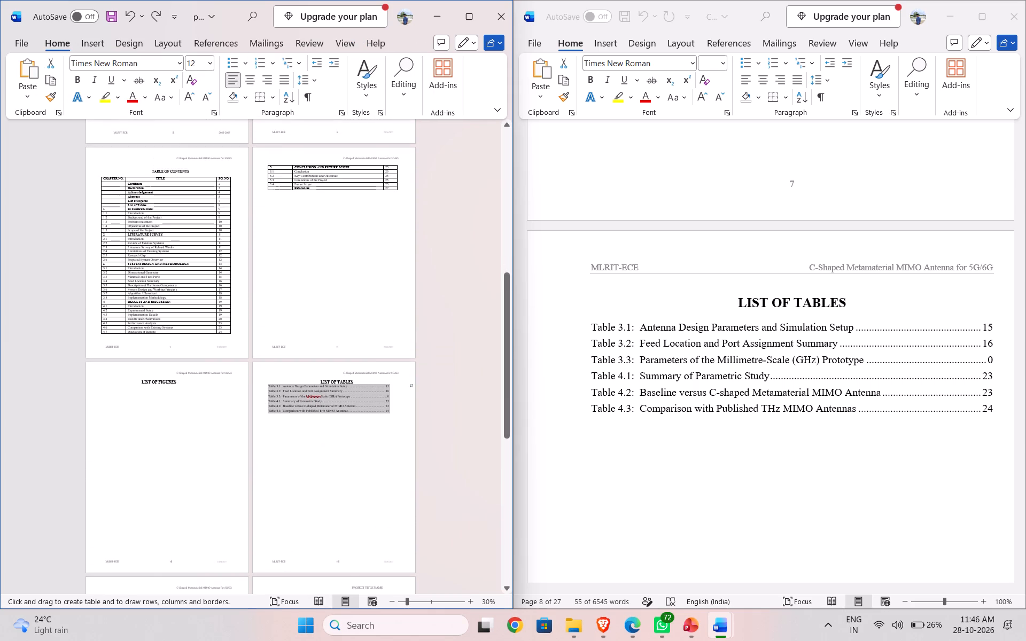
{"action": "scroll", "coordinate": [280, 359], "scroll_direction": "down", "scroll_amount": 12}
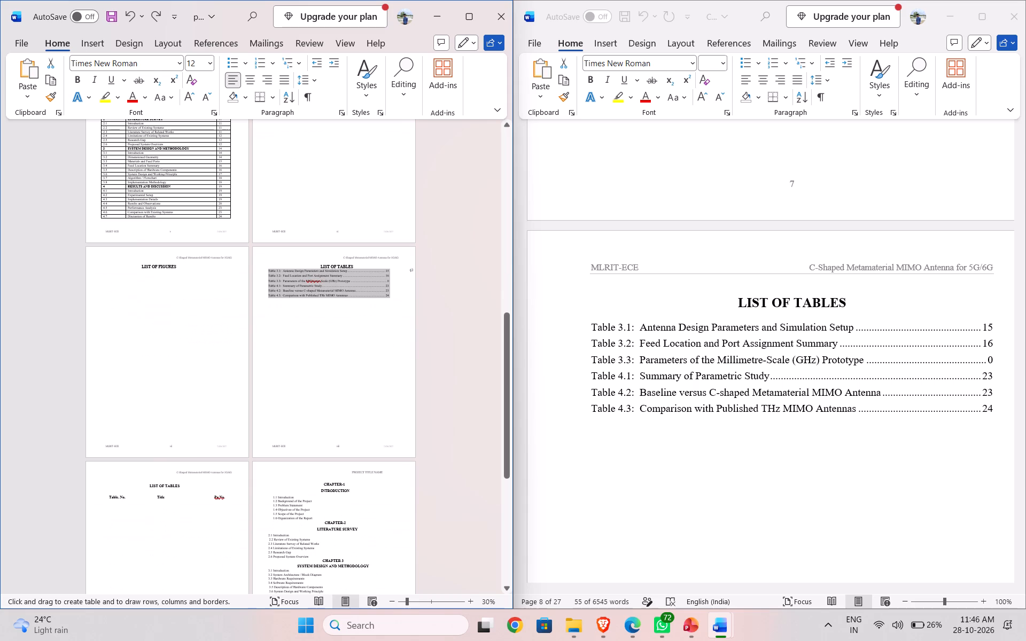
{"action": "key", "text": "ctrl+z"}
{"action": "key", "text": "ctrl+z"}
{"action": "key", "text": "ctrl+z"}
{"action": "key", "text": "ctrl+z"}
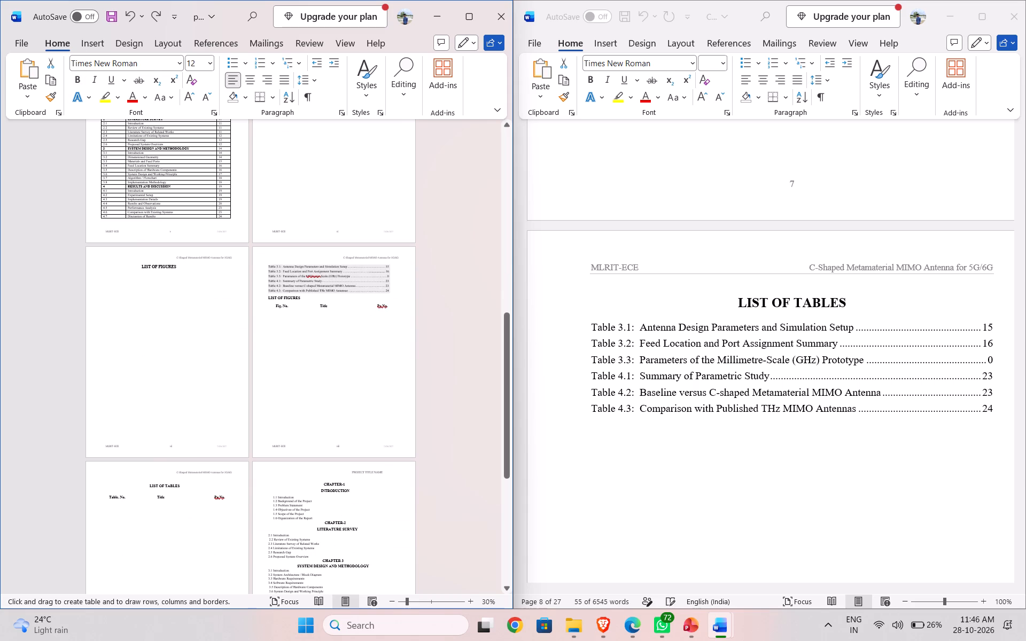
{"action": "left_click", "coordinate": [257, 389]}
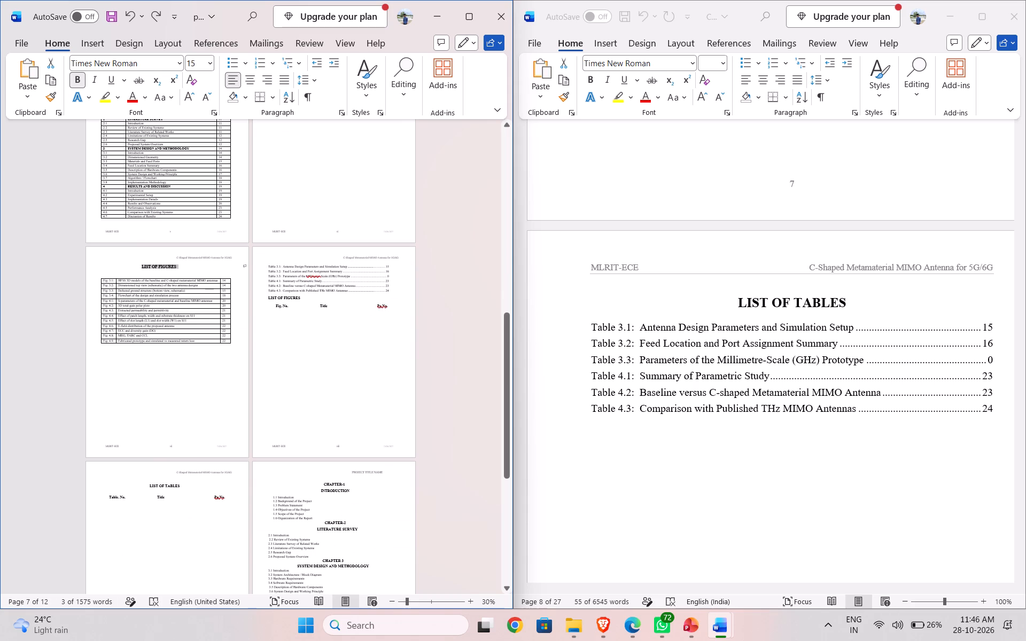
Delete the dotted-leader table entries, the leftover LIST OF FIGURES heading and the Fig. No./Title/Pg.No. row on page 8.
{"action": "left_click", "coordinate": [292, 361]}
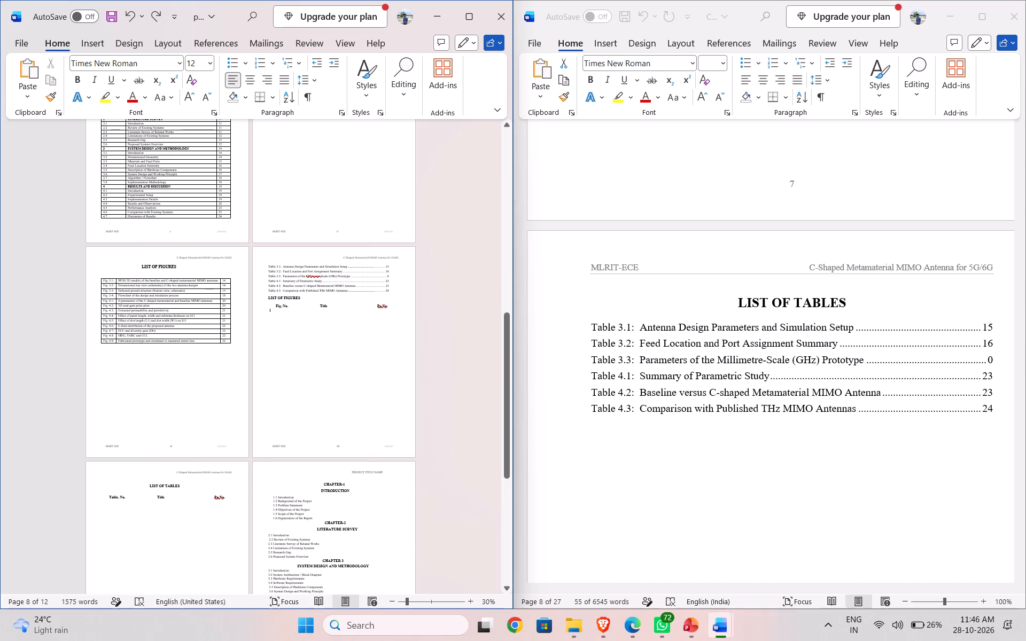
{"action": "scroll", "coordinate": [384, 306], "scroll_direction": "up", "scroll_amount": 3, "text": "ctrl"}
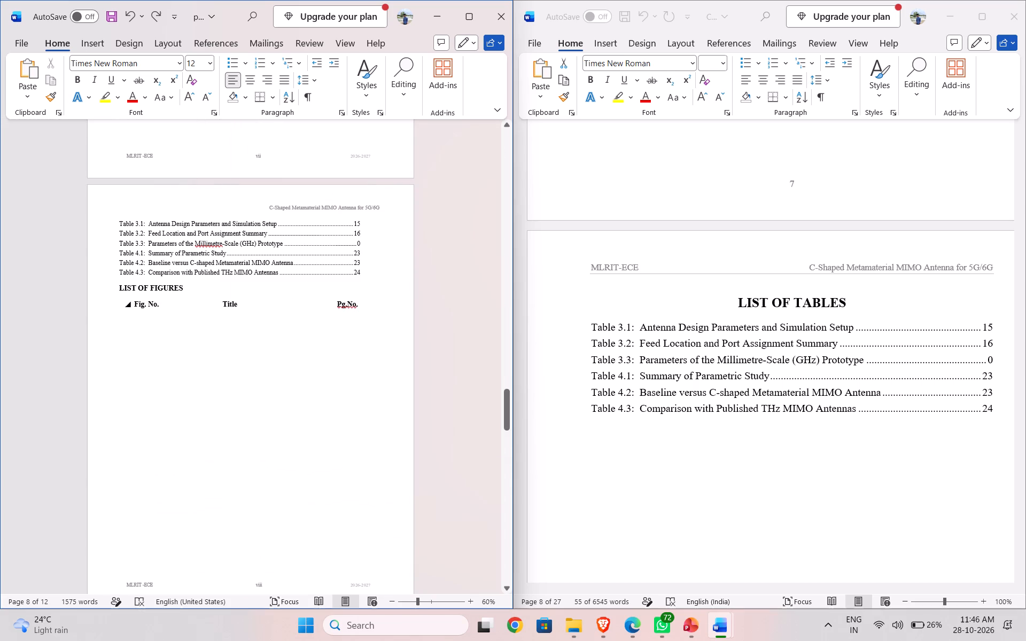
{"action": "scroll", "coordinate": [353, 302], "scroll_direction": "up", "scroll_amount": 3, "text": "ctrl"}
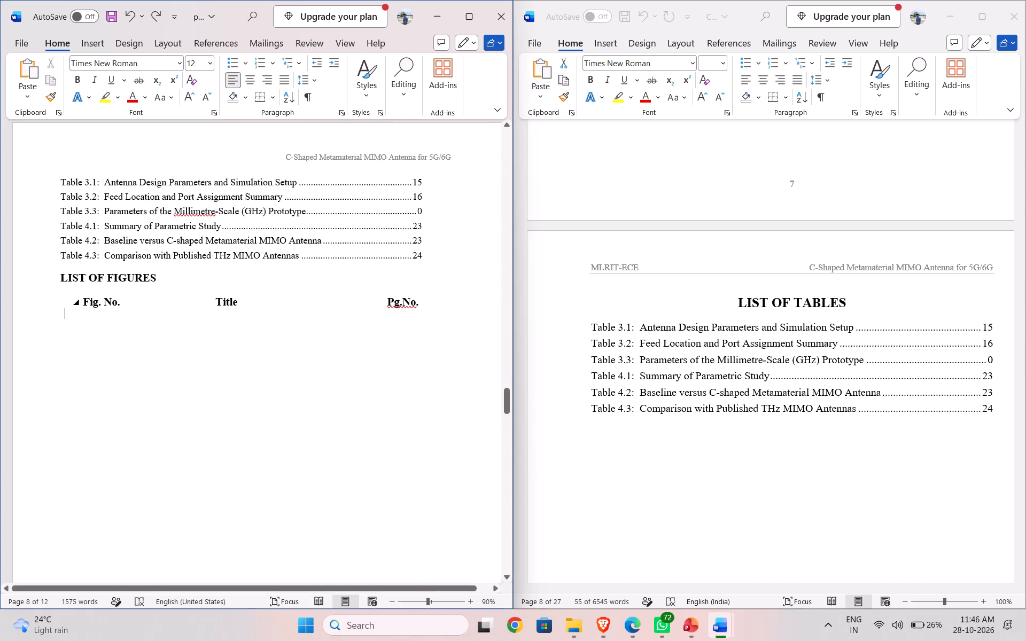
{"action": "left_click_drag", "start_coordinate": [432, 306], "coordinate": [43, 187]}
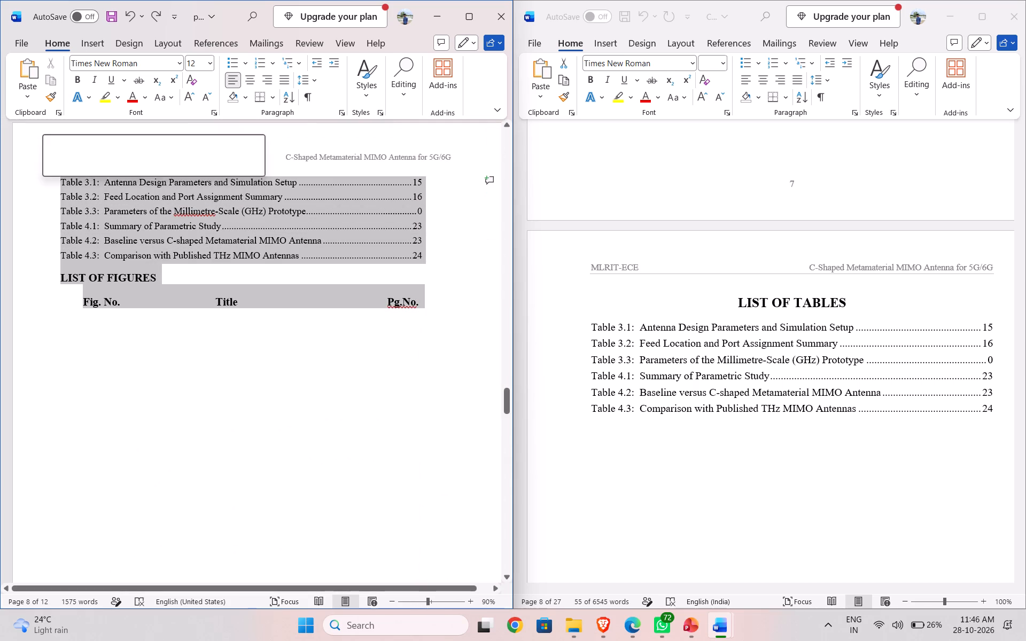
{"action": "key", "text": "BackSpace"}
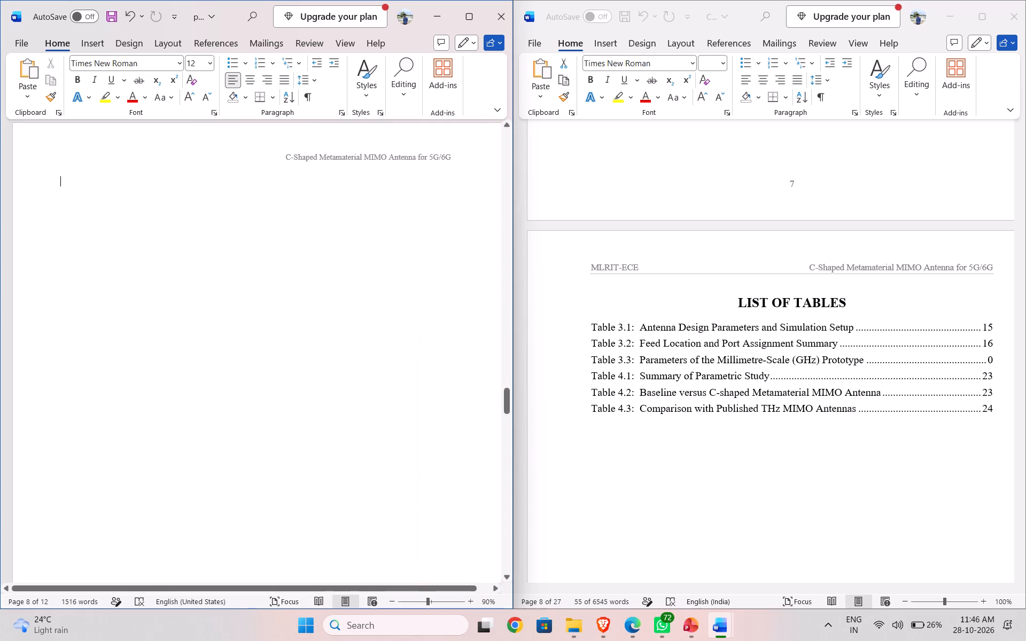
Try to remove the blank page after the List of Figures by deleting backwards from its first line.
{"action": "scroll", "coordinate": [144, 232], "scroll_direction": "down", "scroll_amount": 5, "text": "ctrl"}
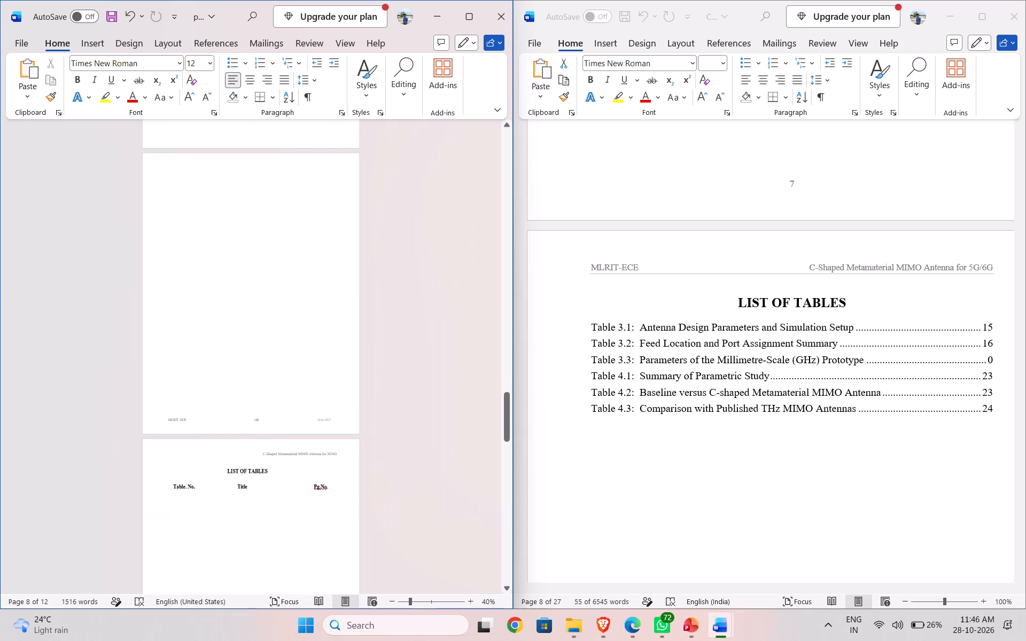
{"action": "scroll", "coordinate": [144, 232], "scroll_direction": "down", "scroll_amount": 2, "text": "ctrl"}
{"action": "scroll", "coordinate": [174, 238], "scroll_direction": "up", "scroll_amount": 2, "text": "ctrl"}
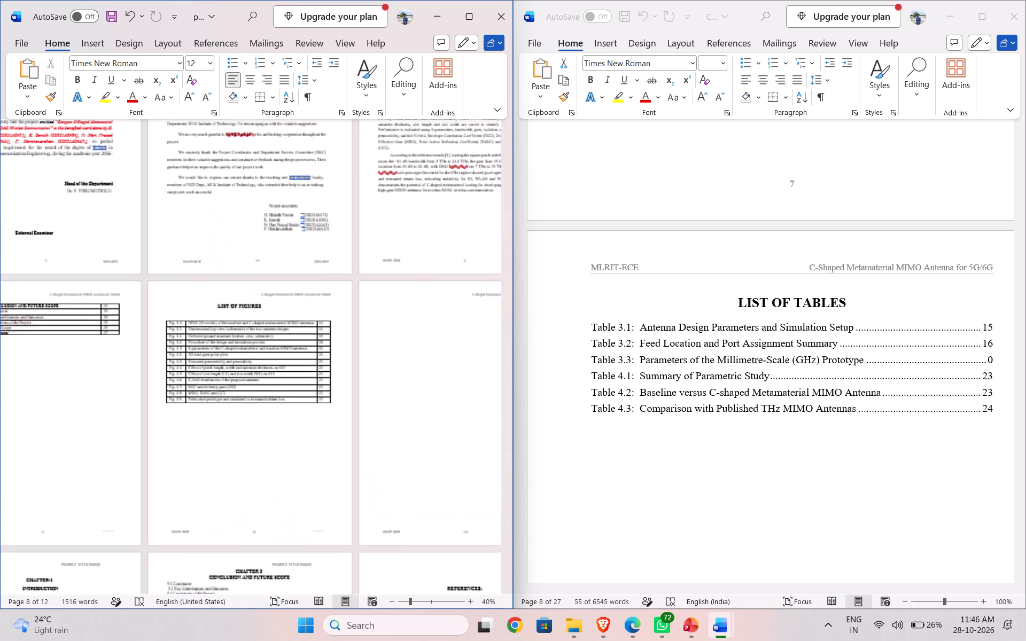
{"action": "scroll", "coordinate": [177, 276], "scroll_direction": "up", "scroll_amount": 3}
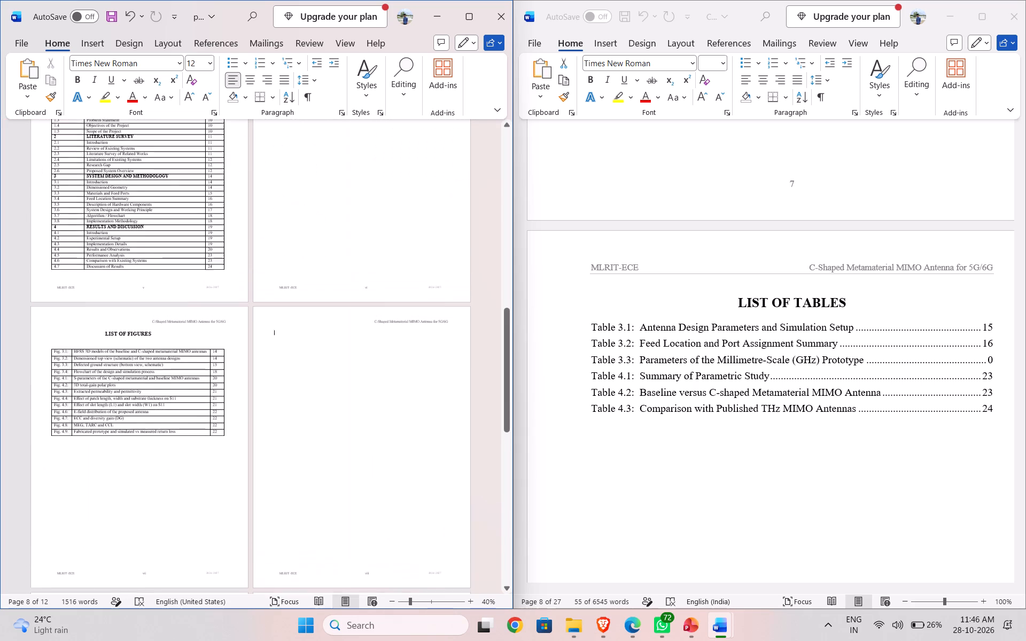
{"action": "scroll", "coordinate": [177, 276], "scroll_direction": "up", "scroll_amount": 7}
{"action": "scroll", "coordinate": [177, 276], "scroll_direction": "down", "scroll_amount": 7}
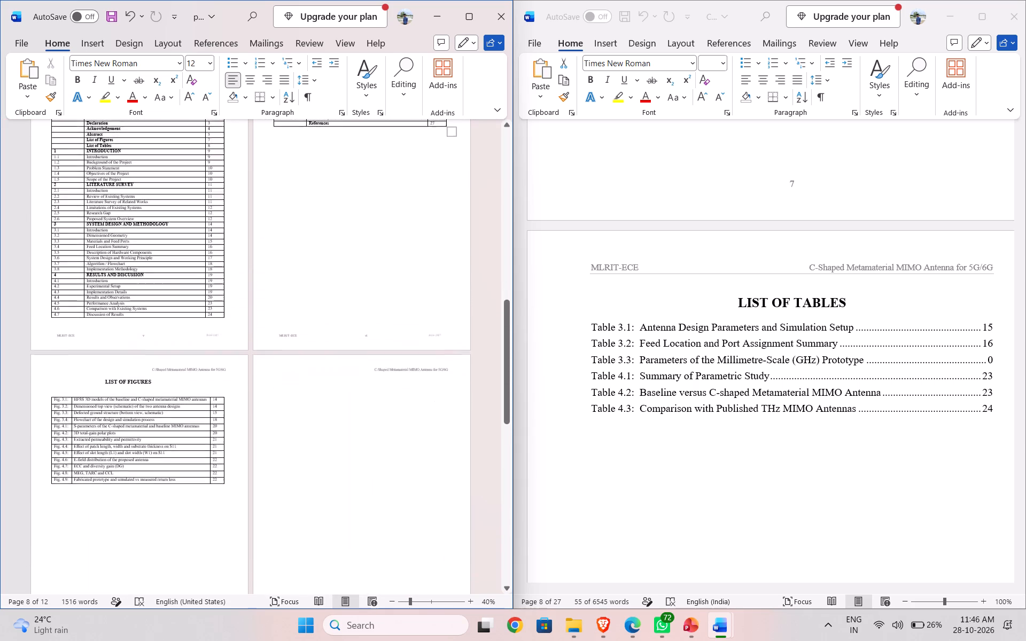
{"action": "scroll", "coordinate": [177, 276], "scroll_direction": "down", "scroll_amount": 11}
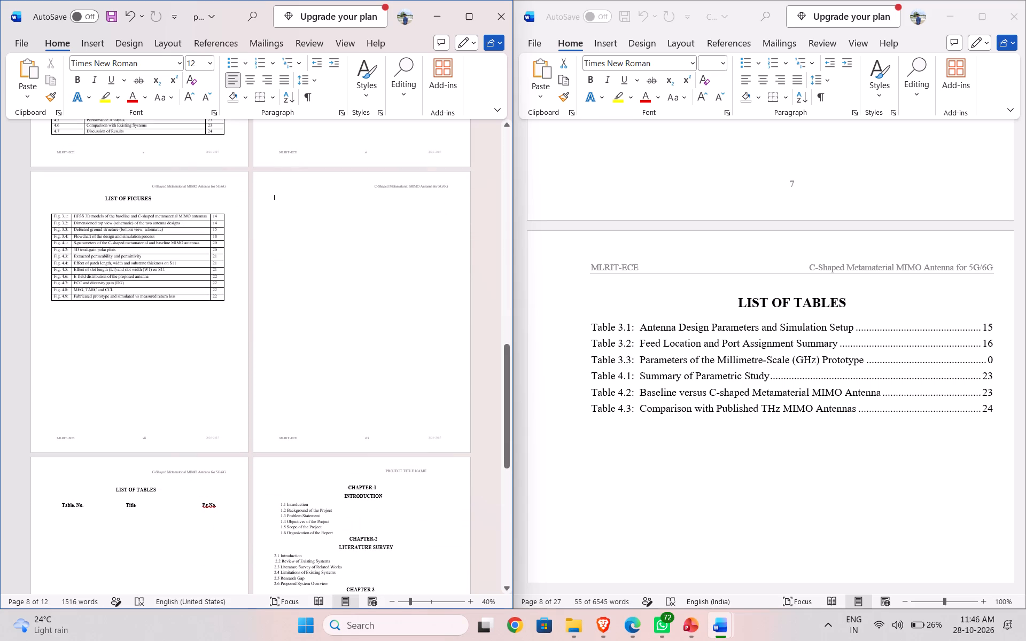
{"action": "key", "text": "BackSpace"}
{"action": "key", "text": "BackSpace"}
Delete the template's LIST OF TABLES heading and its Table. No./Title/Pg.No. row on the page before Chapter 1.
{"action": "left_click_drag", "start_coordinate": [226, 508], "coordinate": [39, 479]}
{"action": "key", "text": "BackSpace"}
Copy the LIST OF TABLES heading with entries Table 3.1 to 4.3 from the reference report and paste them after the List of Figures.
{"action": "left_click", "coordinate": [322, 289]}
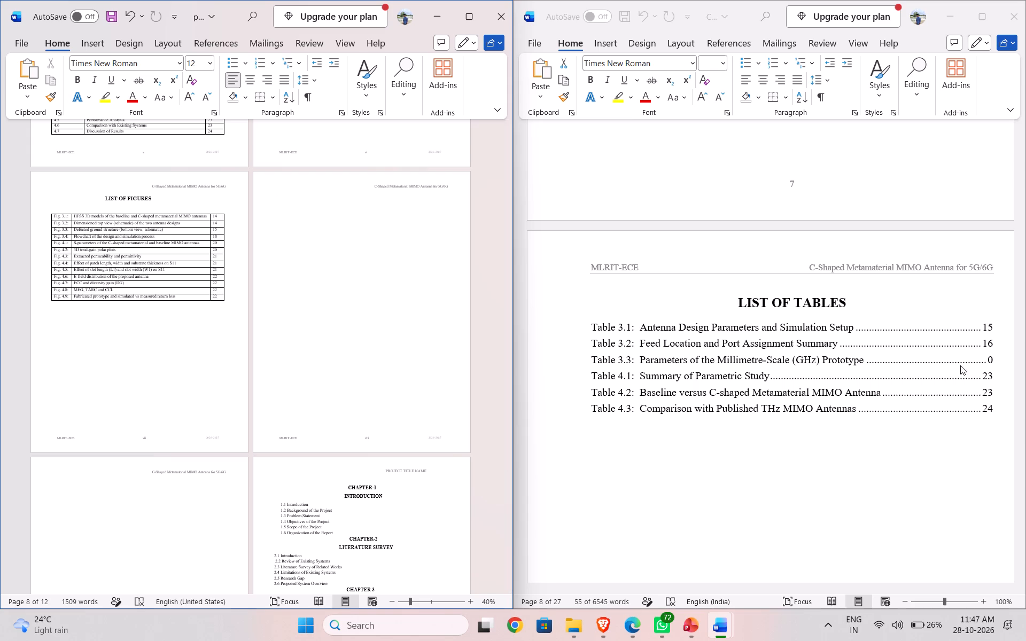
{"action": "left_click_drag", "start_coordinate": [1000, 413], "coordinate": [905, 398]}
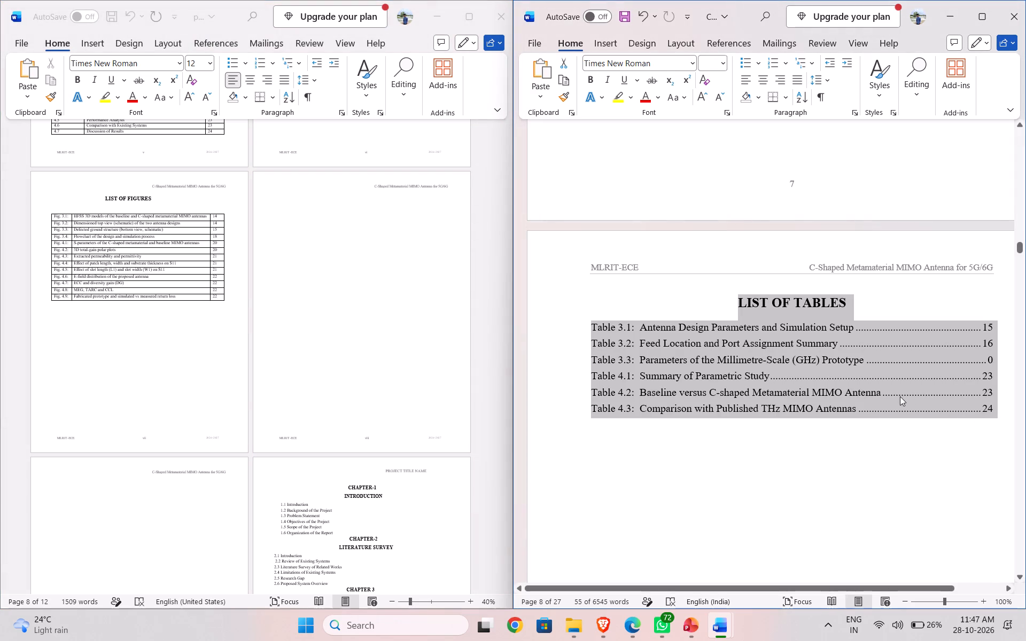
{"action": "key", "text": "ctrl+c"}
{"action": "left_click", "coordinate": [353, 237]}
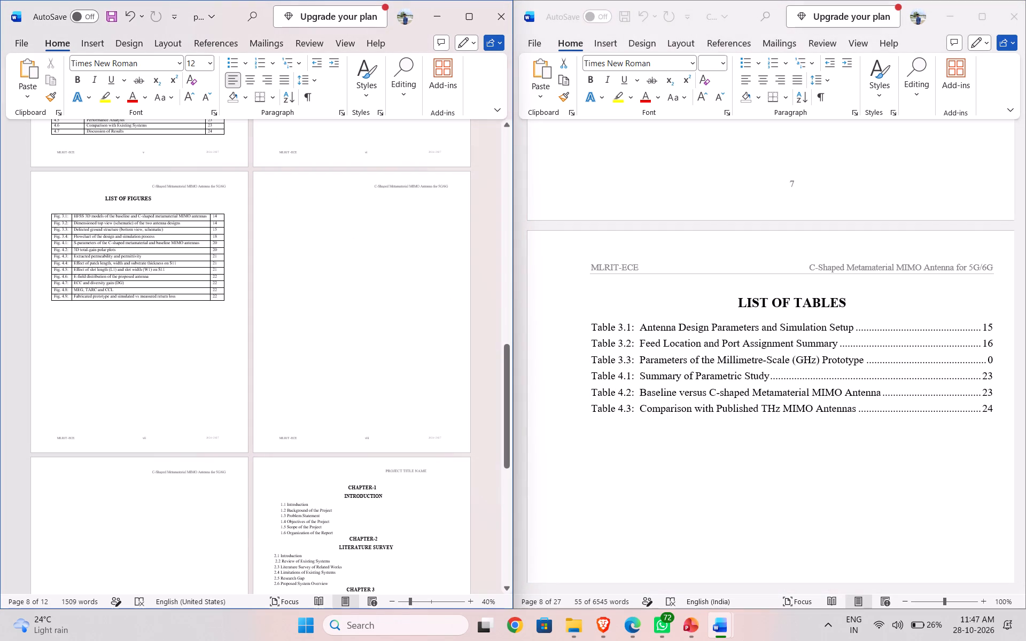
{"action": "key", "text": "ctrl+v"}
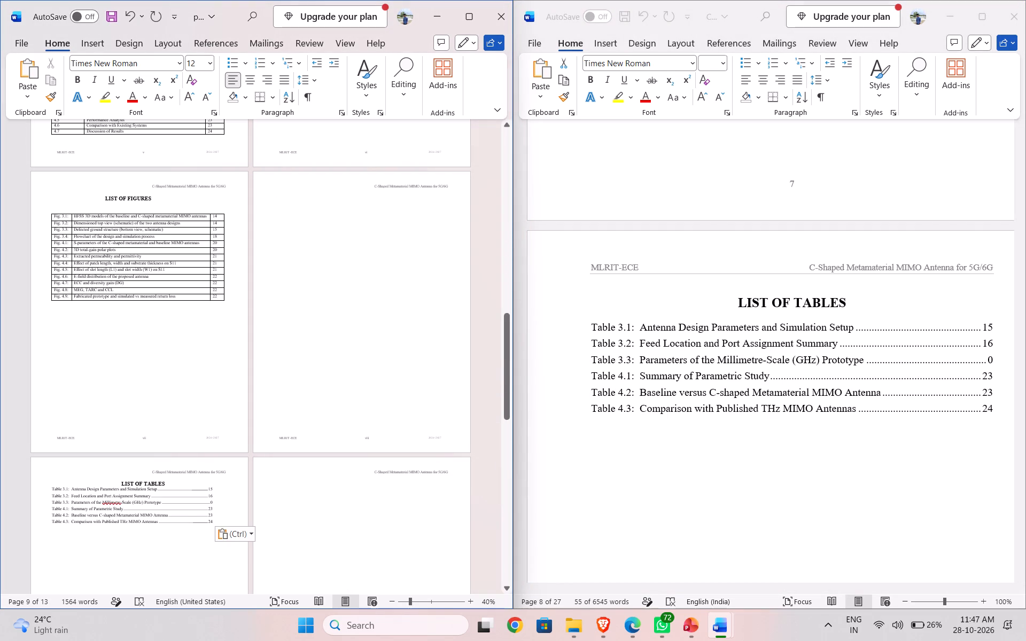
{"action": "scroll", "coordinate": [351, 286], "scroll_direction": "down", "scroll_amount": 17}
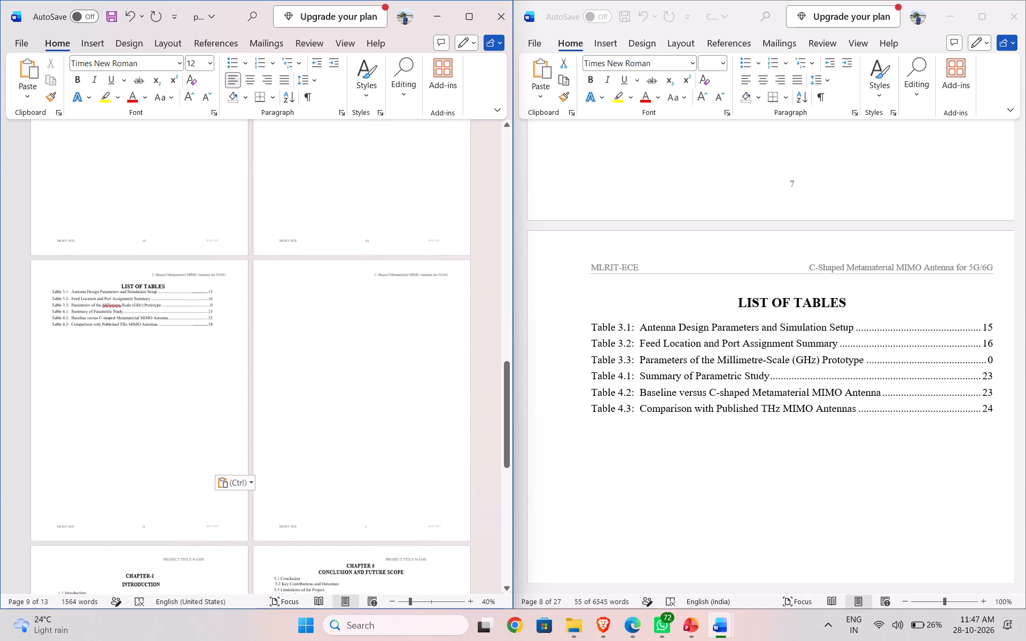
{"action": "scroll", "coordinate": [328, 275], "scroll_direction": "up", "scroll_amount": 9}
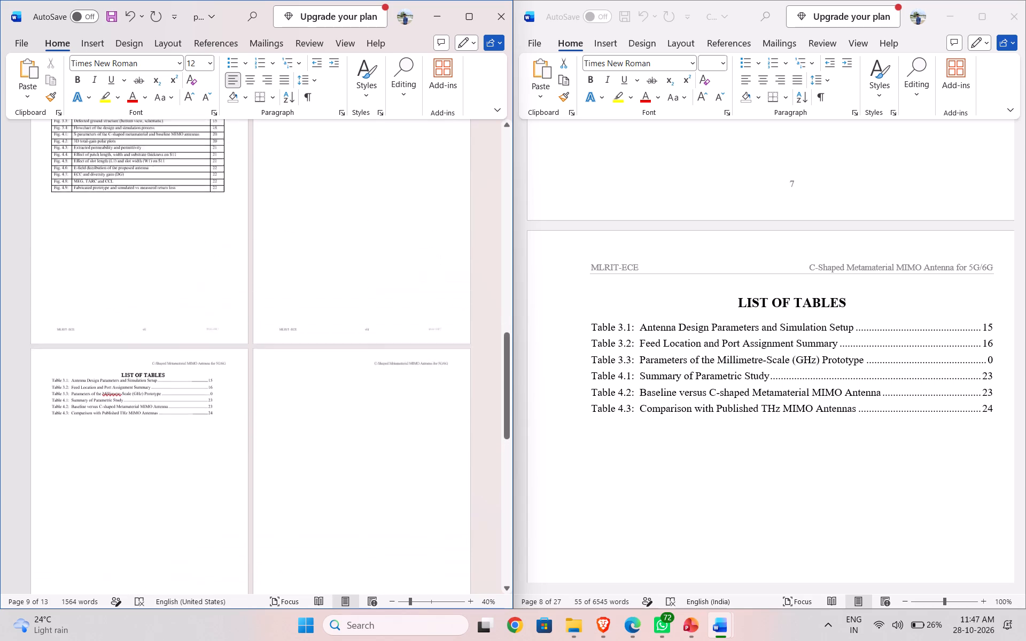
{"action": "scroll", "coordinate": [328, 275], "scroll_direction": "up", "scroll_amount": 6}
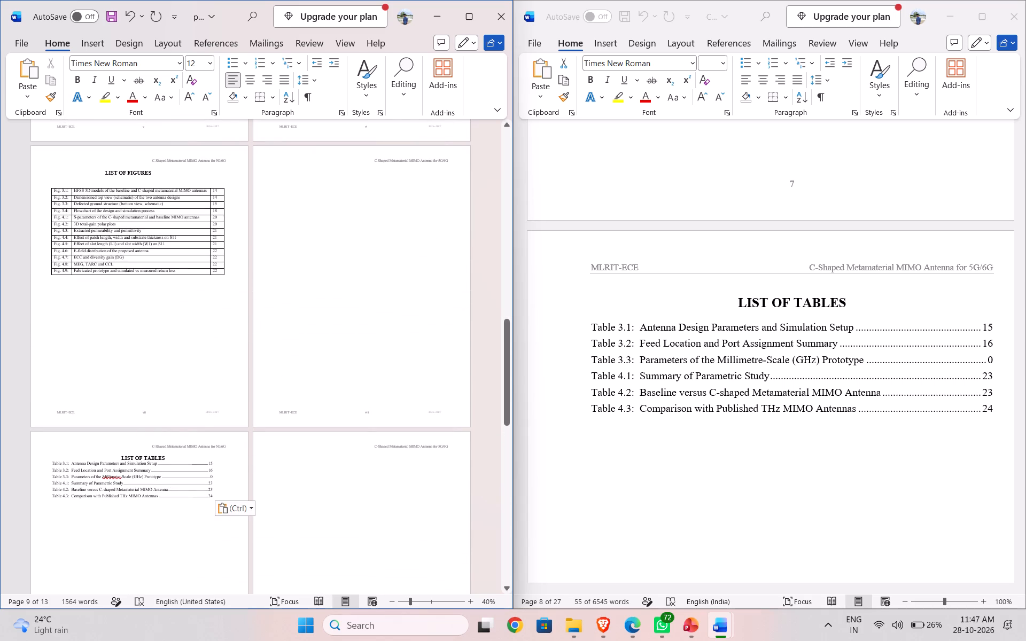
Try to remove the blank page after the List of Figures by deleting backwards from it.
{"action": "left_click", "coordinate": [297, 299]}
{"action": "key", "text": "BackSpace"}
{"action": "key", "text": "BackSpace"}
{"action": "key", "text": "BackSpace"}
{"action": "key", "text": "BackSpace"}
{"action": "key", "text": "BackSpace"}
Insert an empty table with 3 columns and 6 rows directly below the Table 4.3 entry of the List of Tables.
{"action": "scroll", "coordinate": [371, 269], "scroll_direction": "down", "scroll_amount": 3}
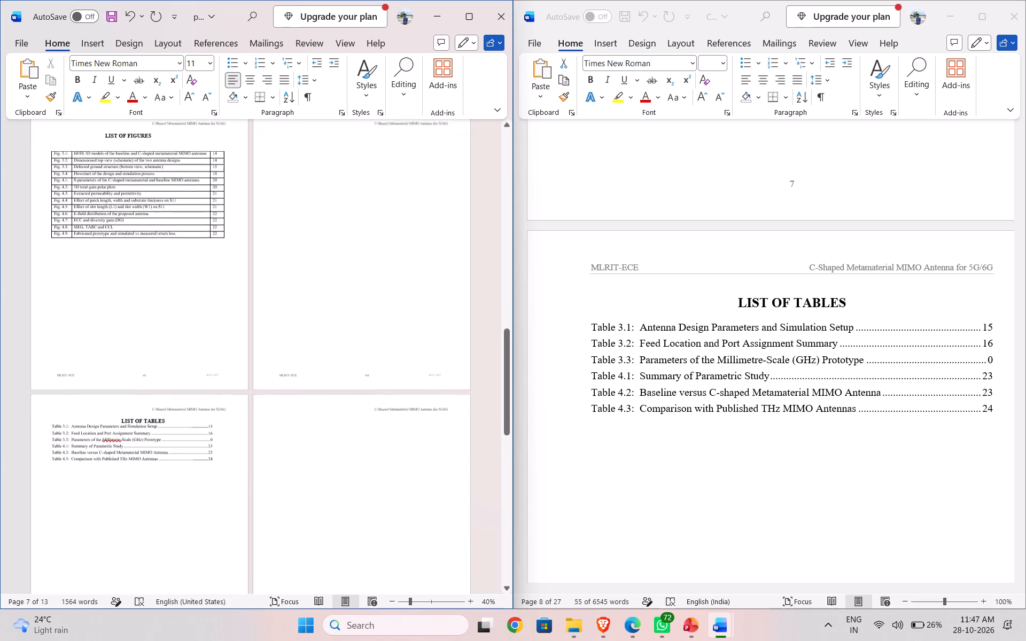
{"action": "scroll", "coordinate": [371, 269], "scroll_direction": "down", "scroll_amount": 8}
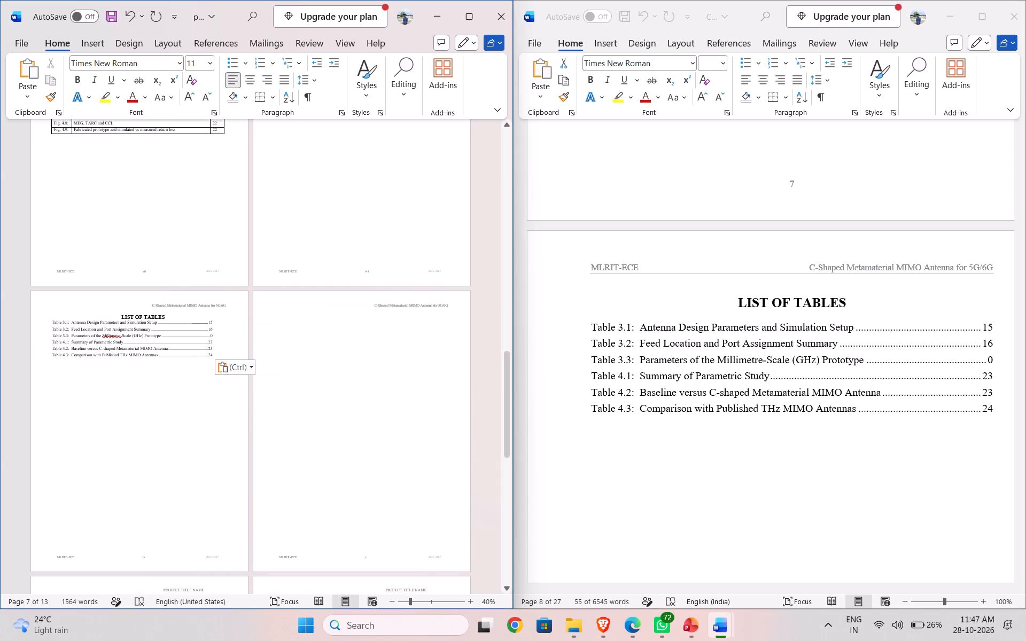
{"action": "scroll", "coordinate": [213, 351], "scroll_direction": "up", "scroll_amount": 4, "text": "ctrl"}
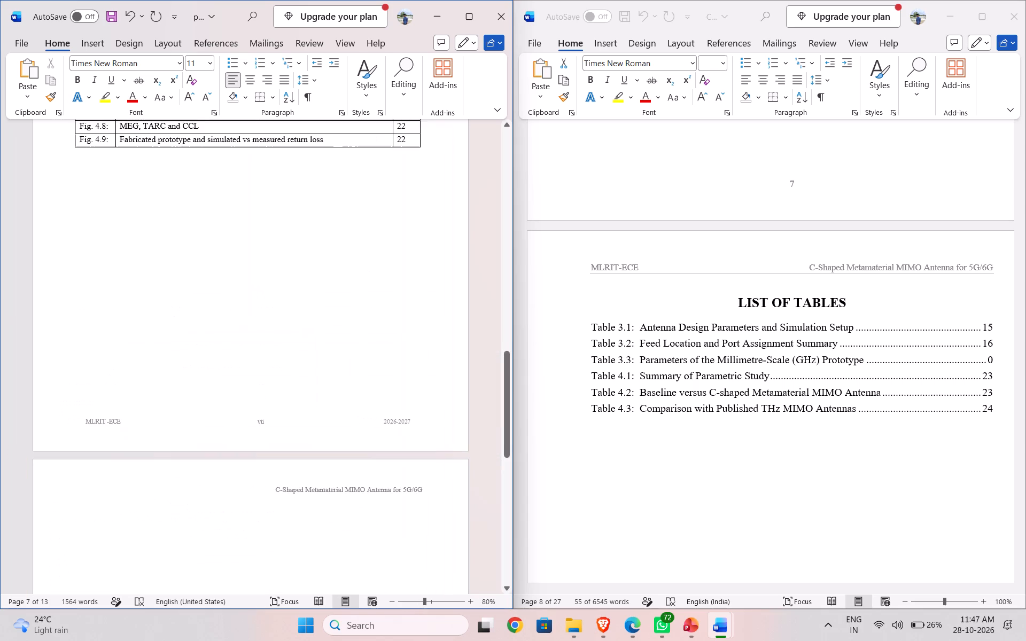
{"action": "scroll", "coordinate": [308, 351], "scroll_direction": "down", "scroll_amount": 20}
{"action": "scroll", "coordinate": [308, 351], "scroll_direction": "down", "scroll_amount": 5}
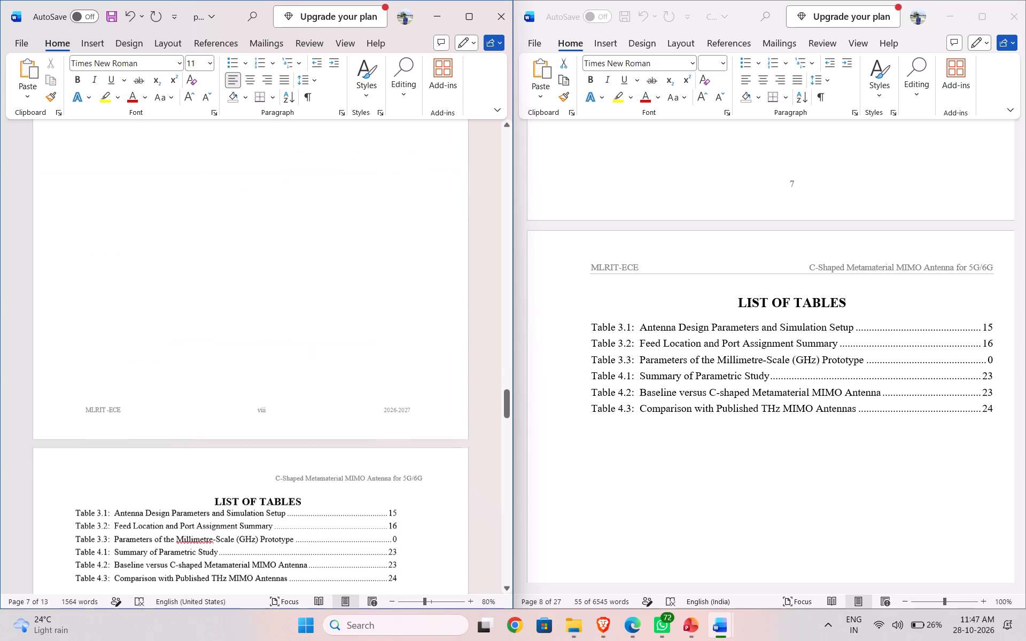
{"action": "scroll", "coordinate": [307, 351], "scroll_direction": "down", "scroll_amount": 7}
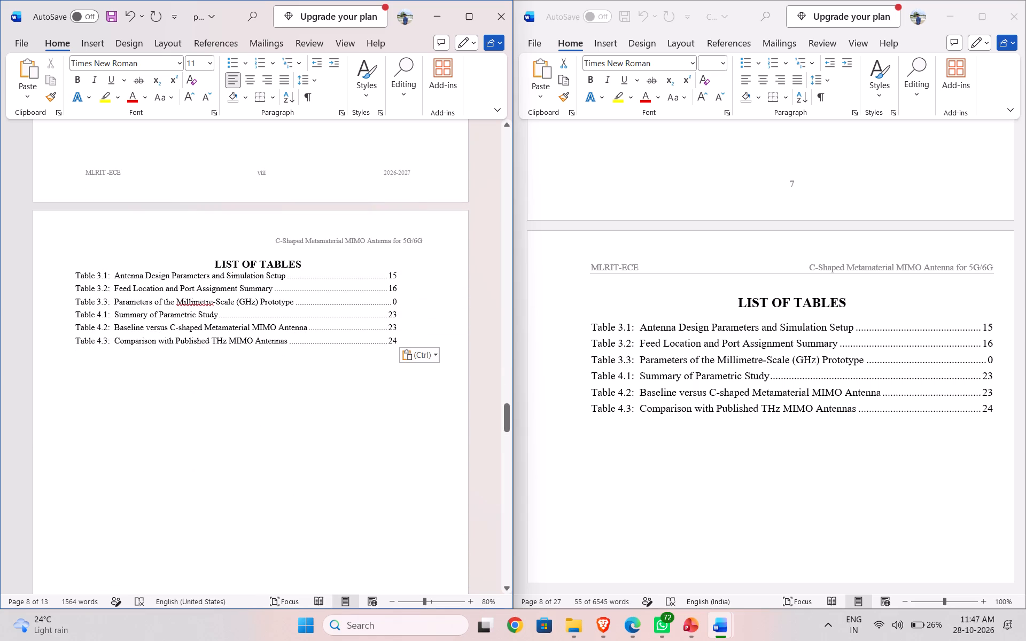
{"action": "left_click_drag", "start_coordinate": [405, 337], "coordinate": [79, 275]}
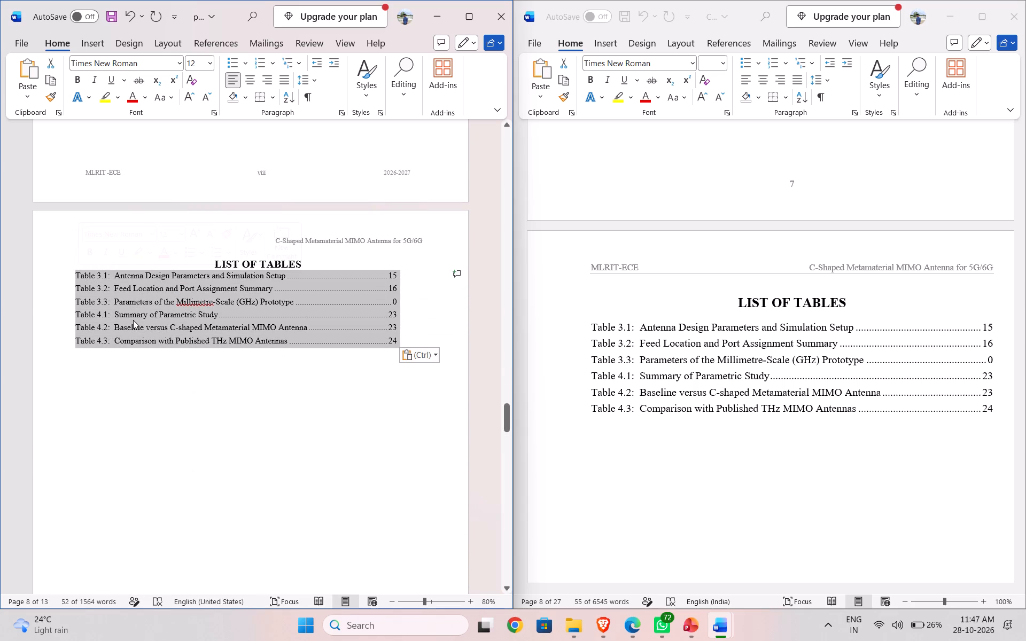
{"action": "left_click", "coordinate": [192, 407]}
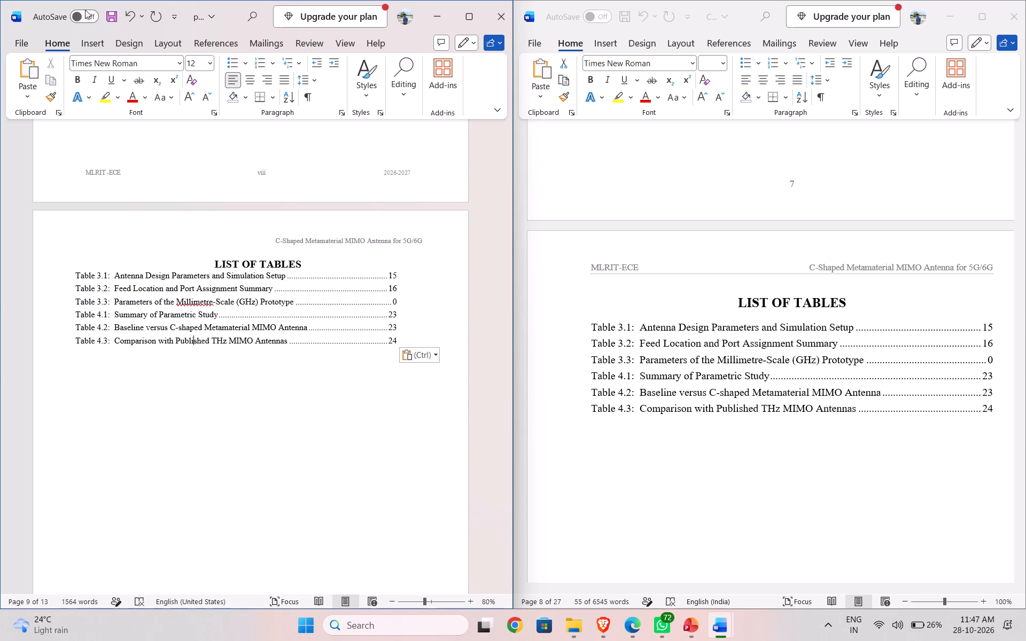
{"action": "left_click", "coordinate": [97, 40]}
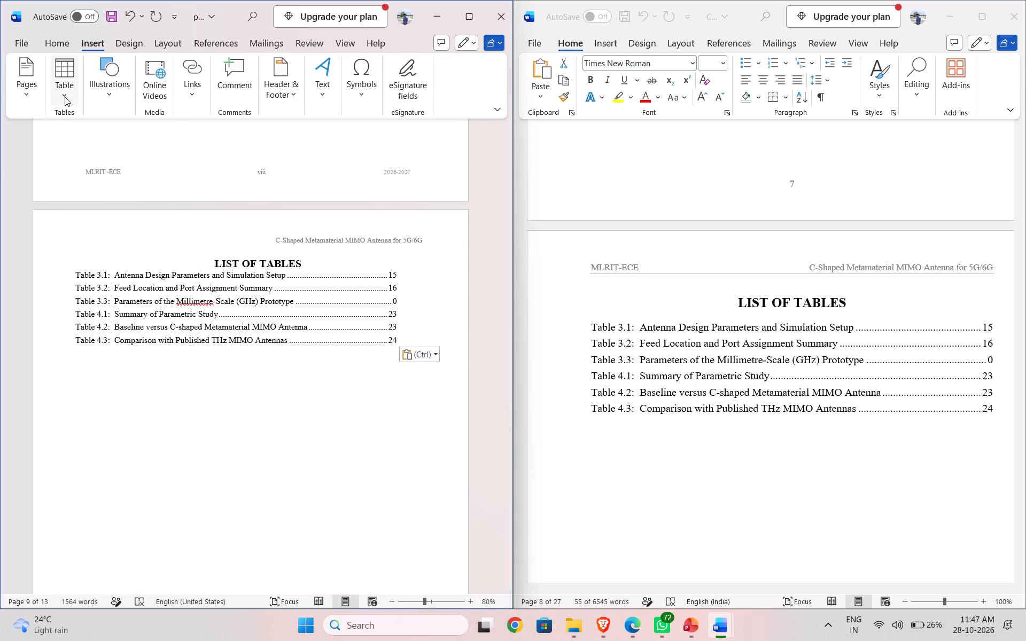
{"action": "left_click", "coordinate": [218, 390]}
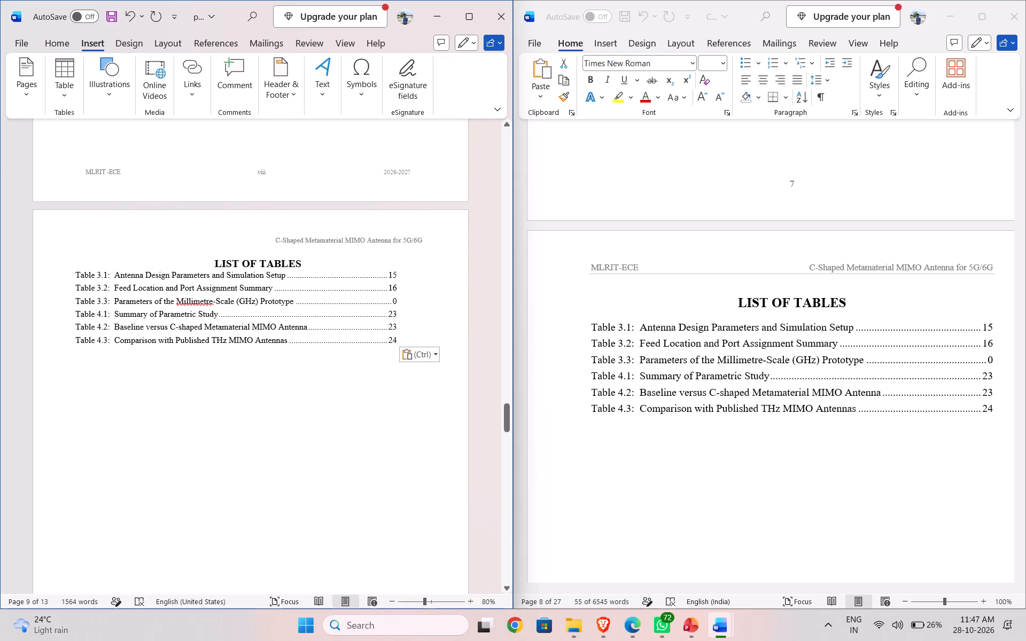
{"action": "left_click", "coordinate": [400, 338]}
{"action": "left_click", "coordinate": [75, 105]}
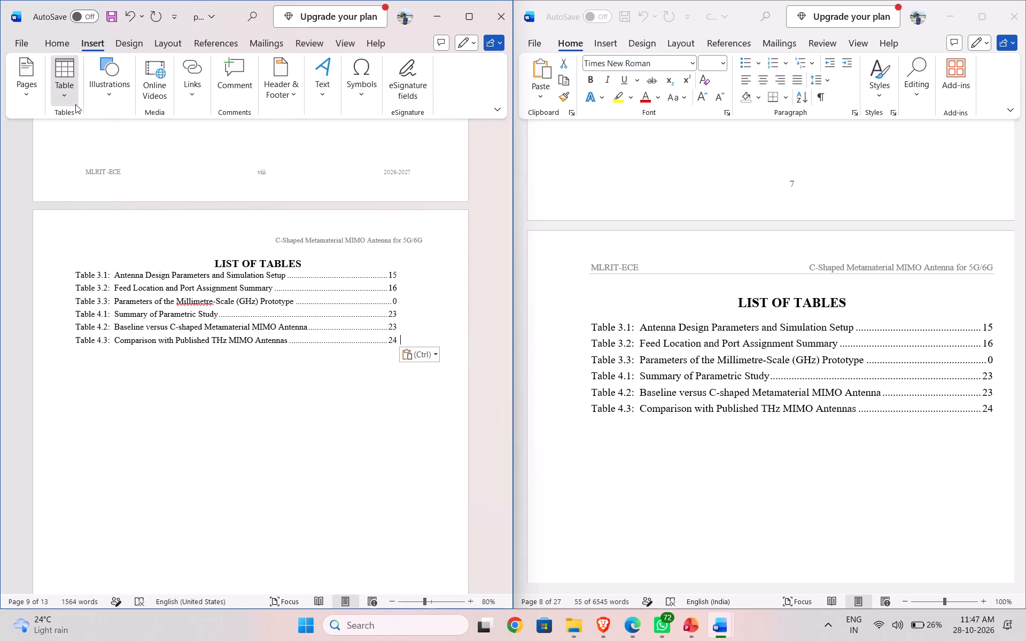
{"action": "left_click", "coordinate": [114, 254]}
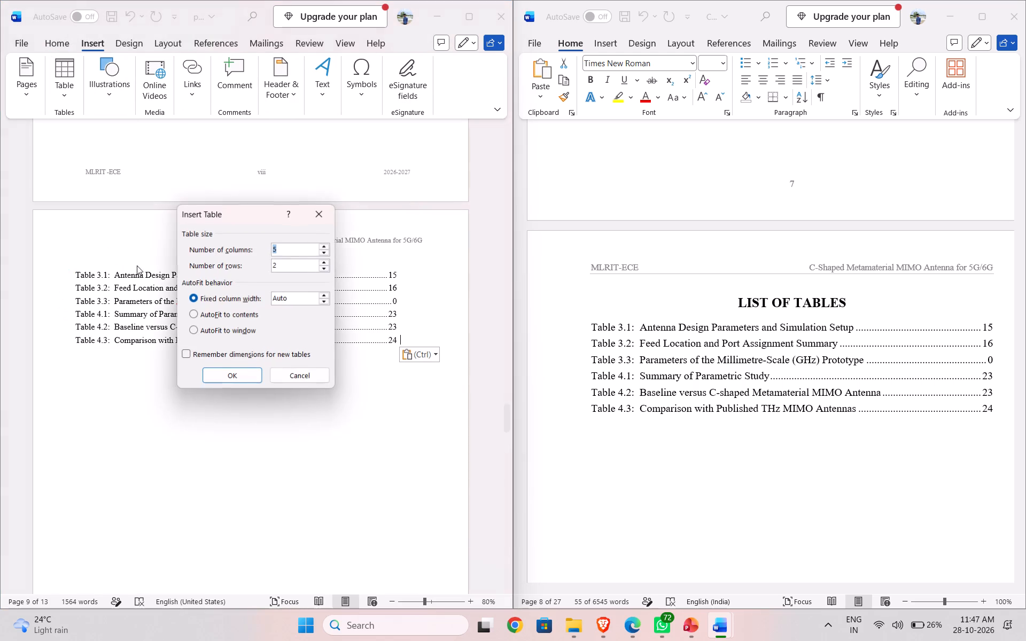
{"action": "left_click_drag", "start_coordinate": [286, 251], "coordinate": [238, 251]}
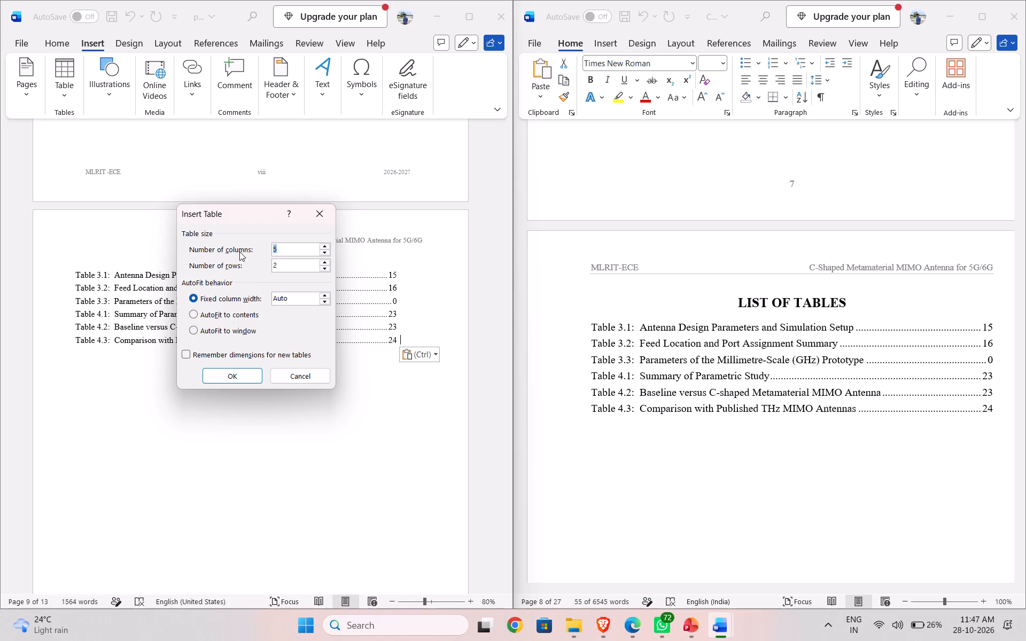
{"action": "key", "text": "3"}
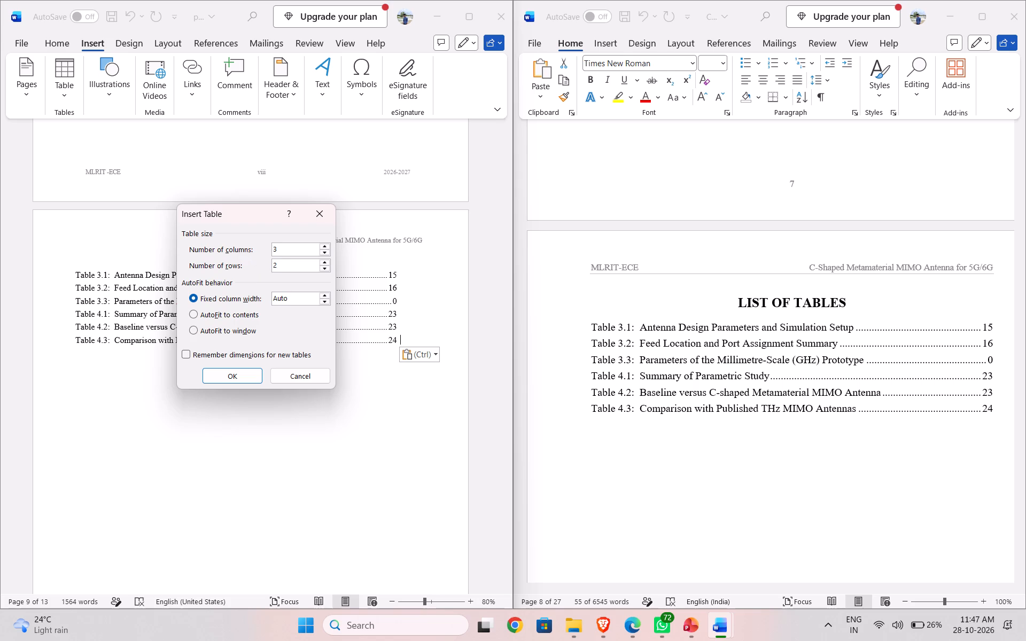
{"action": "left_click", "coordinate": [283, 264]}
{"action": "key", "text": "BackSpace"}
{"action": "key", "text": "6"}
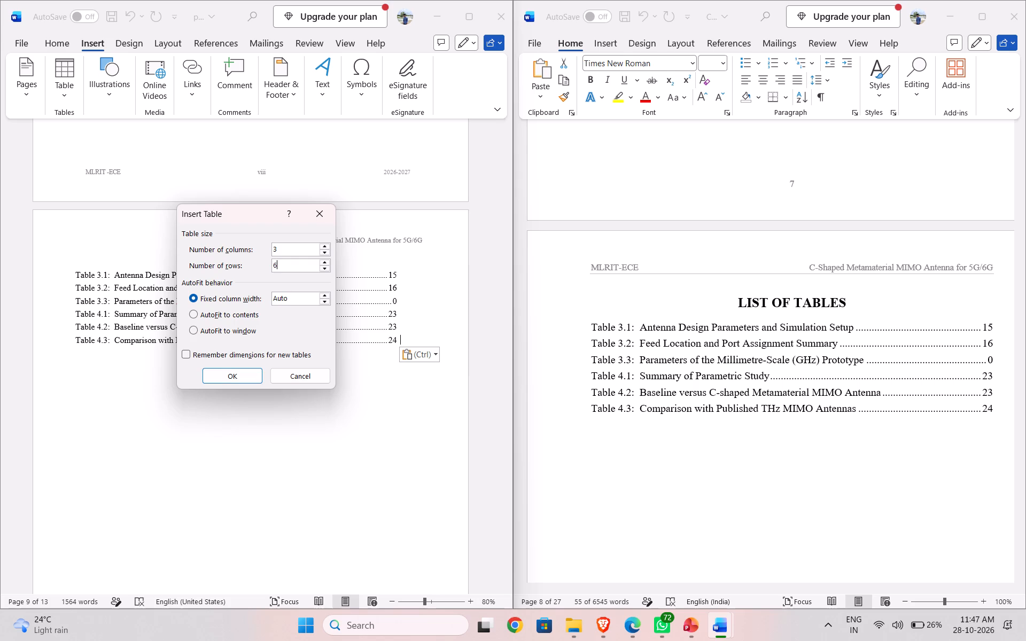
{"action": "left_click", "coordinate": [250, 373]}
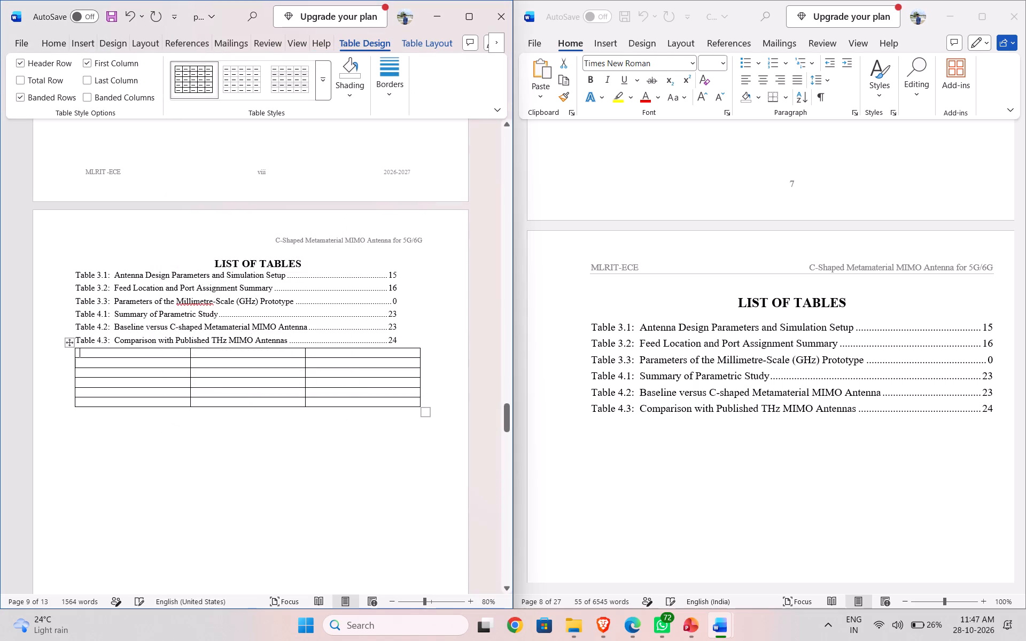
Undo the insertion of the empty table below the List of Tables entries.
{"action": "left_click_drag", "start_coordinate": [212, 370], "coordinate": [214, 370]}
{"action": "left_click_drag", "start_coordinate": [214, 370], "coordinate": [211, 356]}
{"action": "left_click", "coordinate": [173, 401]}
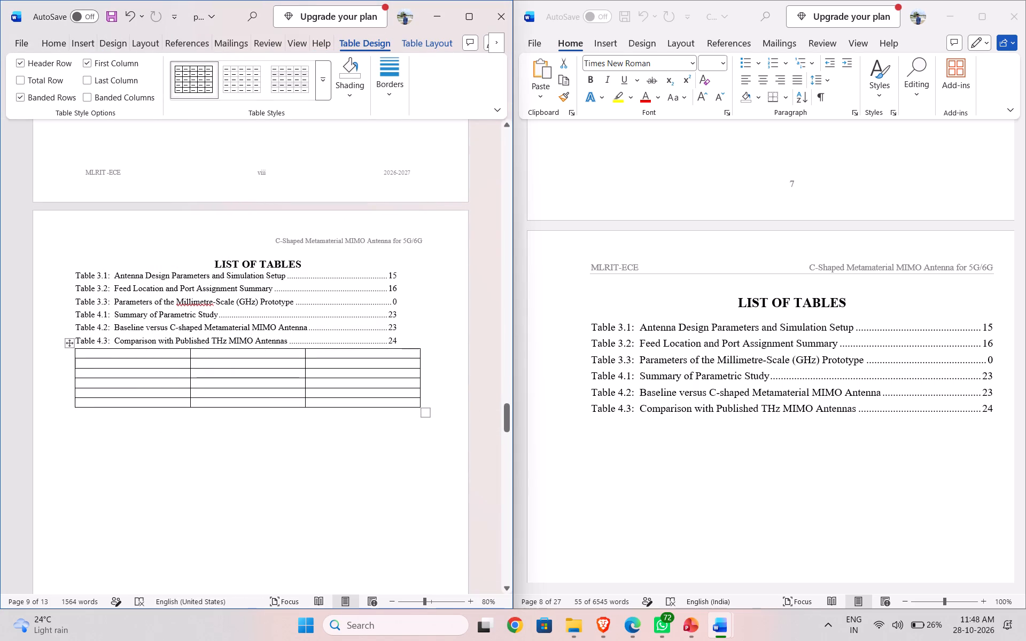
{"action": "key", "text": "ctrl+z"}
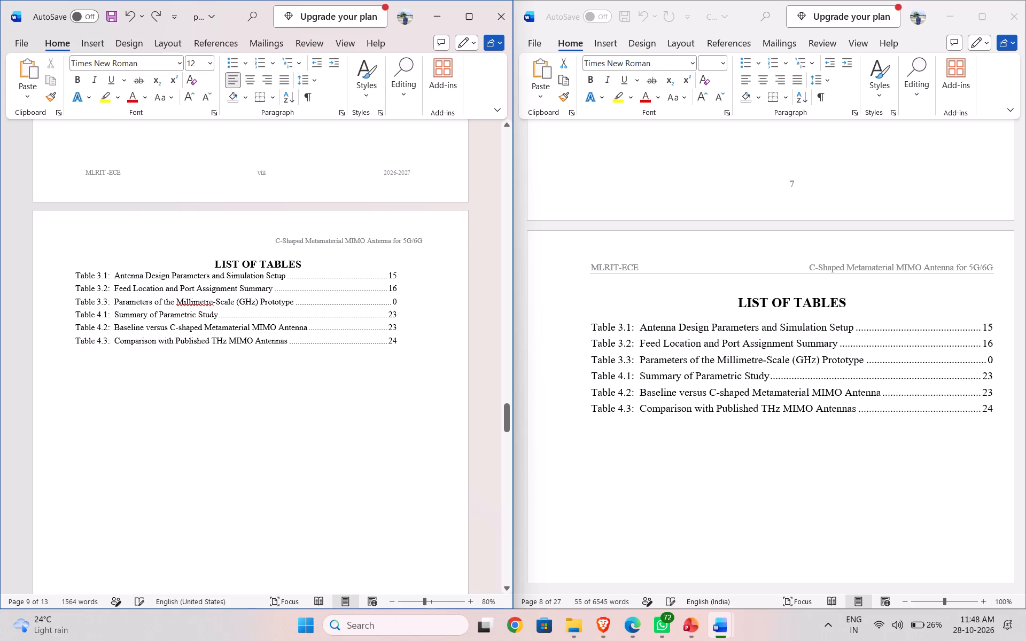
Turn the six dotted-leader entries, Table 3.1 to Table 4.3, into a bordered table using Insert Table on their text.
{"action": "left_click_drag", "start_coordinate": [421, 342], "coordinate": [71, 279]}
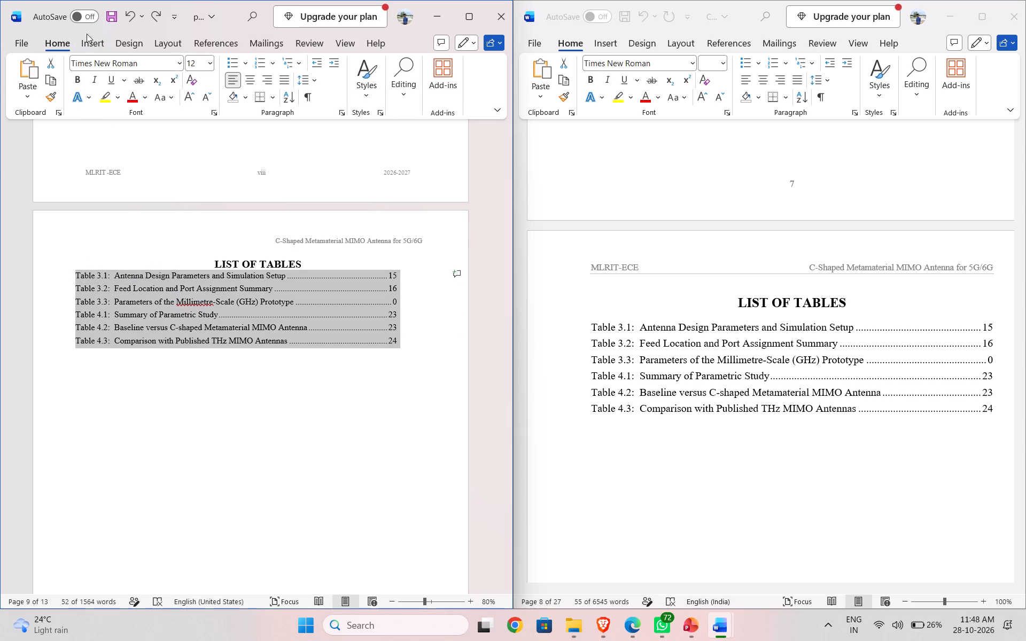
{"action": "left_click", "coordinate": [87, 41]}
{"action": "left_click", "coordinate": [69, 101]}
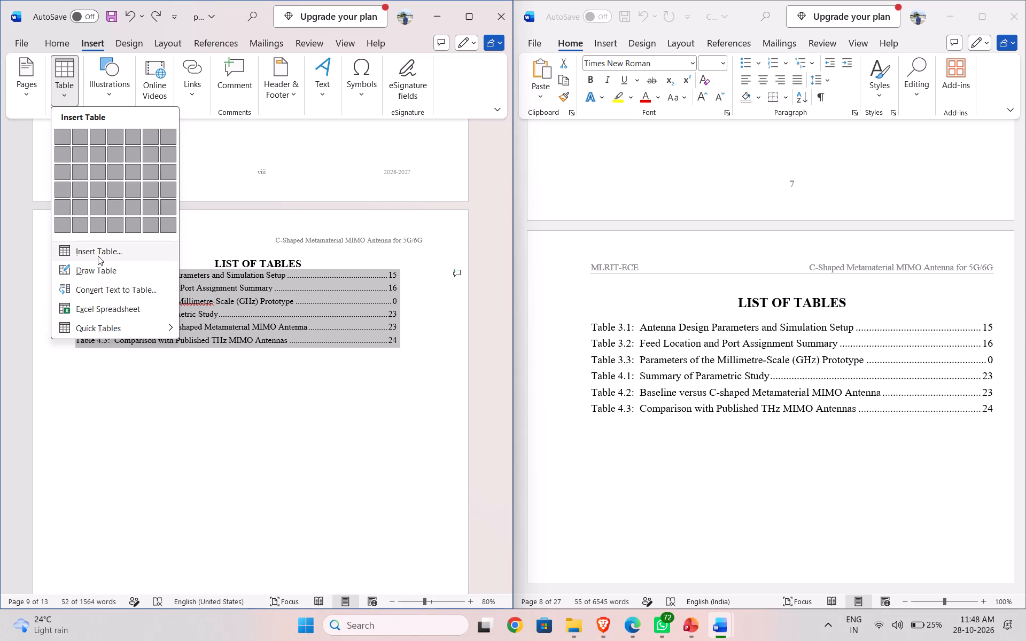
{"action": "left_click", "coordinate": [98, 255]}
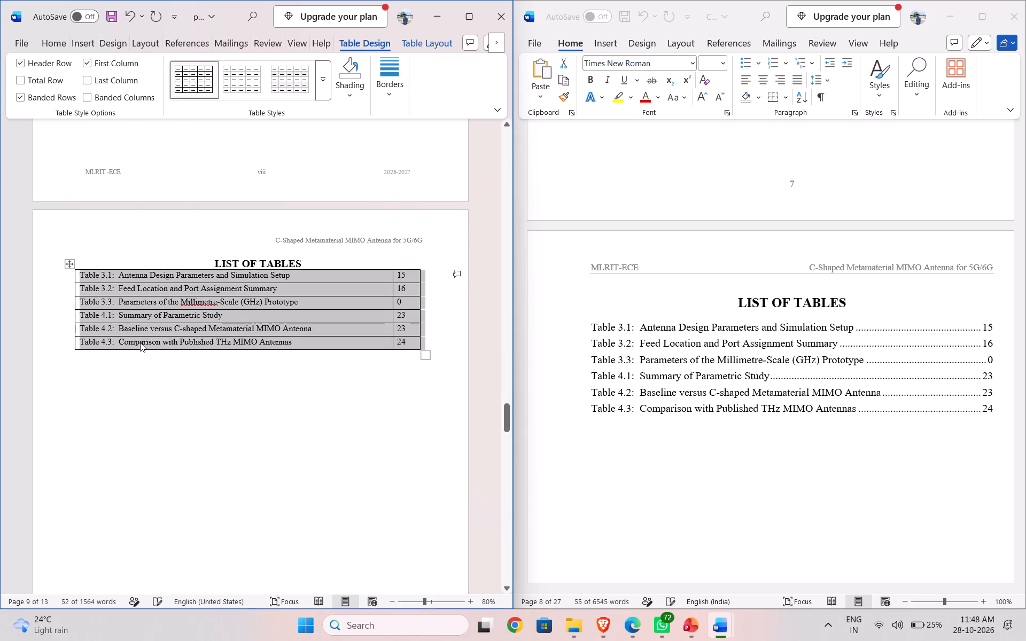
{"action": "left_click", "coordinate": [140, 342]}
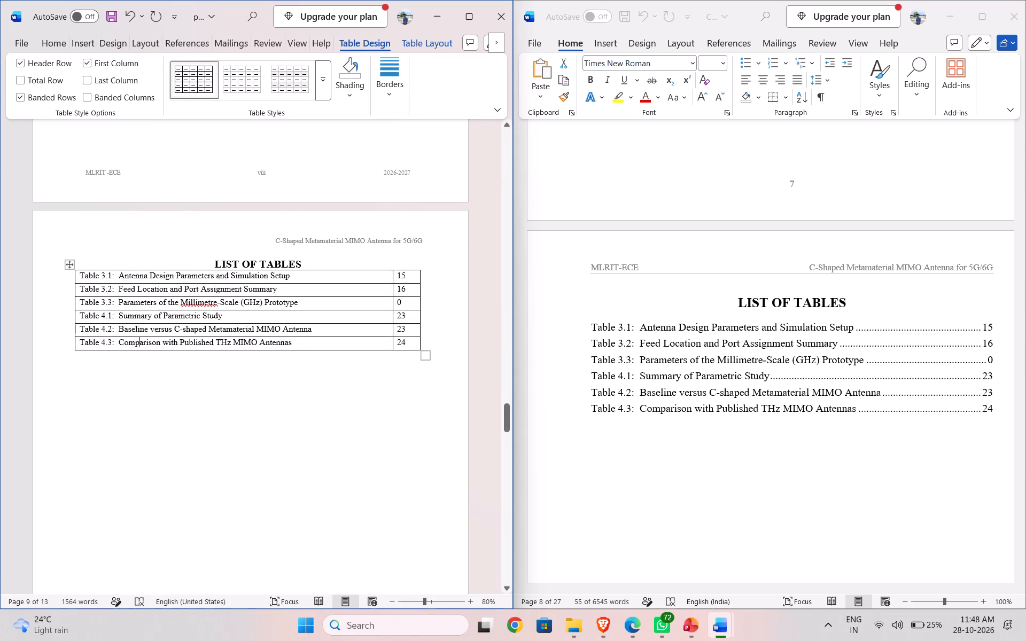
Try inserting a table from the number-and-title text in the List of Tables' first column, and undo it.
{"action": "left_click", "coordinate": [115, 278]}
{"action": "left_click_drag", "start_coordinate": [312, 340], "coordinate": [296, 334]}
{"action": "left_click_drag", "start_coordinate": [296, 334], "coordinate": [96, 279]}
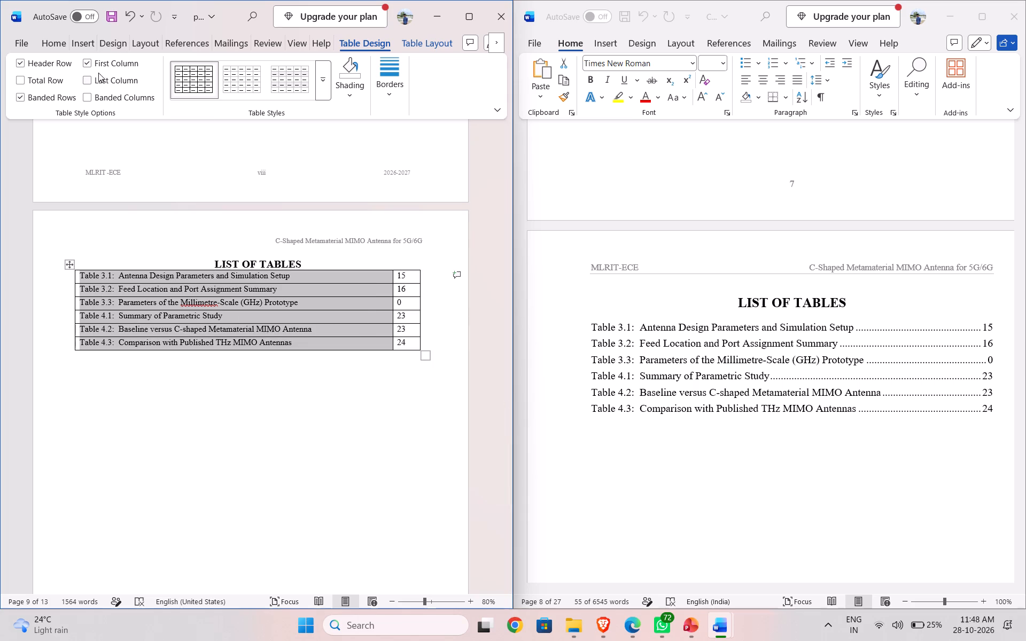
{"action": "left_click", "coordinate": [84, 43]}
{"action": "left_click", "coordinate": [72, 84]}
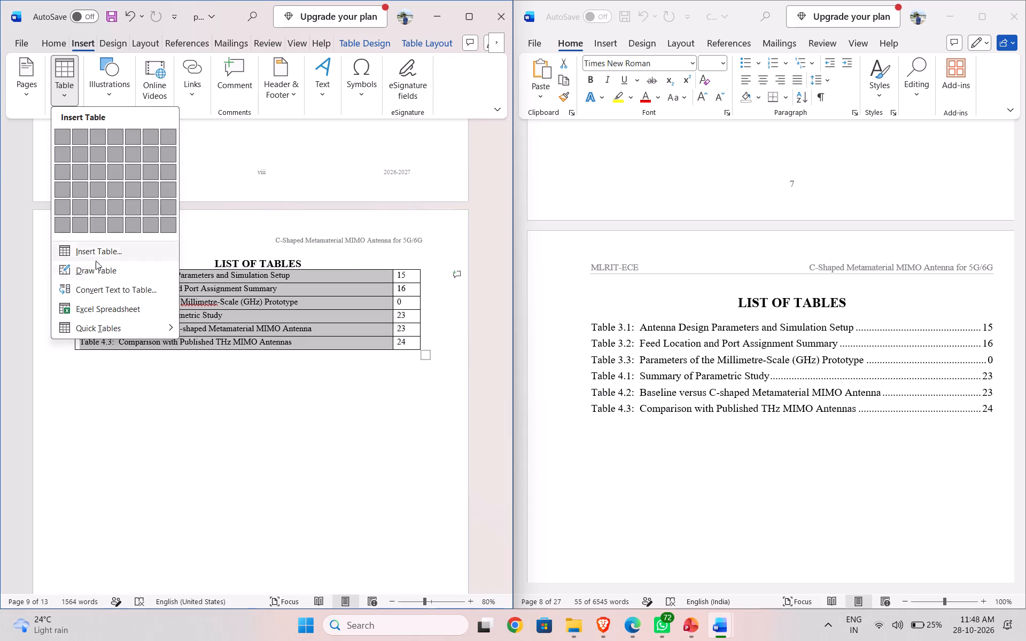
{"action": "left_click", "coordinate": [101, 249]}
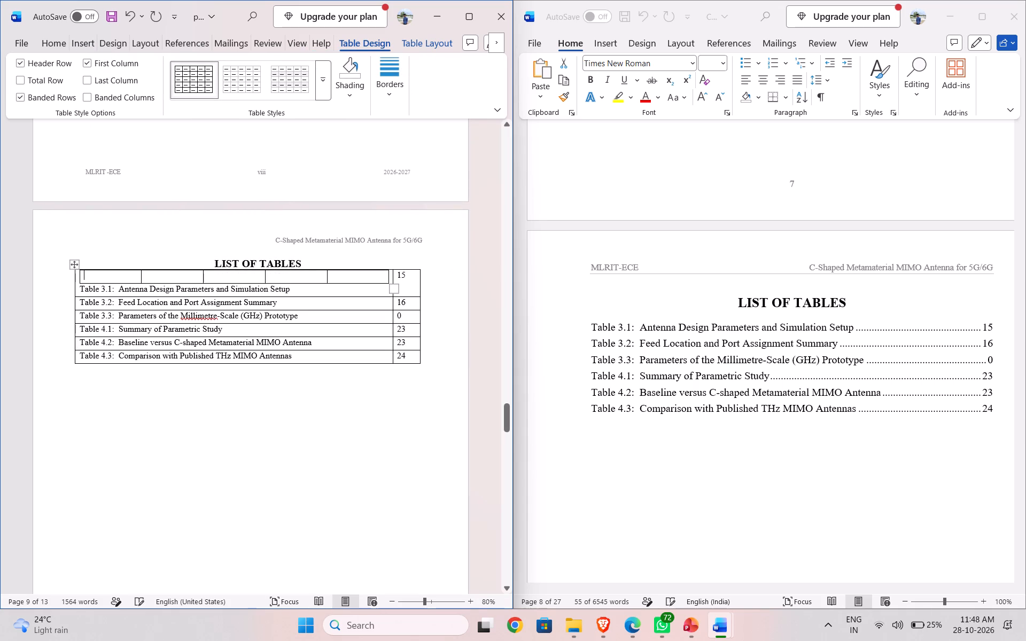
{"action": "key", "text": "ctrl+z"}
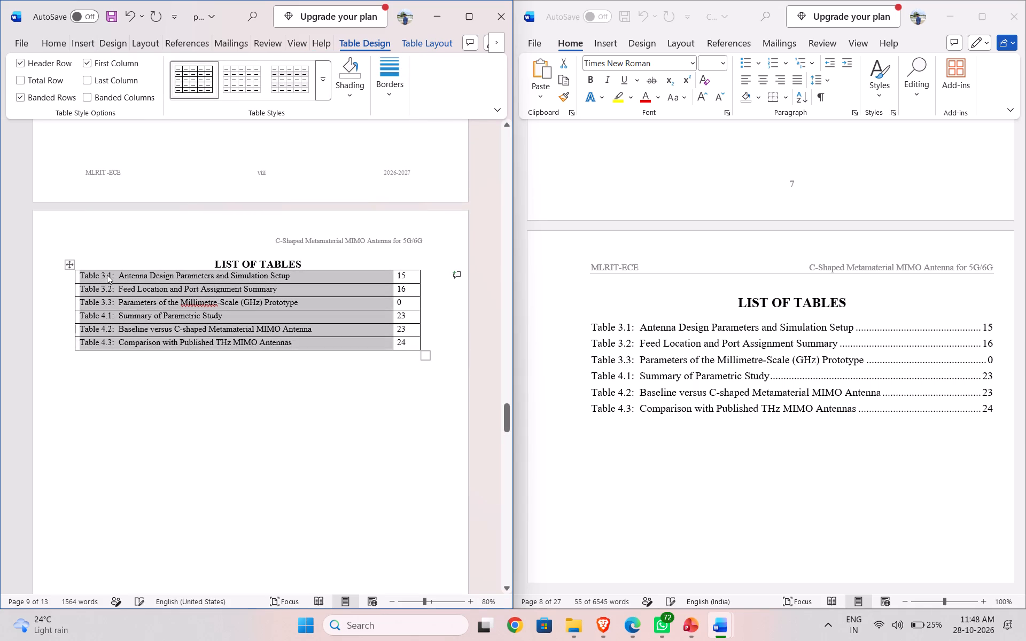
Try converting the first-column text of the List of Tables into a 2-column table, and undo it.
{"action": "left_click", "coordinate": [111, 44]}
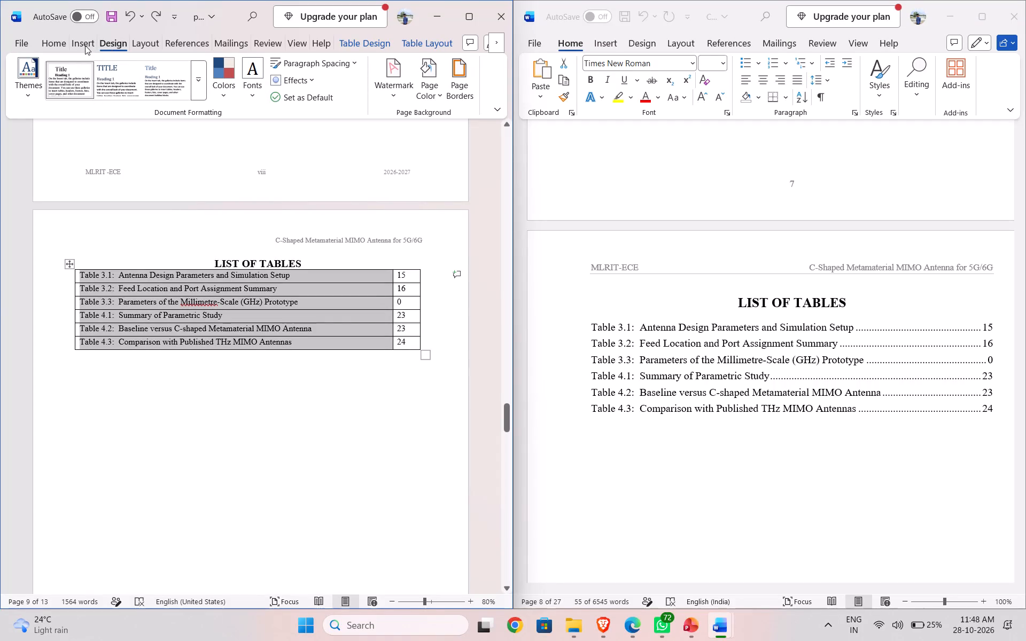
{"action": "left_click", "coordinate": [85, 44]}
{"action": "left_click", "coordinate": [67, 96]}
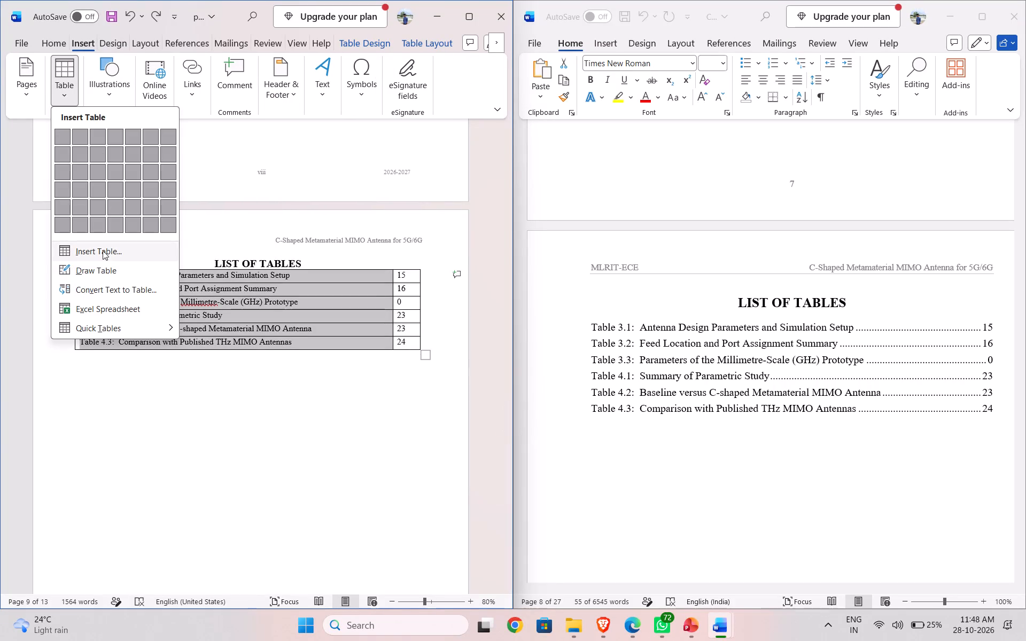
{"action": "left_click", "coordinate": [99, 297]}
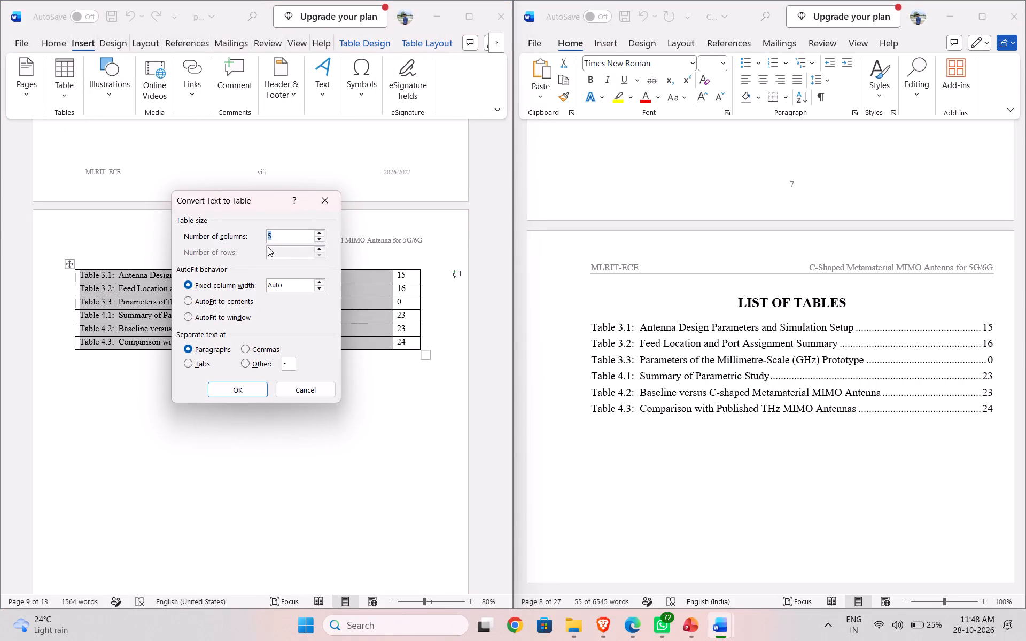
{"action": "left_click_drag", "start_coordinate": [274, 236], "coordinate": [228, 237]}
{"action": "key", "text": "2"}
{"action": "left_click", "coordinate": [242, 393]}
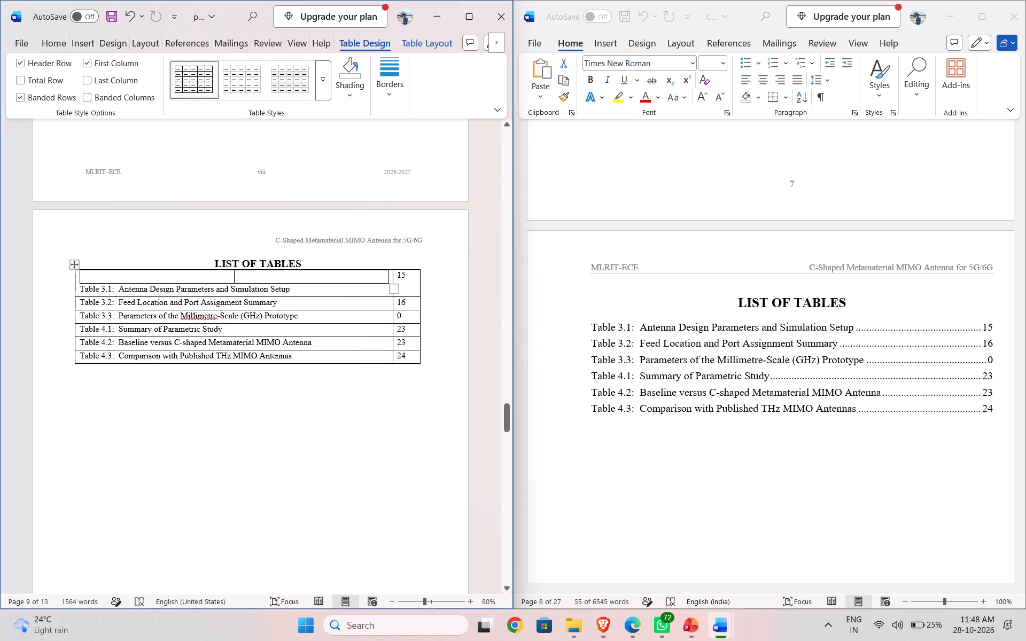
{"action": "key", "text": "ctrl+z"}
Draw a vertical border through all six List of Tables rows, separating the table numbers from their titles.
{"action": "left_click", "coordinate": [110, 365]}
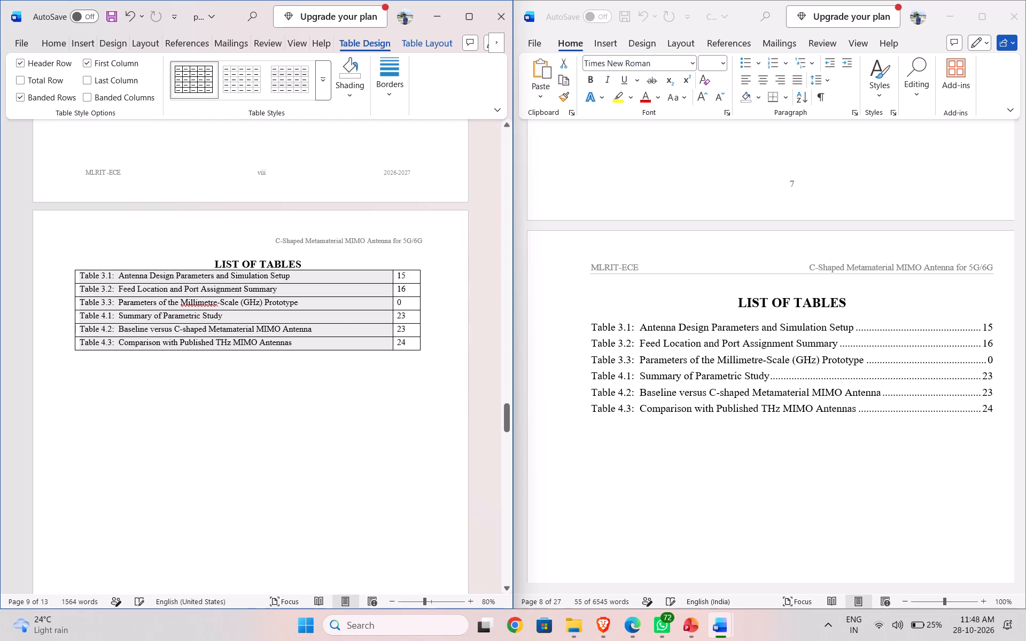
{"action": "left_click", "coordinate": [79, 44]}
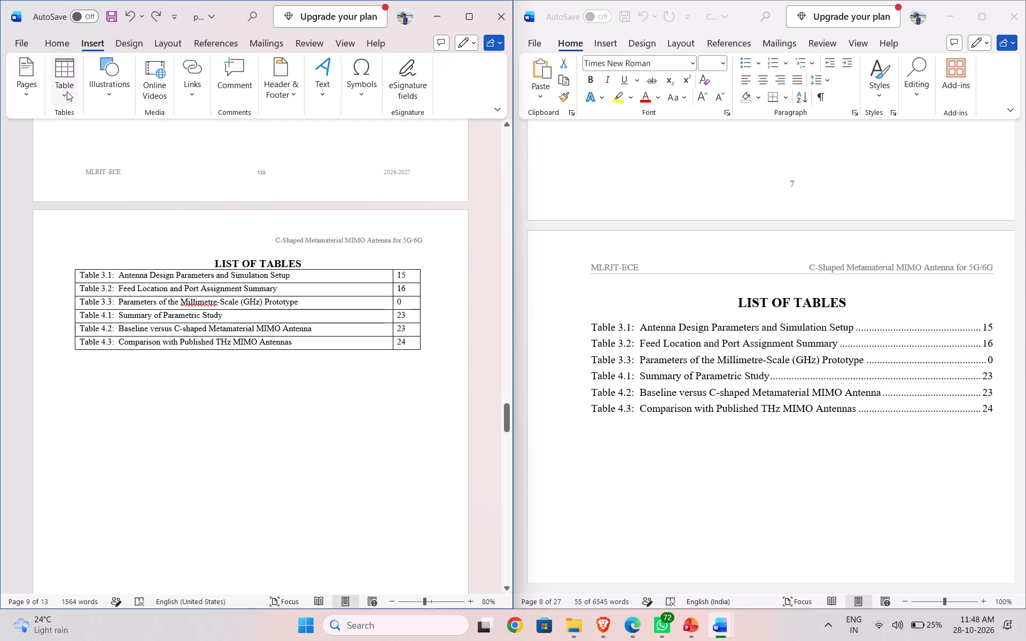
{"action": "left_click", "coordinate": [67, 88]}
{"action": "left_click", "coordinate": [106, 270]}
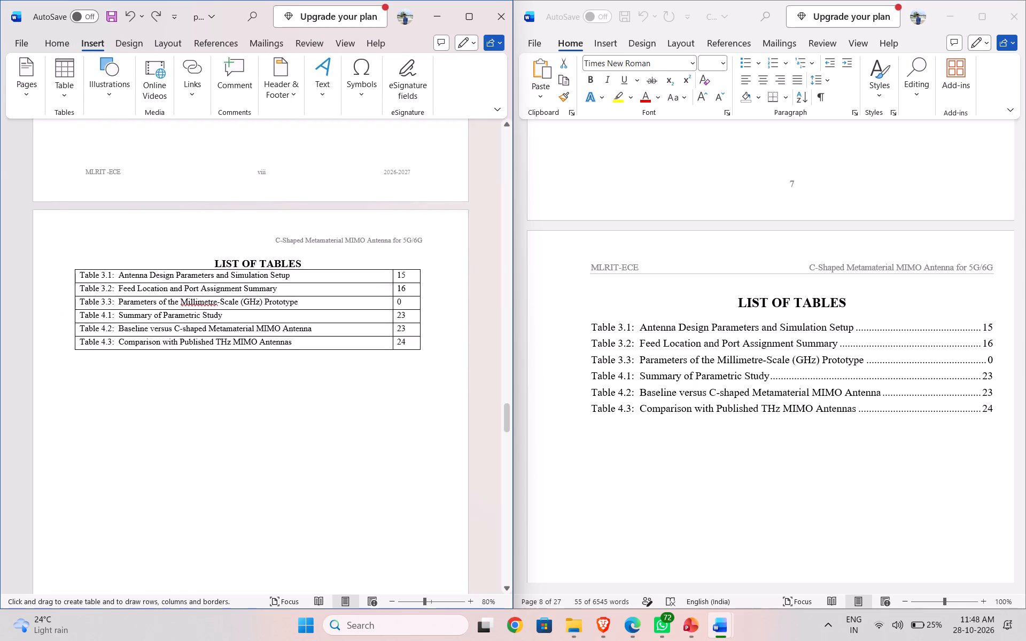
{"action": "left_click_drag", "start_coordinate": [116, 270], "coordinate": [113, 328]}
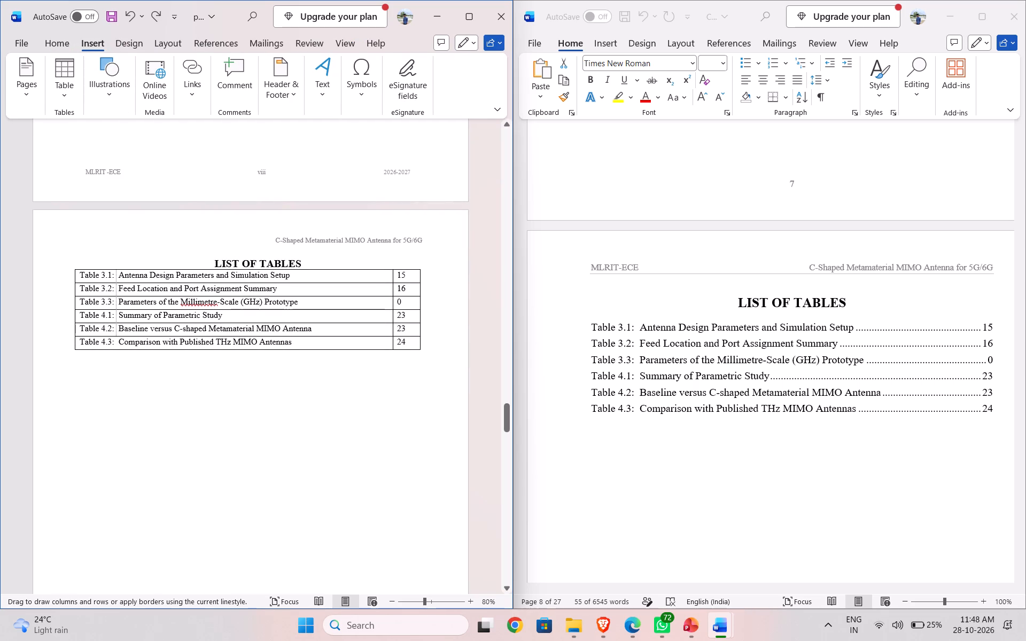
{"action": "left_click_drag", "start_coordinate": [113, 328], "coordinate": [113, 345]}
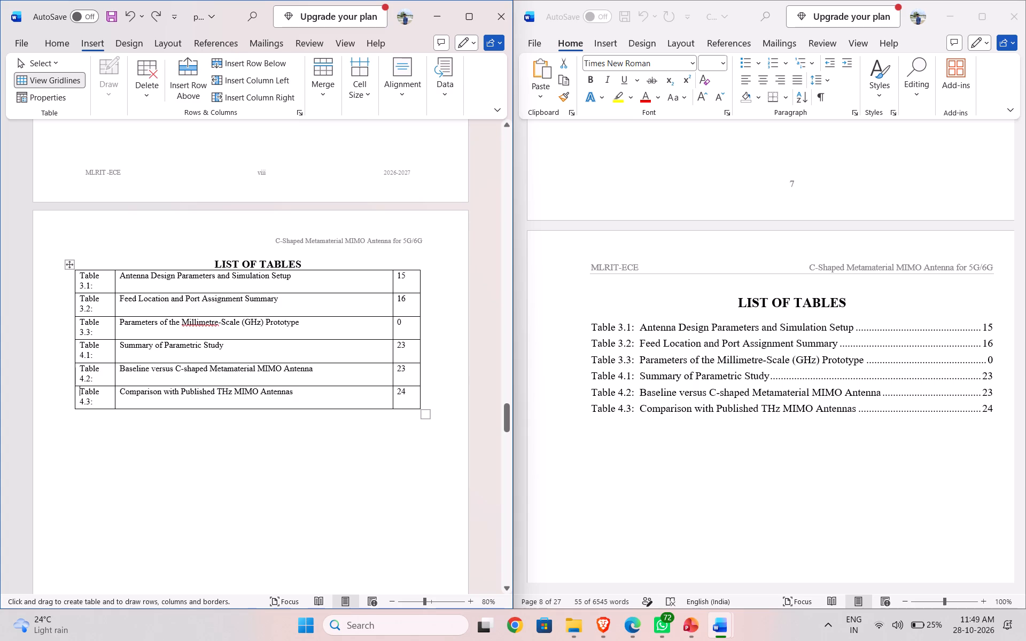
{"action": "key", "text": "Escape"}
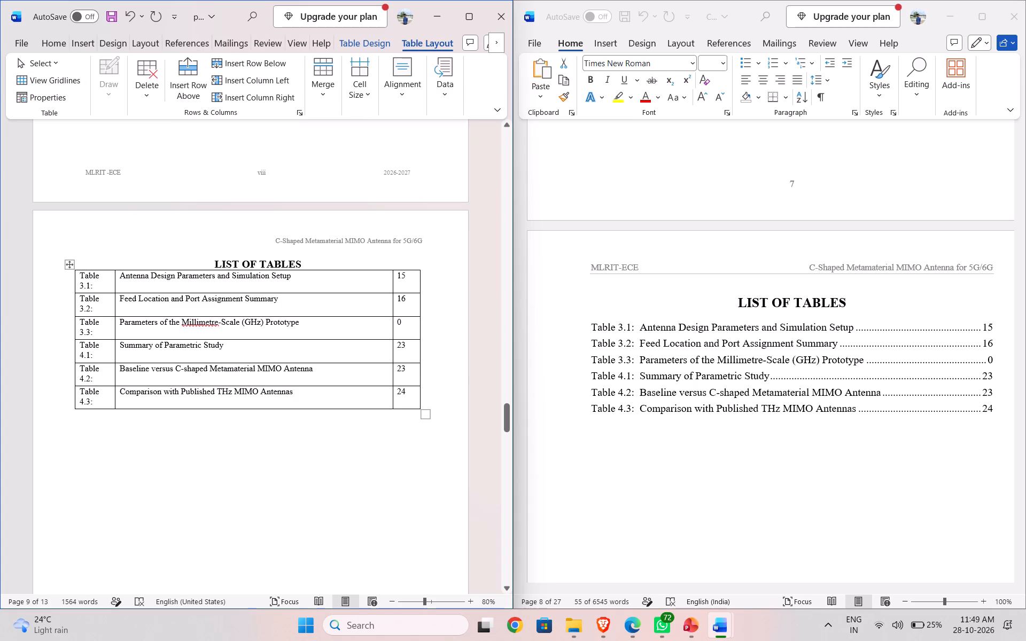
Widen the List of Tables' number column slightly so each table number fits on one line.
{"action": "left_click_drag", "start_coordinate": [114, 285], "coordinate": [121, 285]}
Move the whole table slightly down to leave a gap below the LIST OF TABLES heading.
{"action": "scroll", "coordinate": [161, 289], "scroll_direction": "down", "scroll_amount": 4}
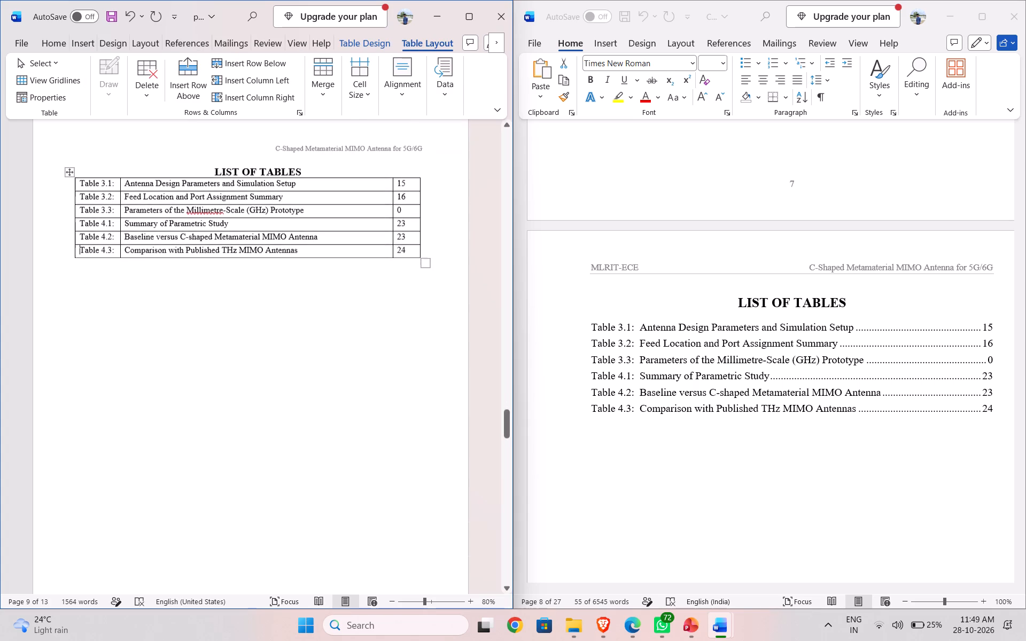
{"action": "scroll", "coordinate": [161, 289], "scroll_direction": "down", "scroll_amount": 5}
{"action": "scroll", "coordinate": [161, 288], "scroll_direction": "up", "scroll_amount": 10}
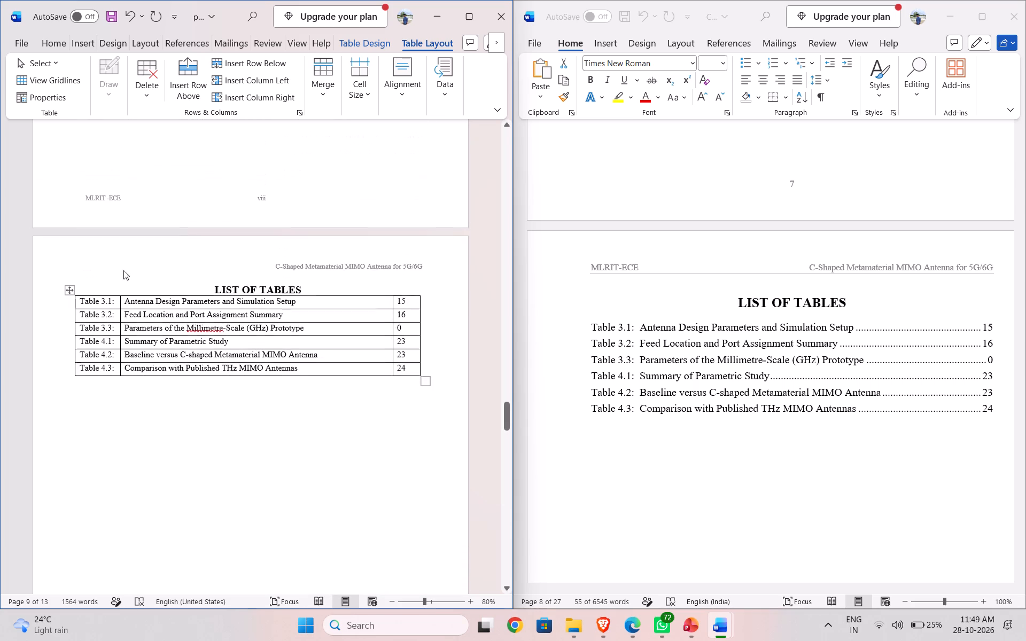
{"action": "left_click_drag", "start_coordinate": [72, 288], "coordinate": [71, 299]}
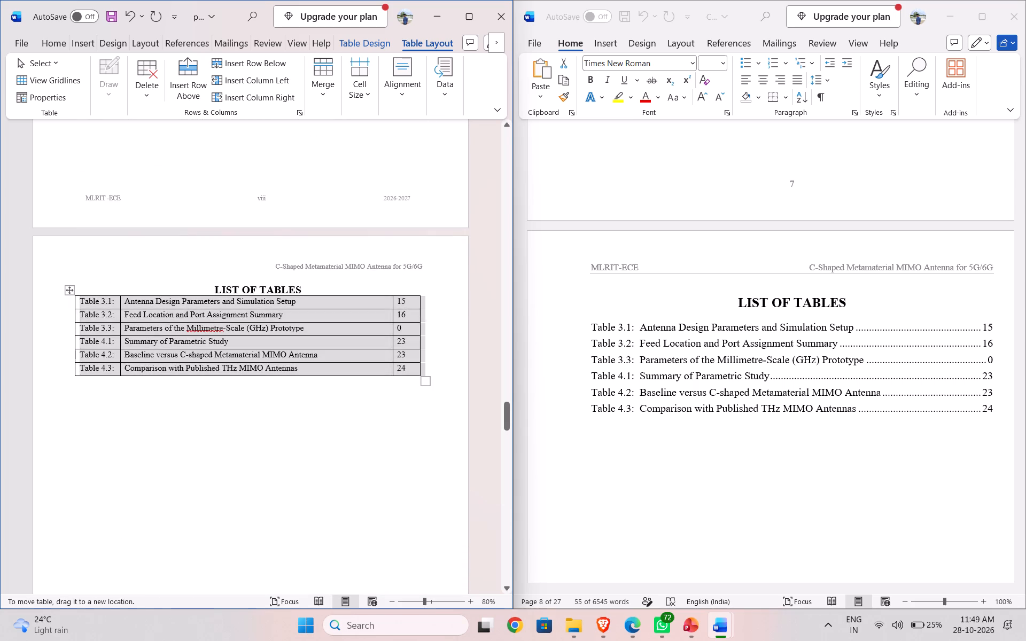
{"action": "left_click_drag", "start_coordinate": [71, 299], "coordinate": [70, 319]}
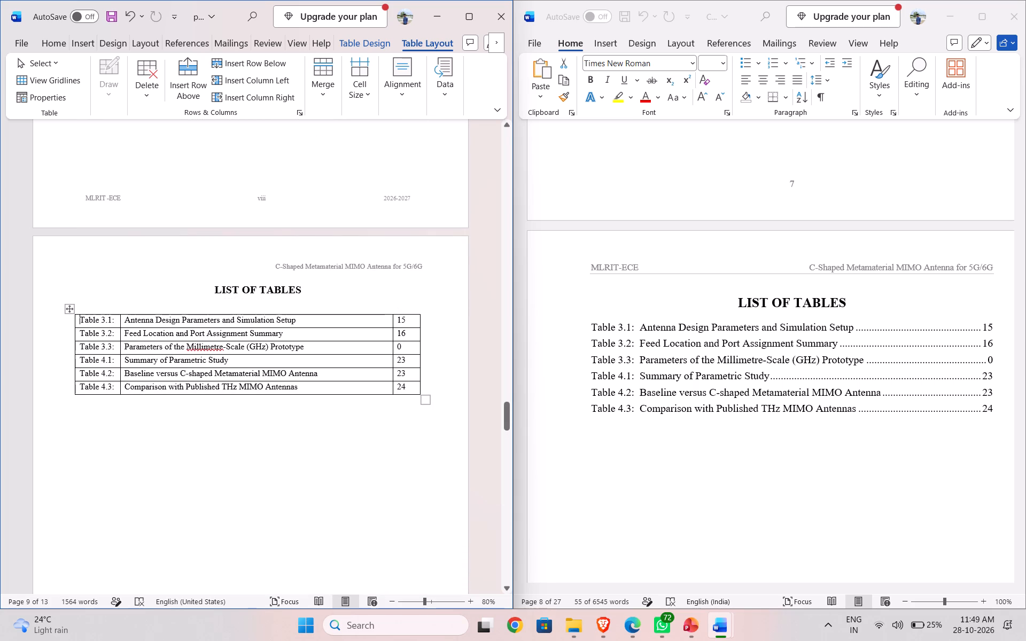
Delete the blank page between the List of Figures and List of Tables pages.
{"action": "scroll", "coordinate": [271, 309], "scroll_direction": "down", "scroll_amount": 20}
{"action": "scroll", "coordinate": [271, 309], "scroll_direction": "down", "scroll_amount": 12}
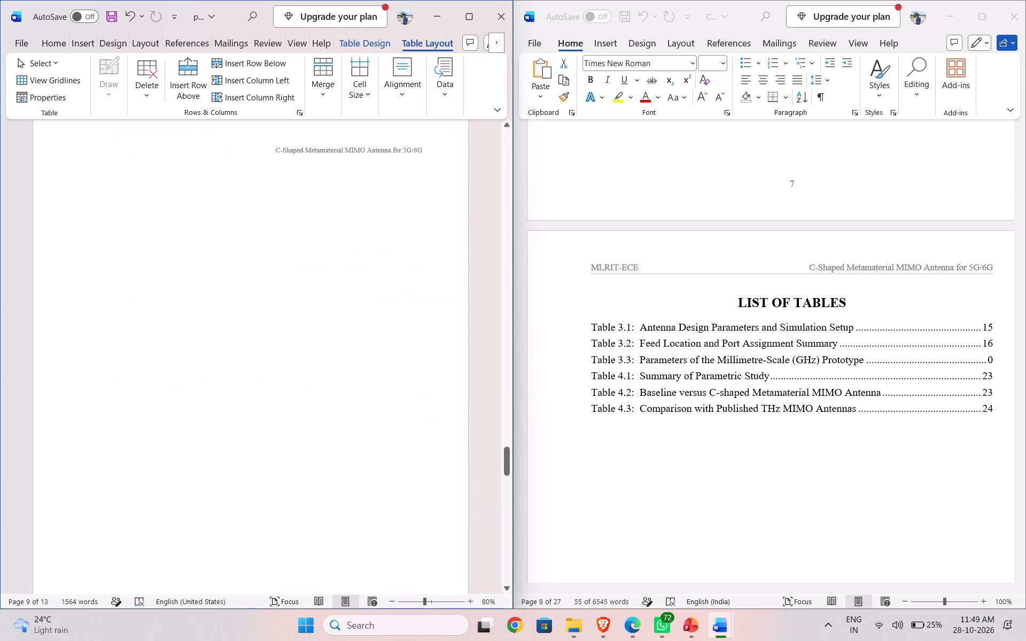
{"action": "scroll", "coordinate": [269, 325], "scroll_direction": "down", "scroll_amount": 4}
{"action": "scroll", "coordinate": [269, 325], "scroll_direction": "down", "scroll_amount": 2, "text": "ctrl"}
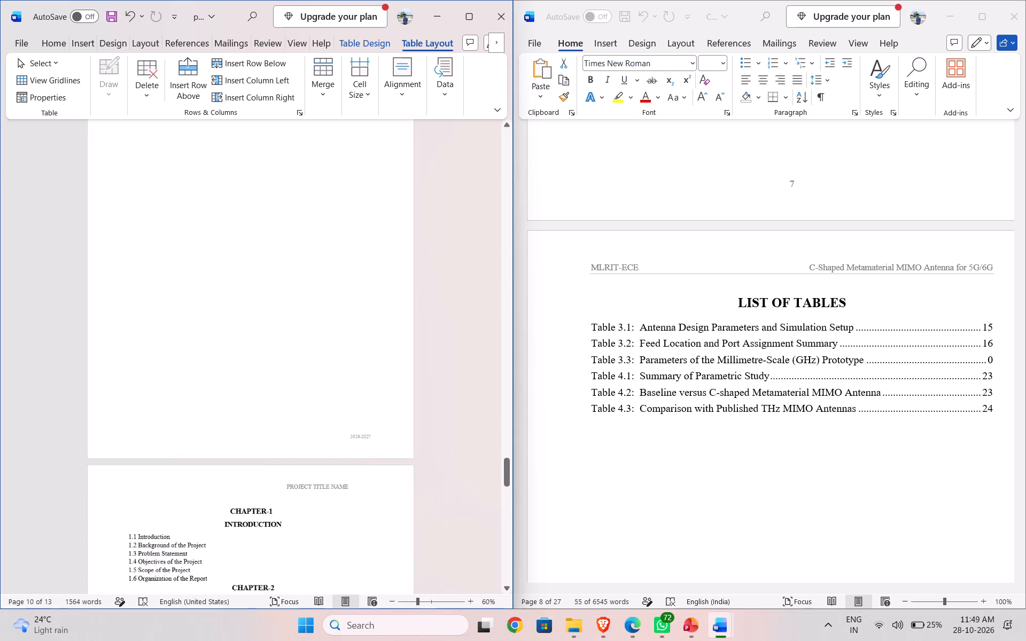
{"action": "scroll", "coordinate": [269, 325], "scroll_direction": "down", "scroll_amount": 5, "text": "ctrl"}
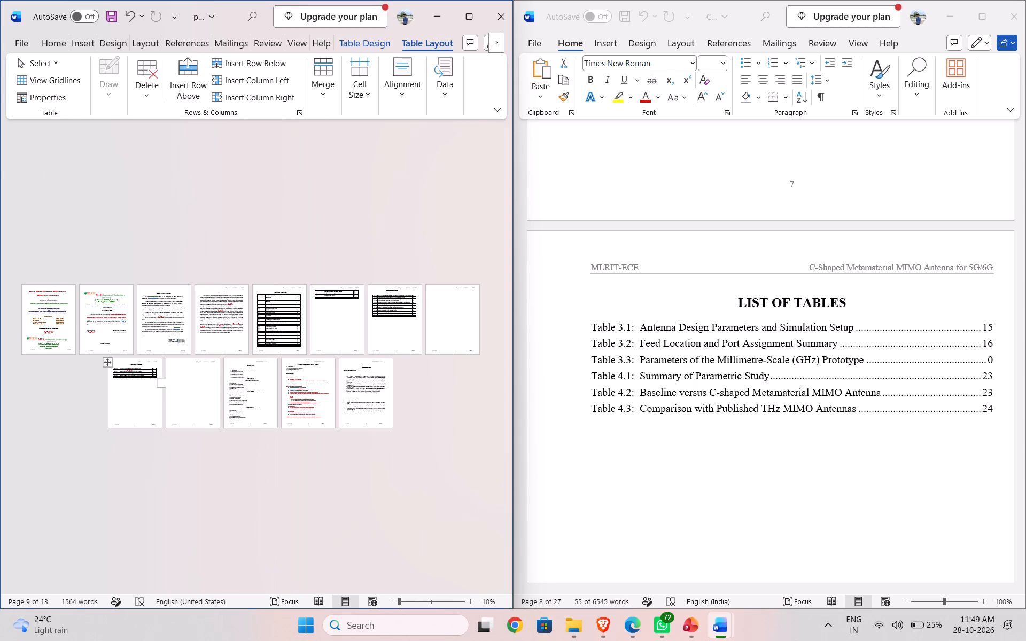
{"action": "scroll", "coordinate": [268, 362], "scroll_direction": "up", "scroll_amount": 3, "text": "ctrl"}
{"action": "scroll", "coordinate": [268, 362], "scroll_direction": "down", "scroll_amount": 1}
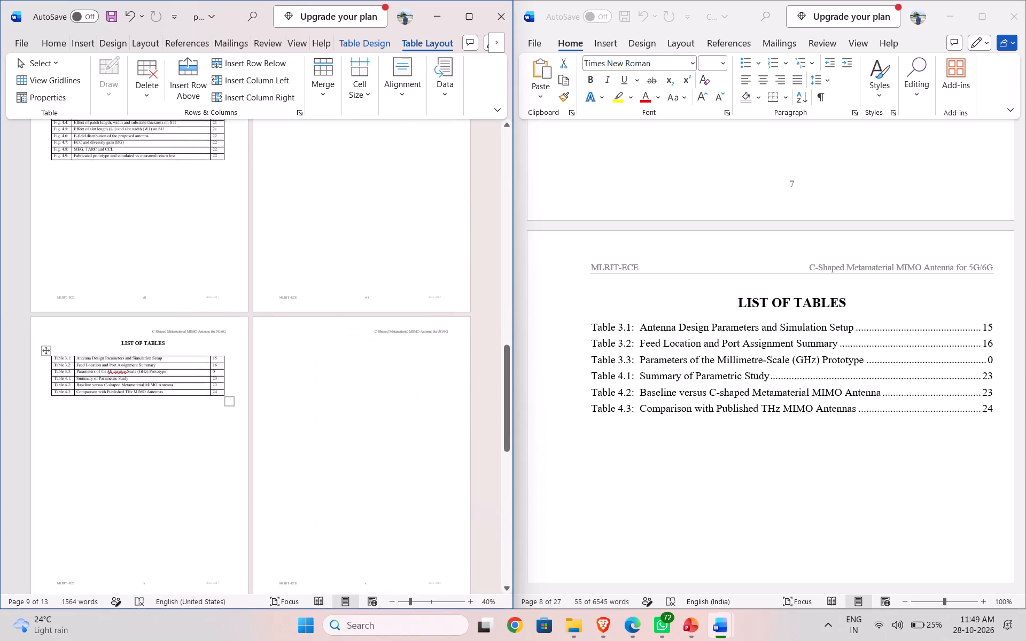
{"action": "scroll", "coordinate": [268, 362], "scroll_direction": "down", "scroll_amount": 2, "text": "ctrl"}
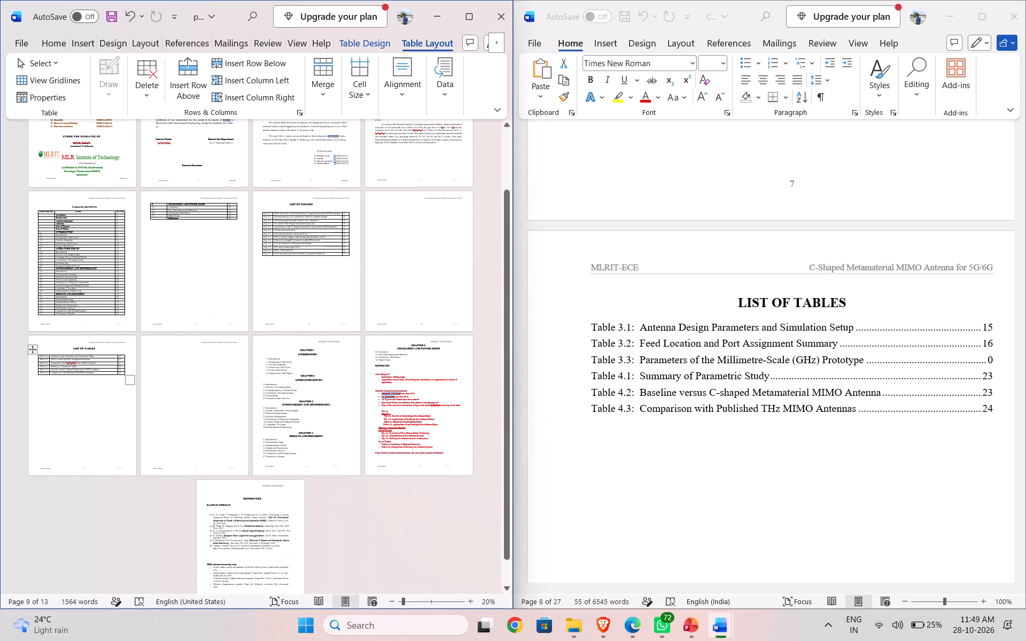
{"action": "scroll", "coordinate": [280, 285], "scroll_direction": "up", "scroll_amount": 5}
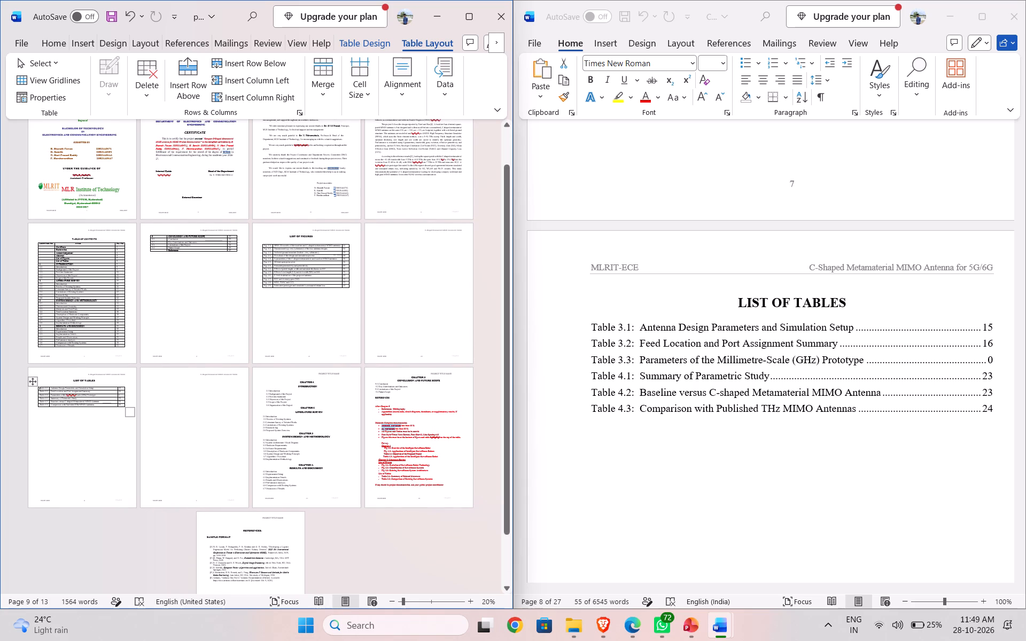
{"action": "left_click", "coordinate": [402, 290]}
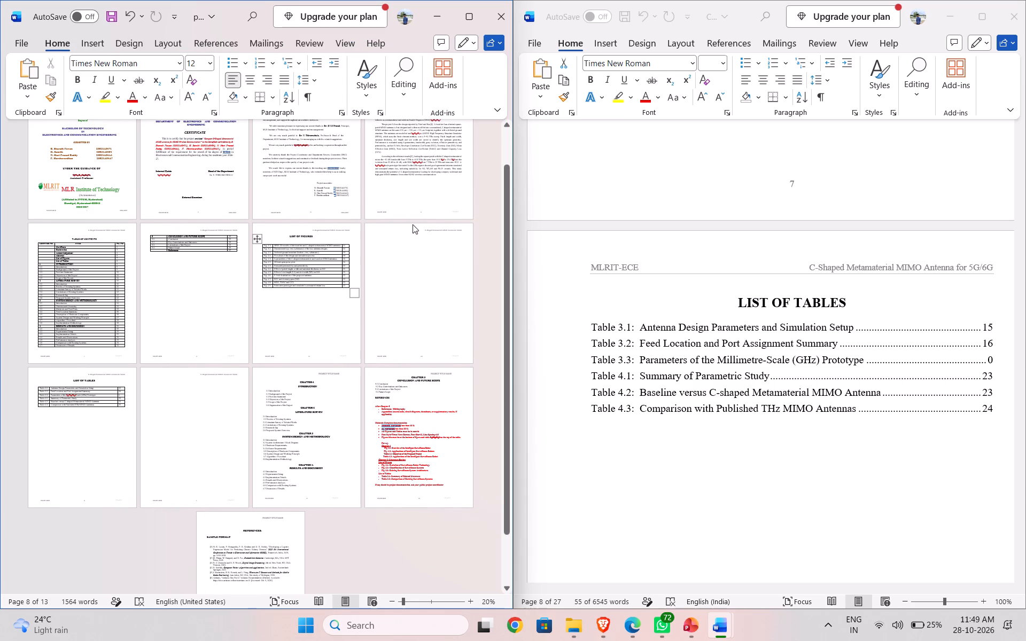
{"action": "left_click", "coordinate": [20, 97]}
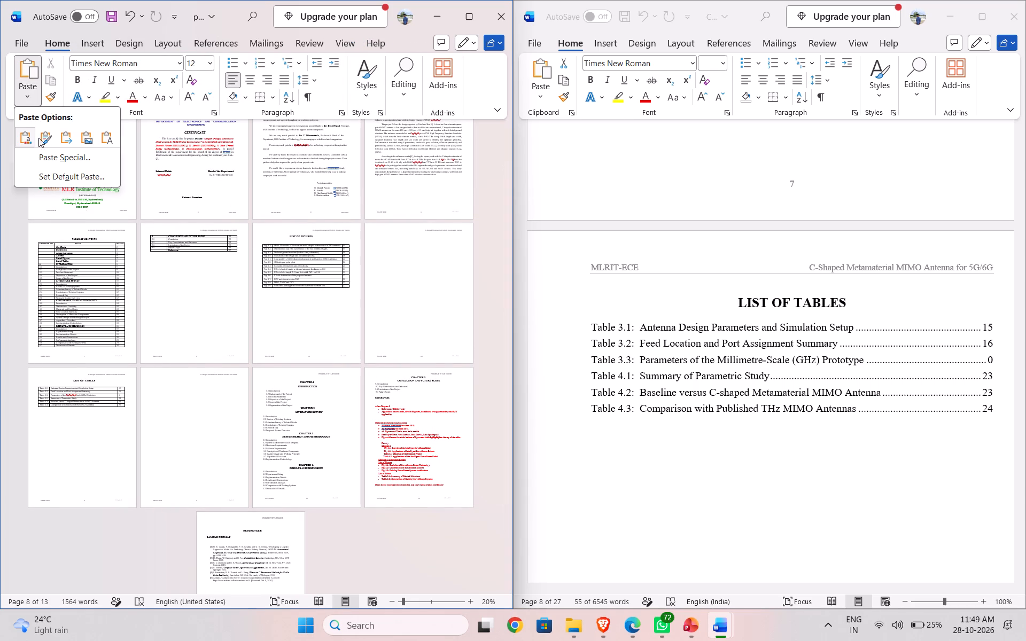
{"action": "left_click", "coordinate": [385, 258]}
{"action": "left_click", "coordinate": [394, 270]}
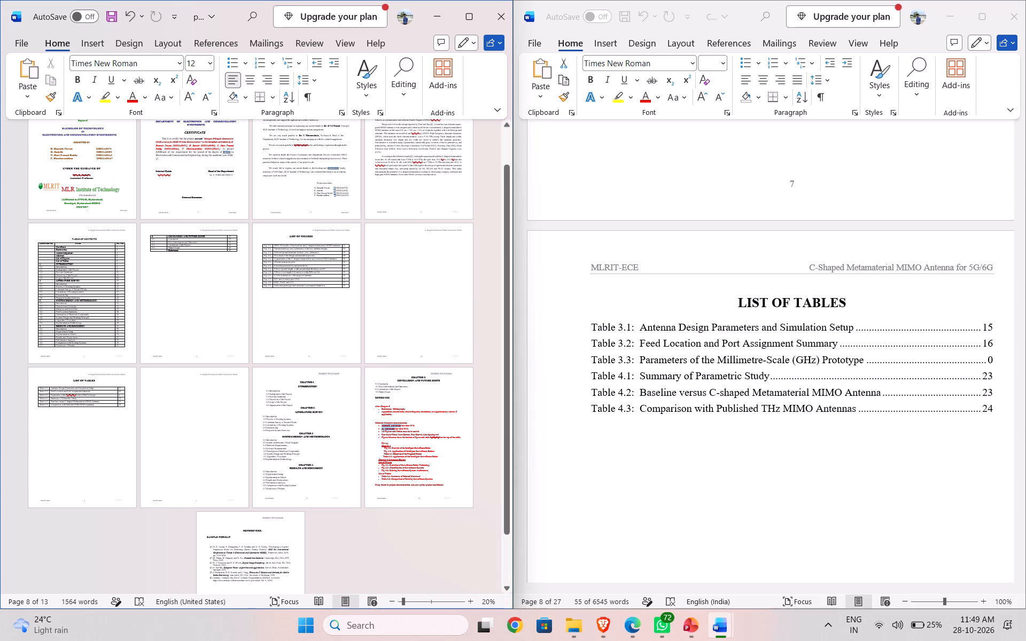
{"action": "key", "text": "Delete"}
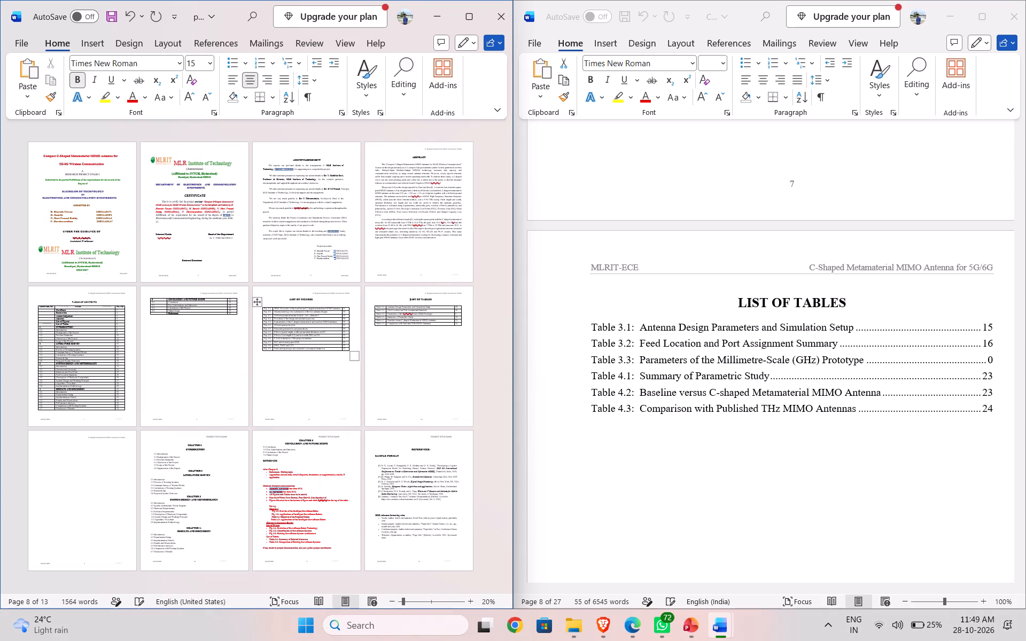
Delete the blank page between the List of Tables and the Chapter 1 page.
{"action": "left_click", "coordinate": [112, 503]}
{"action": "key", "text": "Delete"}
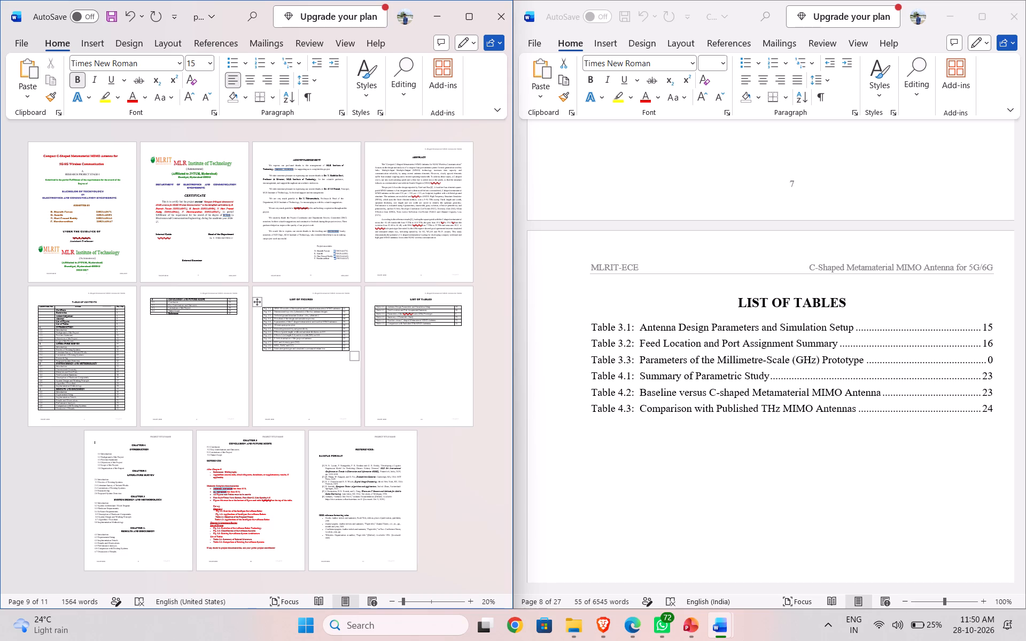
Copy the four body paragraphs of section 1.1 Introduction in Chapter 1 of the reference report.
{"action": "scroll", "coordinate": [329, 353], "scroll_direction": "up", "scroll_amount": 3, "text": "ctrl"}
{"action": "scroll", "coordinate": [300, 390], "scroll_direction": "down", "scroll_amount": 2}
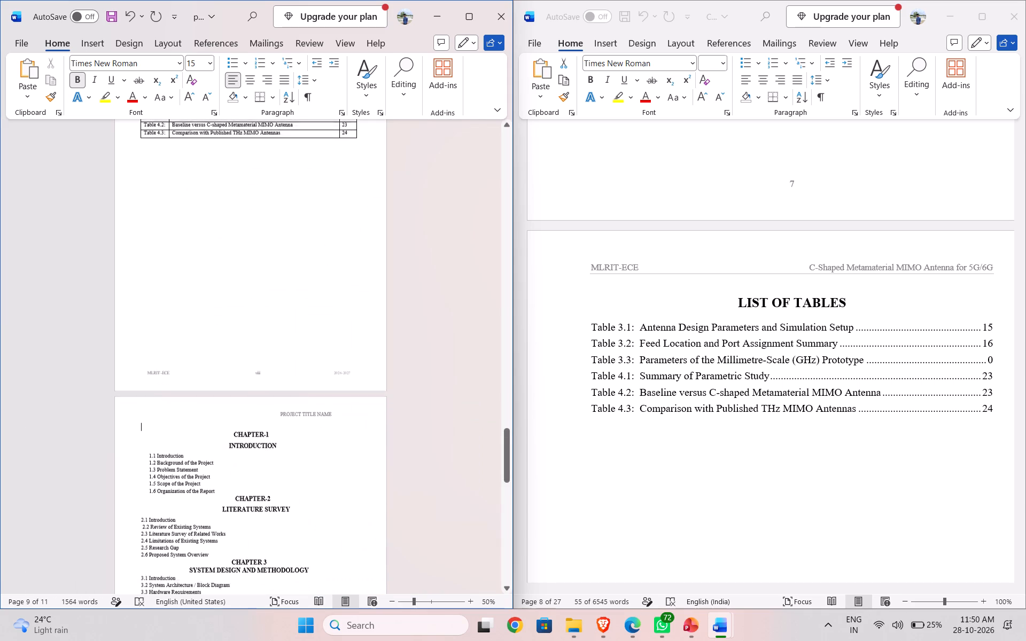
{"action": "scroll", "coordinate": [300, 390], "scroll_direction": "down", "scroll_amount": 4}
{"action": "scroll", "coordinate": [299, 390], "scroll_direction": "up", "scroll_amount": 4, "text": "ctrl"}
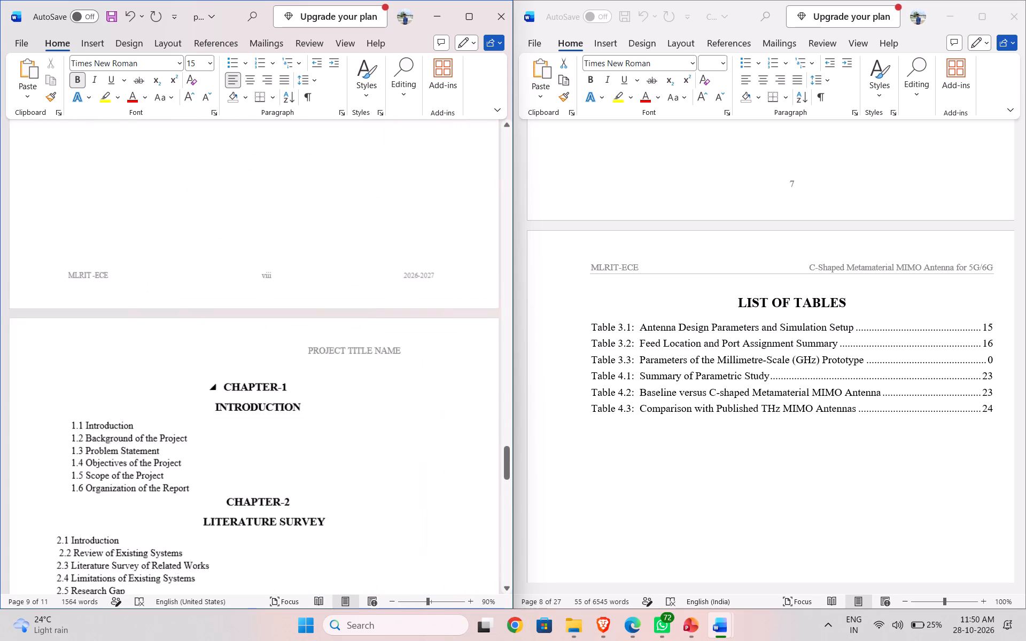
{"action": "scroll", "coordinate": [299, 390], "scroll_direction": "up", "scroll_amount": 2, "text": "ctrl"}
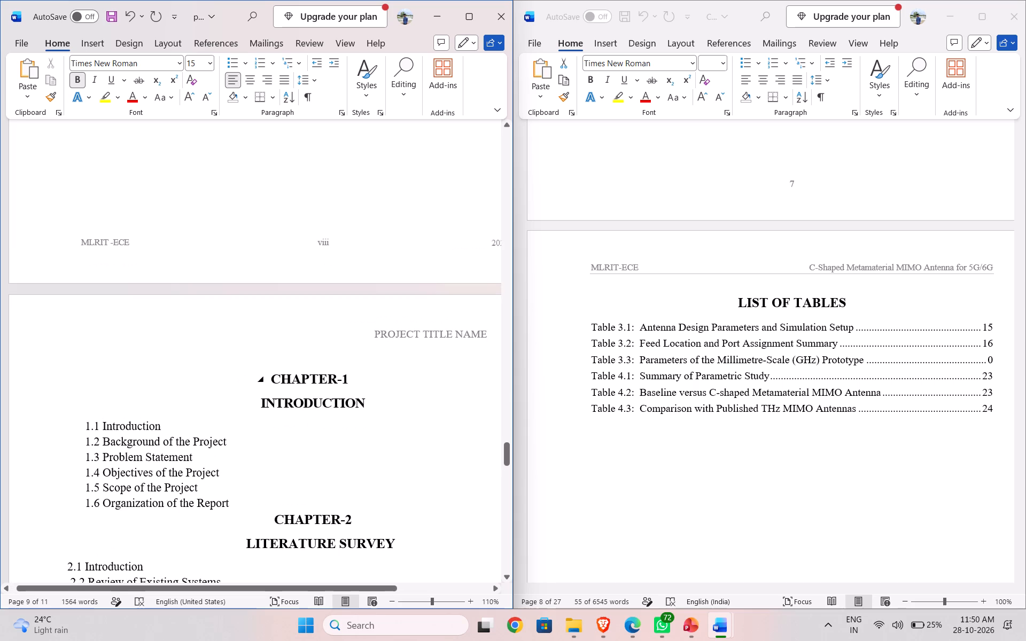
{"action": "scroll", "coordinate": [307, 386], "scroll_direction": "down", "scroll_amount": 5}
{"action": "scroll", "coordinate": [824, 379], "scroll_direction": "down", "scroll_amount": 13}
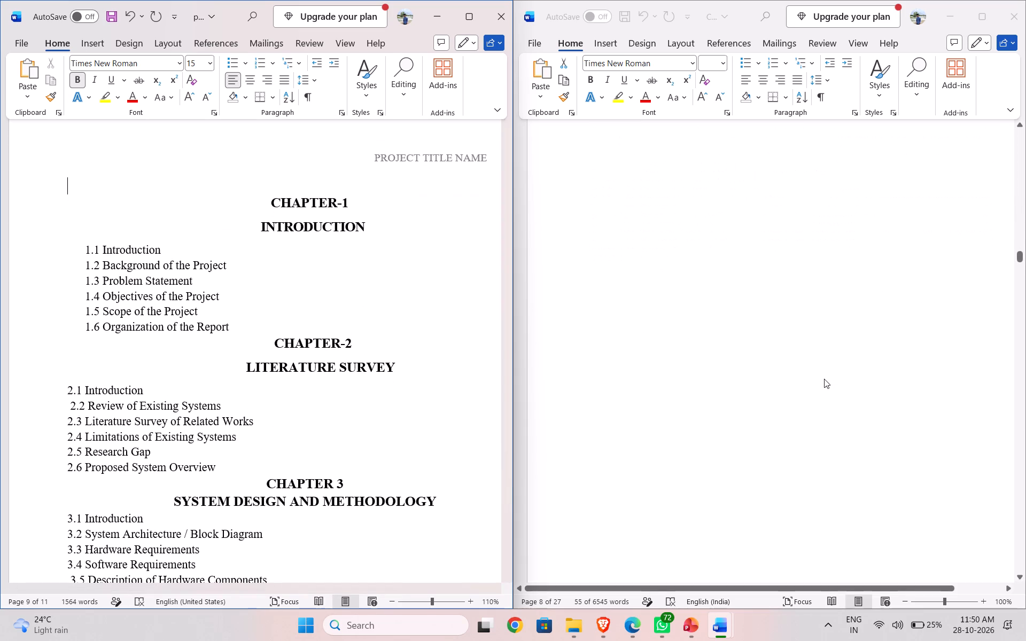
{"action": "scroll", "coordinate": [824, 379], "scroll_direction": "down", "scroll_amount": 12}
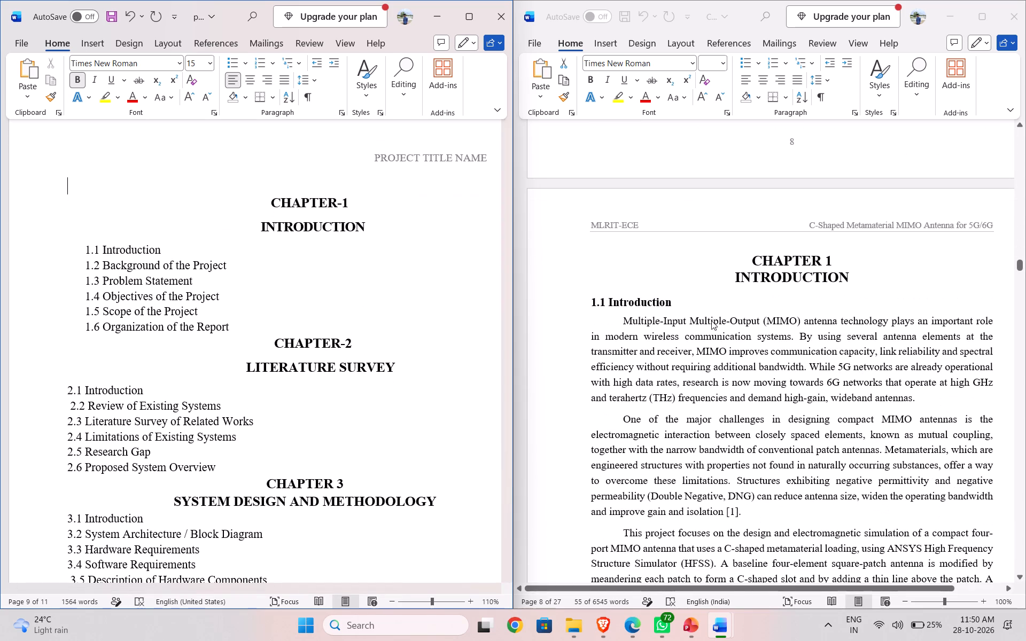
{"action": "left_click_drag", "start_coordinate": [615, 322], "coordinate": [688, 475]}
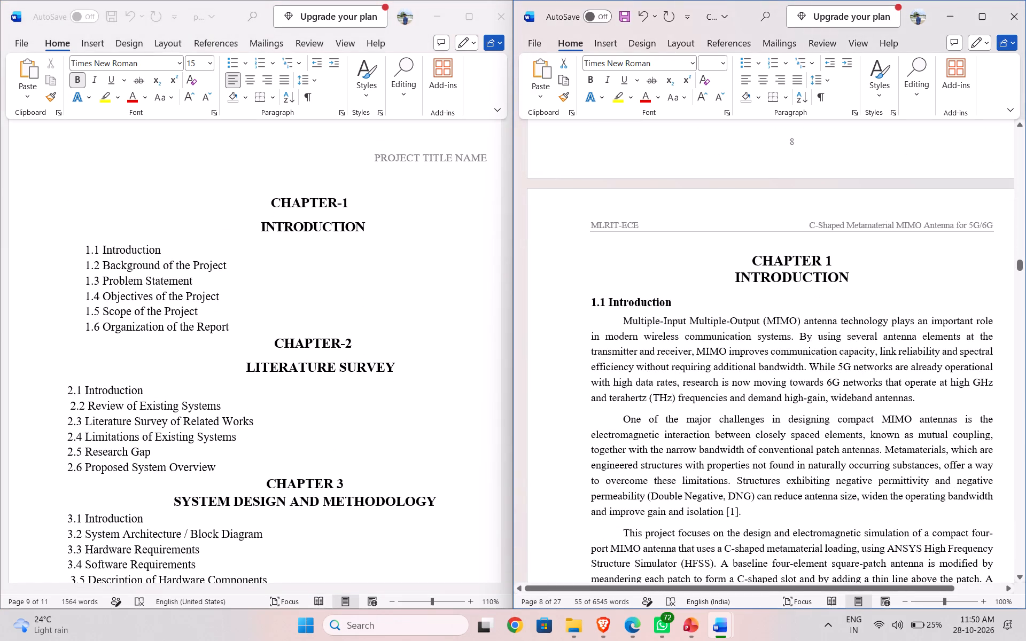
{"action": "left_click", "coordinate": [625, 317]}
{"action": "left_click_drag", "start_coordinate": [623, 317], "coordinate": [742, 587]}
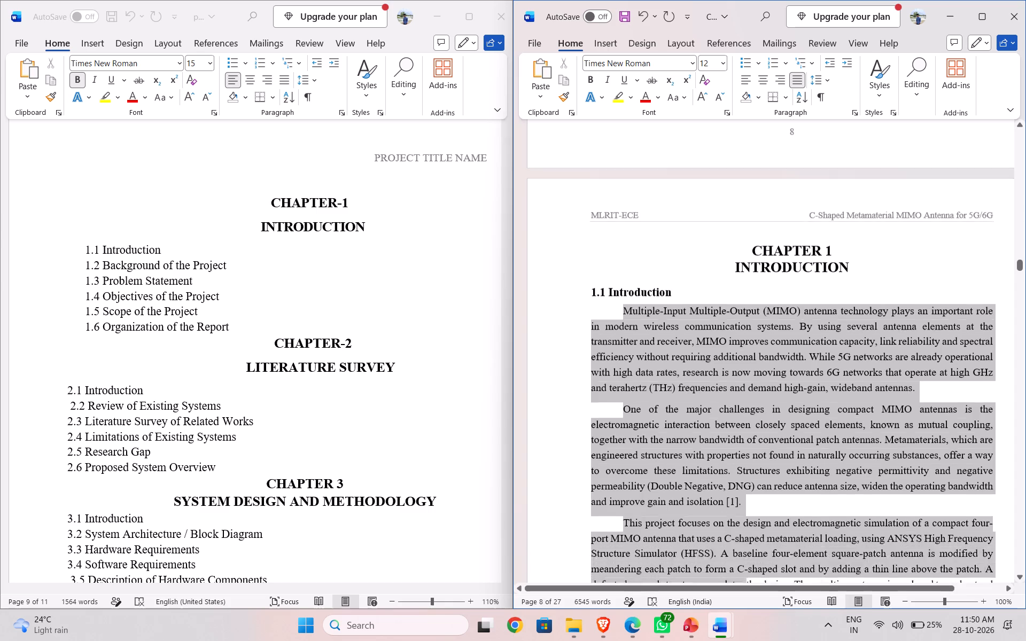
{"action": "left_click_drag", "start_coordinate": [742, 587], "coordinate": [701, 372]}
{"action": "key", "text": "ctrl+c"}
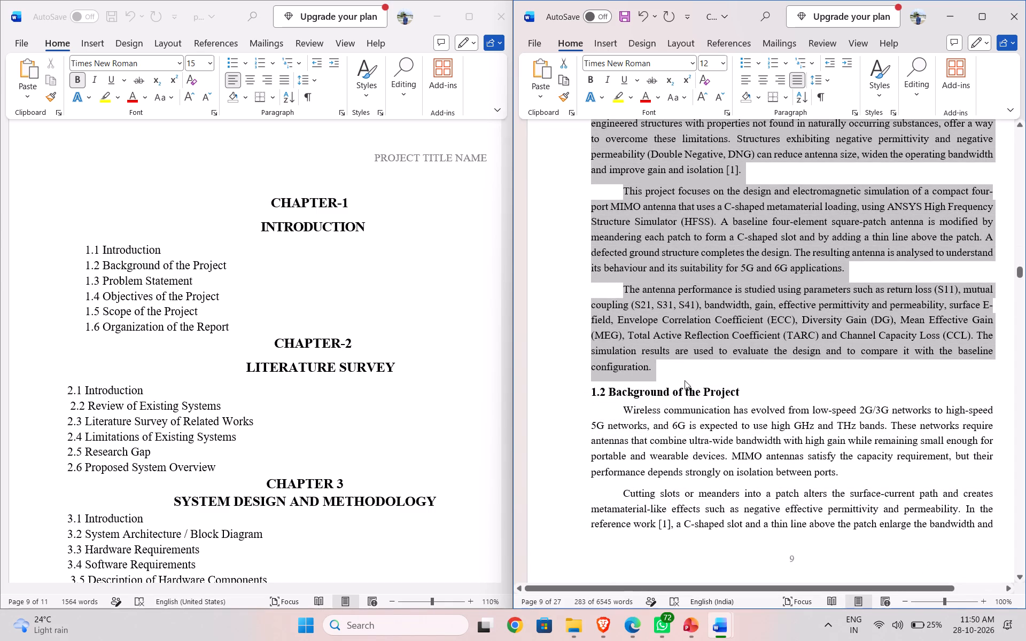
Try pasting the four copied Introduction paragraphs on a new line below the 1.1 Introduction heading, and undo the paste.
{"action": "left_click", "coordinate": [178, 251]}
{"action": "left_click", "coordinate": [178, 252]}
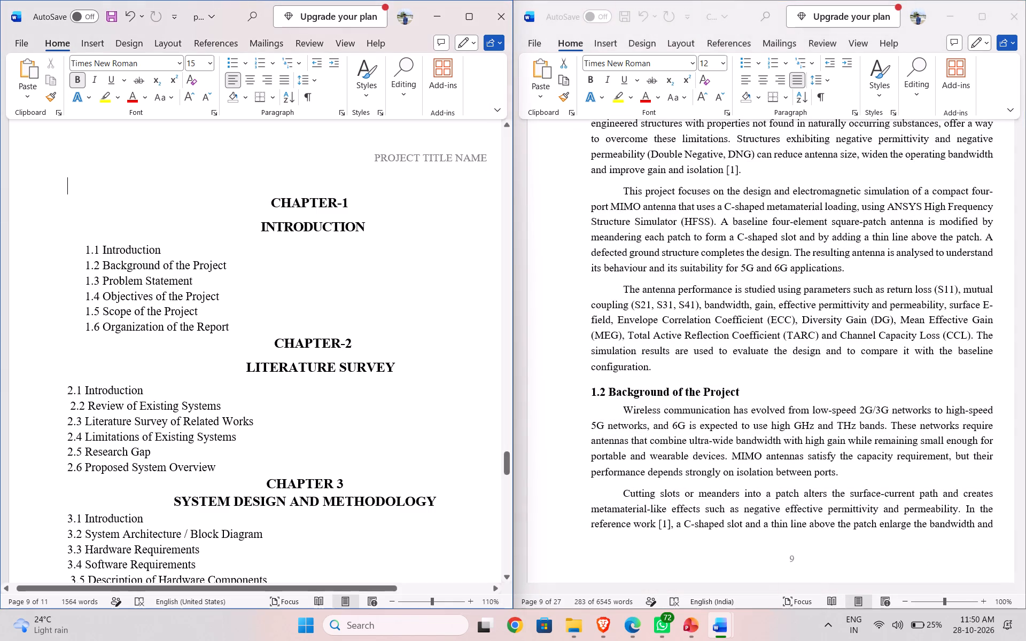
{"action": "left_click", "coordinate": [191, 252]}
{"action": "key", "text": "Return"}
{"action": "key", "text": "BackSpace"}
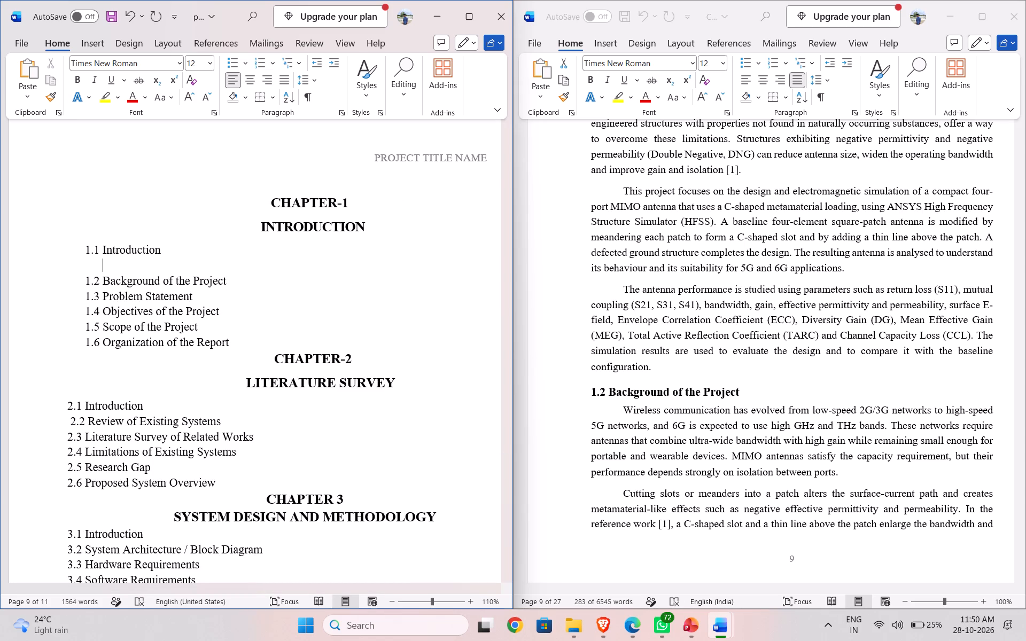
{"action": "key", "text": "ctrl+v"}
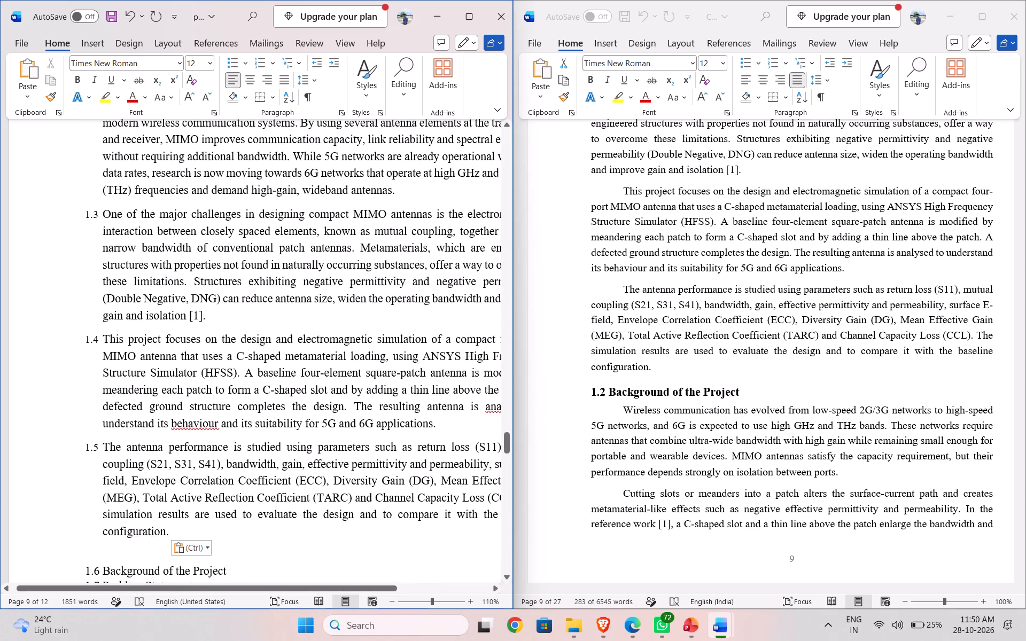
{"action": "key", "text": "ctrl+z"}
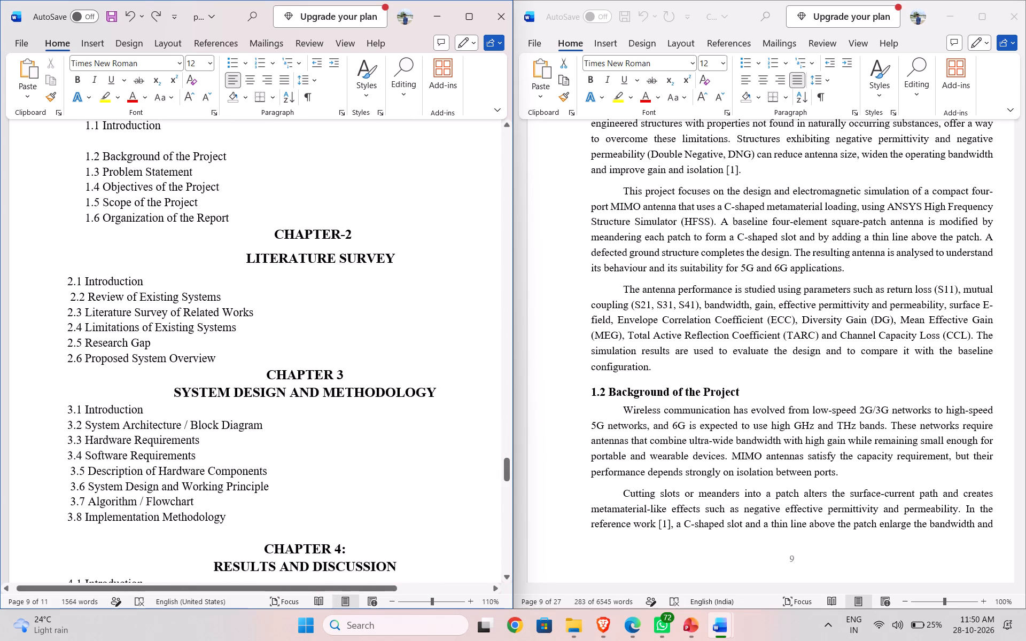
Add another unnumbered line below the 1.1 Introduction heading and paste the four copied Introduction paragraphs above 1.2 Background of the Project.
{"action": "key", "text": "Left"}
{"action": "key", "text": "Right"}
{"action": "key", "text": "BackSpace"}
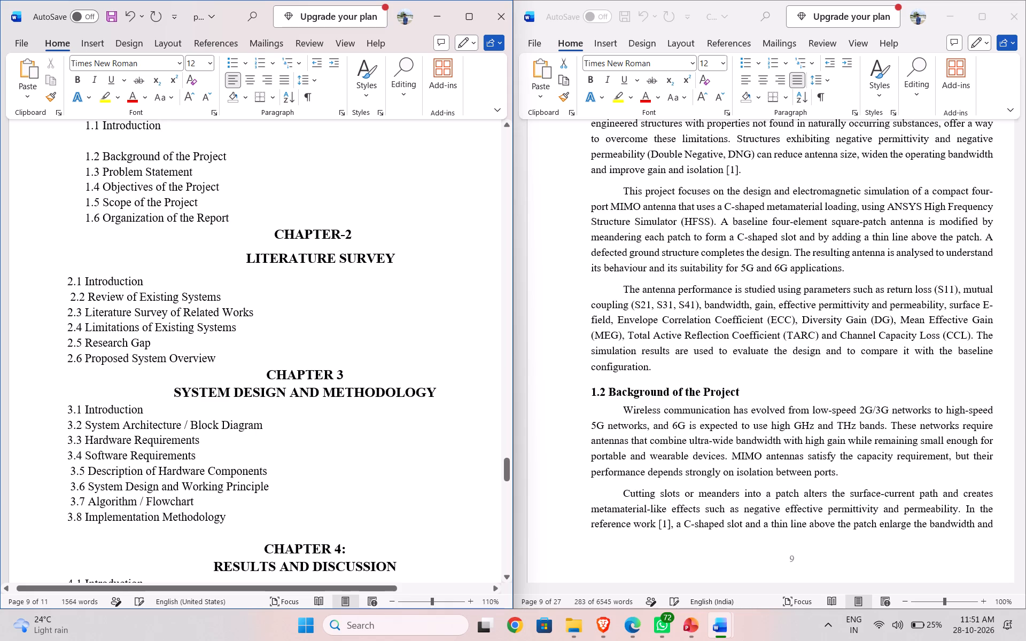
{"action": "scroll", "coordinate": [665, 287], "scroll_direction": "up", "scroll_amount": 3}
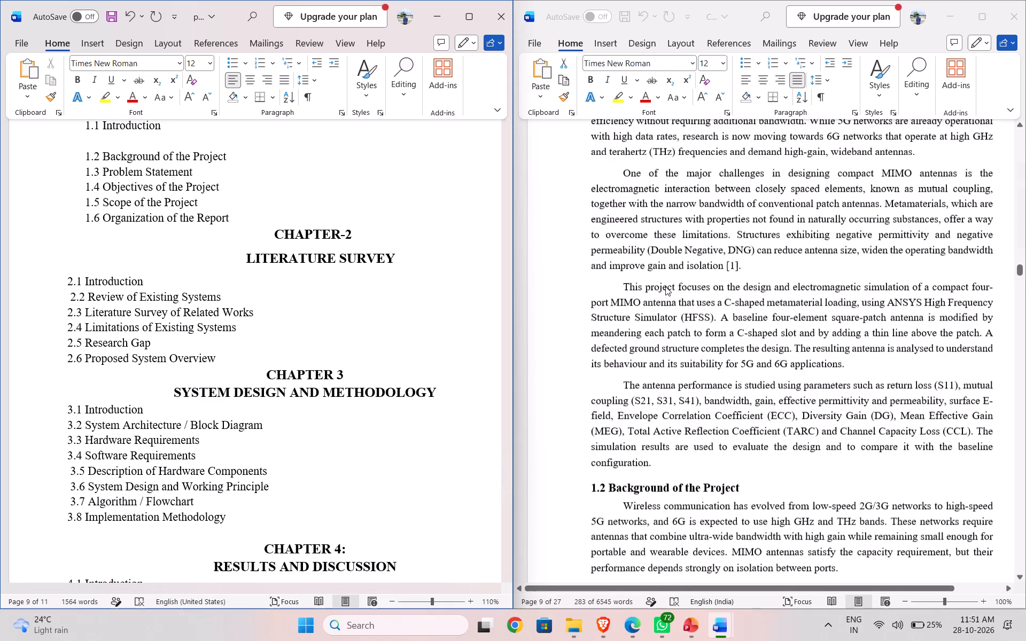
{"action": "scroll", "coordinate": [665, 286], "scroll_direction": "up", "scroll_amount": 7}
{"action": "scroll", "coordinate": [286, 304], "scroll_direction": "up", "scroll_amount": 3}
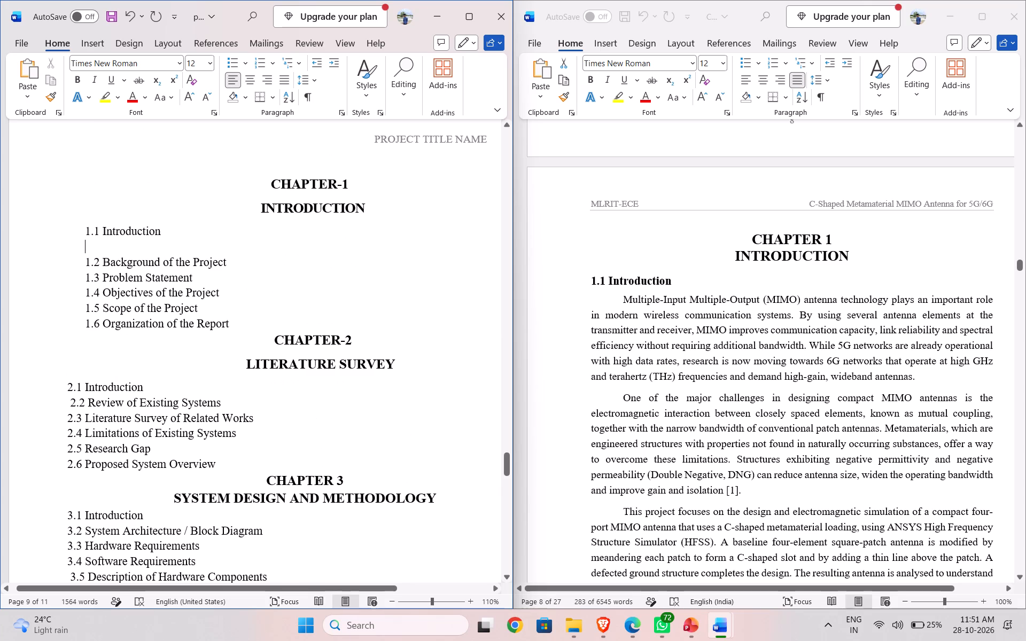
{"action": "left_click", "coordinate": [197, 234]}
{"action": "key", "text": "Return"}
{"action": "key", "text": "BackSpace"}
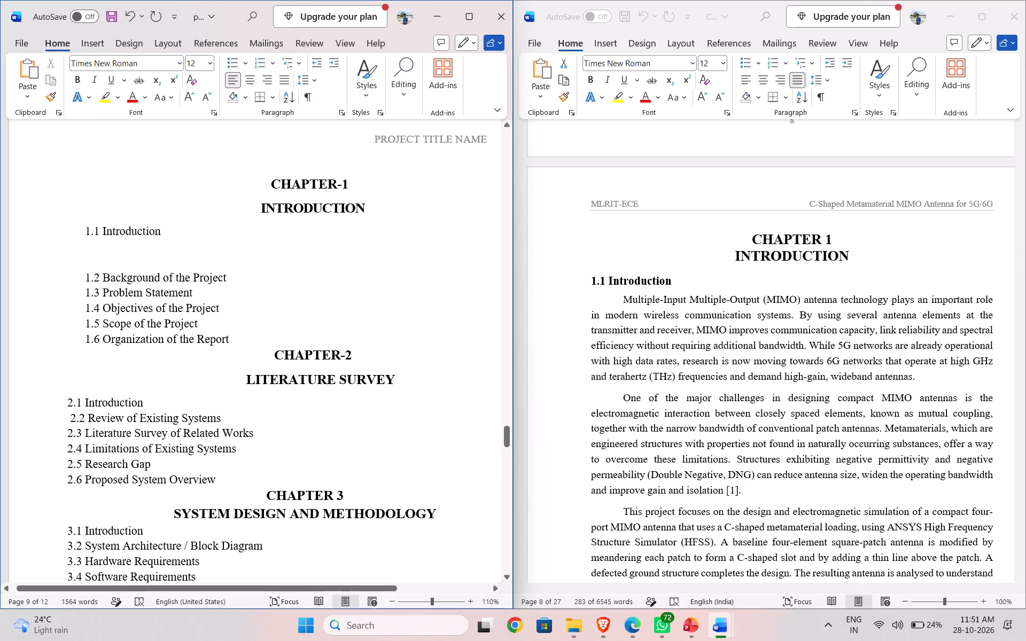
{"action": "key", "text": "Down"}
{"action": "key", "text": "Right"}
{"action": "key", "text": "Right"}
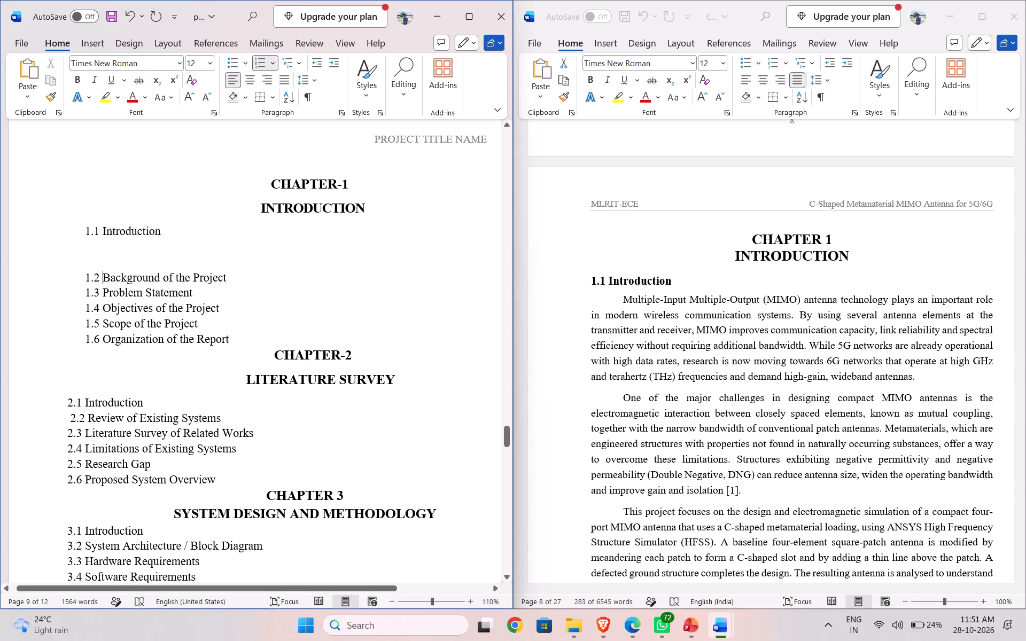
{"action": "key", "text": "Up"}
{"action": "key", "text": "ctrl+v"}
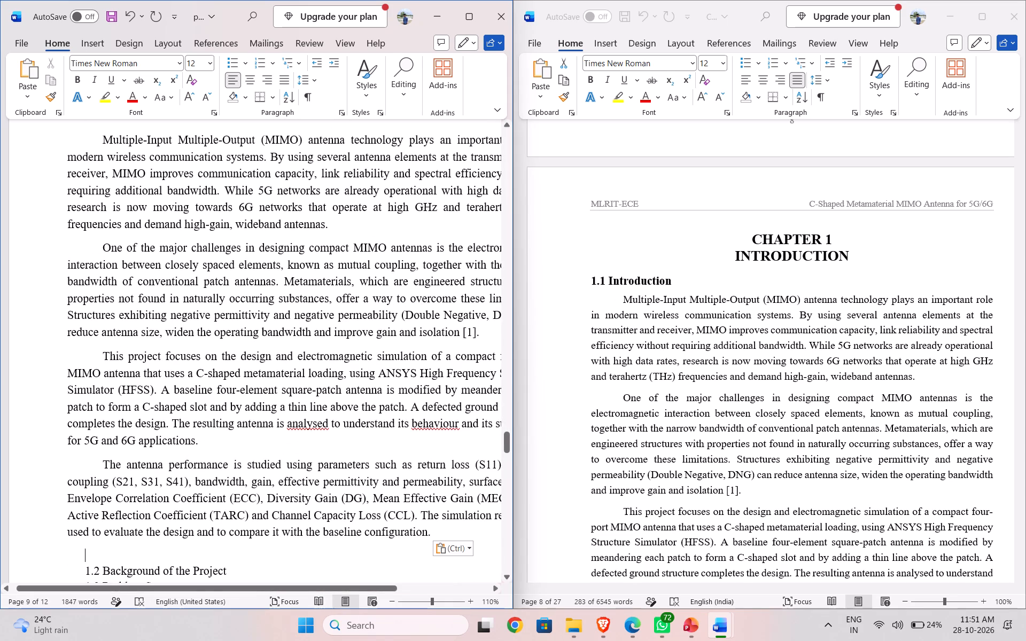
Make the 1.1 Introduction heading bold.
{"action": "scroll", "coordinate": [209, 264], "scroll_direction": "up", "scroll_amount": 4}
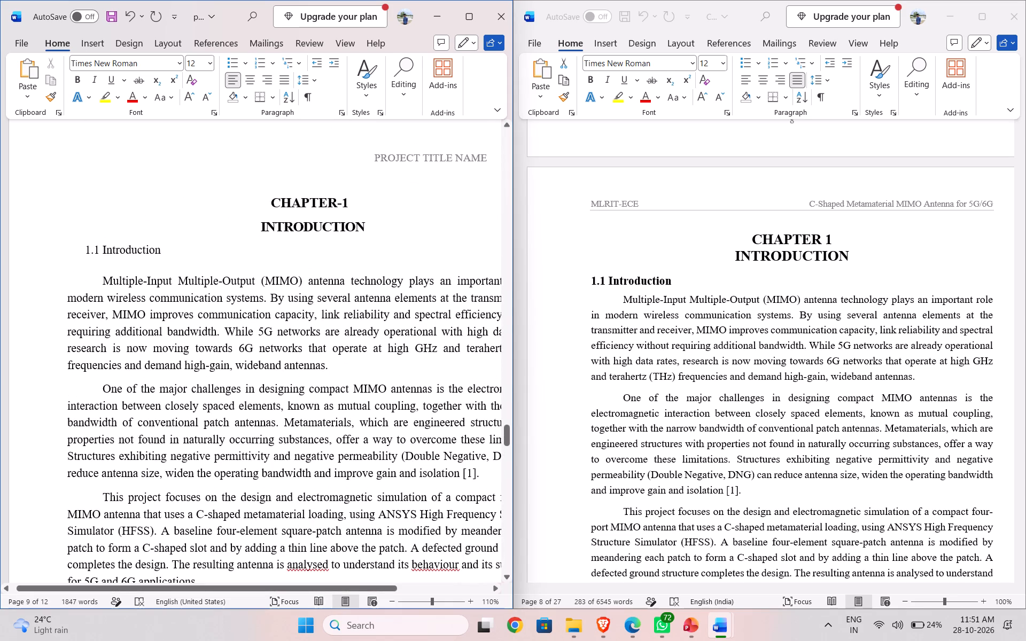
{"action": "left_click_drag", "start_coordinate": [171, 247], "coordinate": [72, 249]}
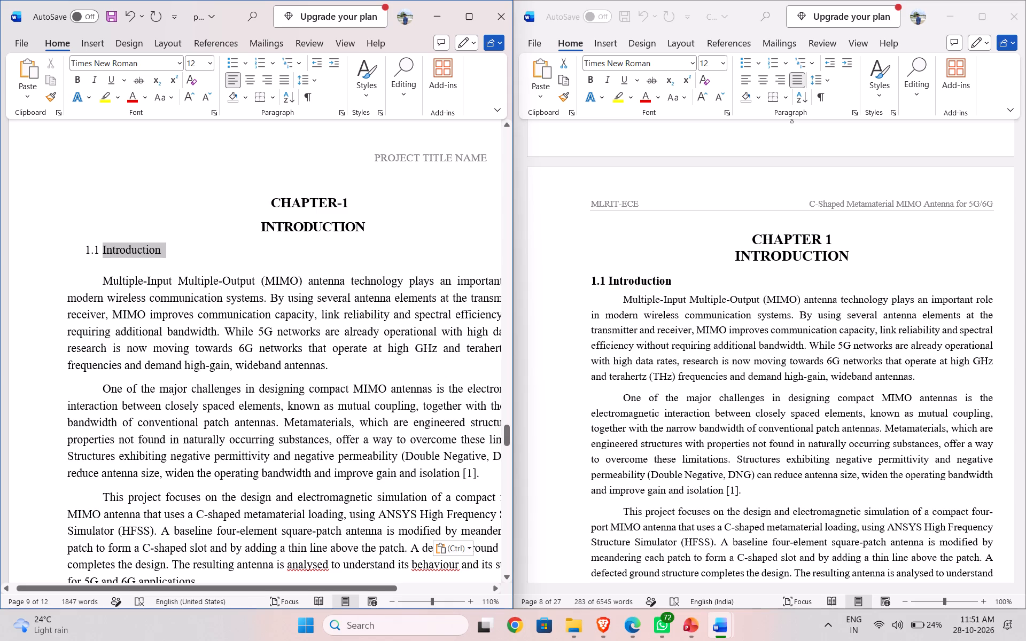
{"action": "left_click_drag", "start_coordinate": [72, 249], "coordinate": [58, 248]}
{"action": "left_click", "coordinate": [71, 225]}
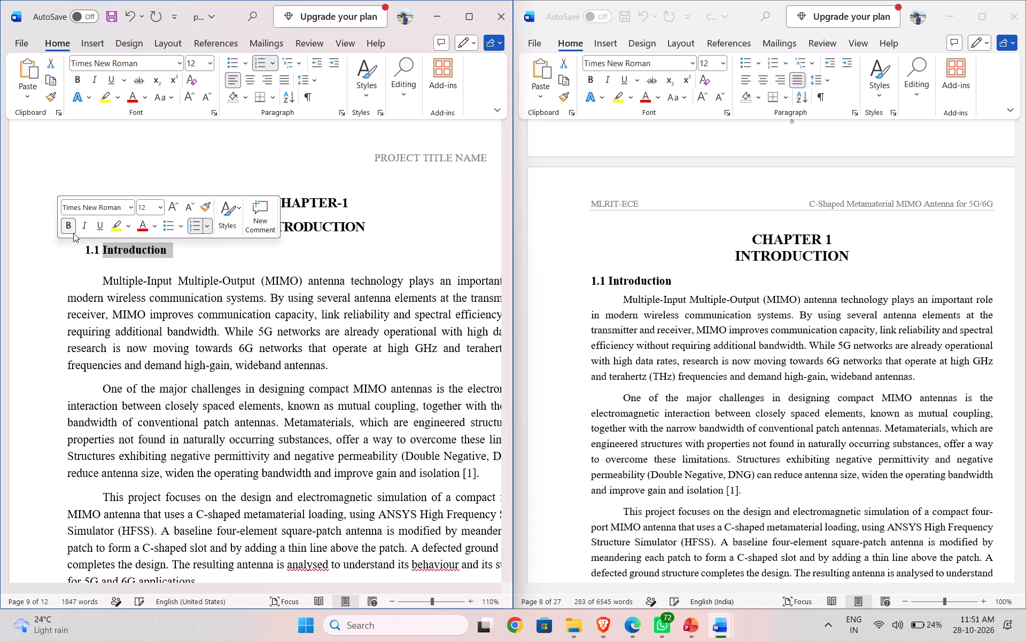
Remove the empty line between the 1.1 Introduction heading and its first paragraph.
{"action": "left_click", "coordinate": [200, 263]}
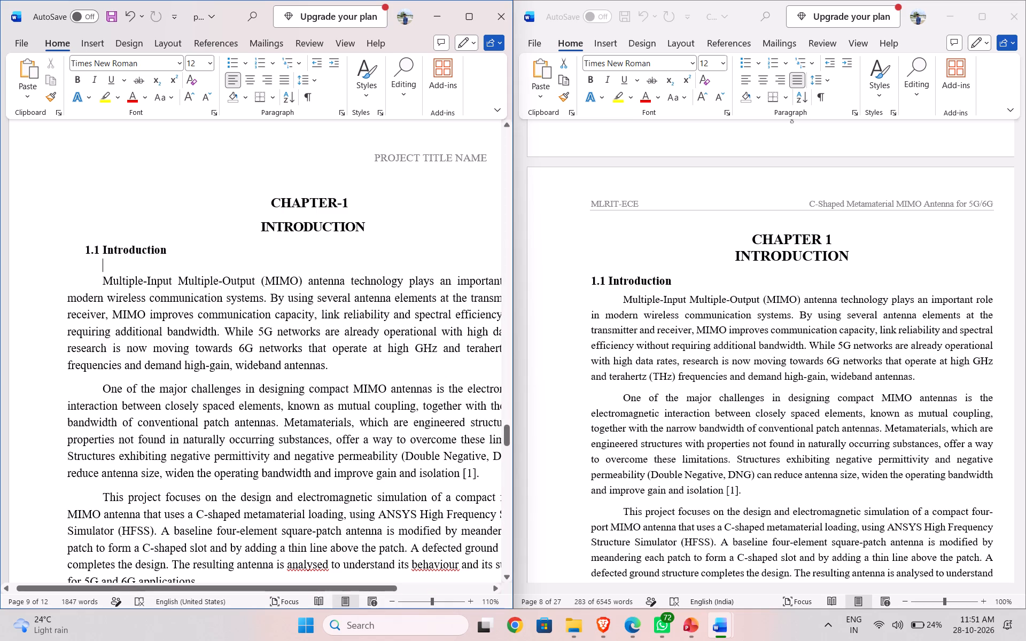
{"action": "key", "text": "BackSpace"}
{"action": "key", "text": "BackSpace"}
{"action": "key", "text": "BackSpace"}
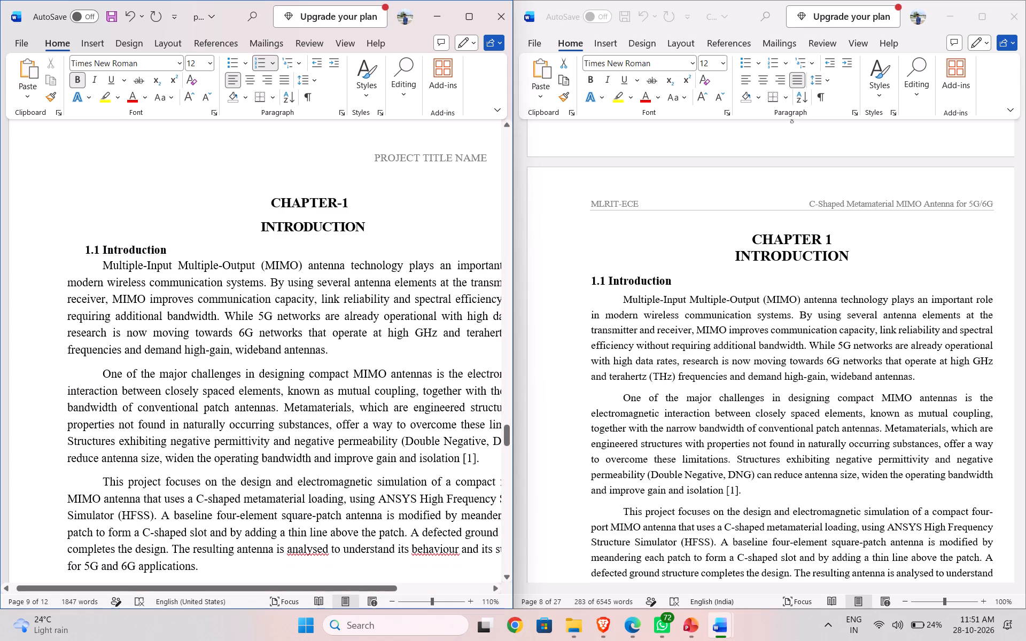
Make the Chapter 1 headings from 1.2 Background of the Project to 1.6 Organization of the Report bold.
{"action": "scroll", "coordinate": [290, 282], "scroll_direction": "down", "scroll_amount": 12}
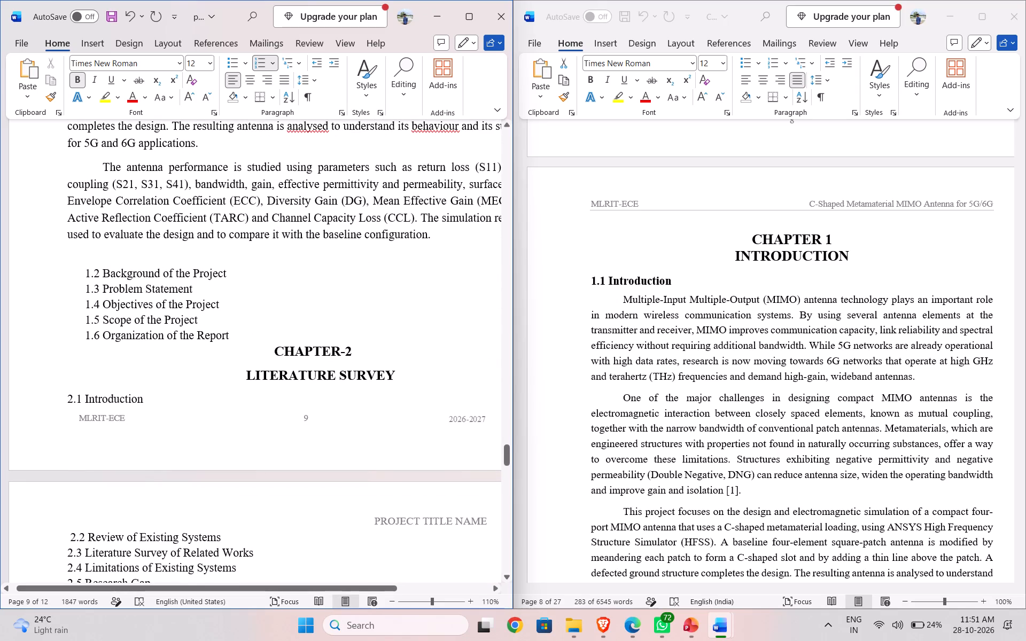
{"action": "left_click_drag", "start_coordinate": [230, 333], "coordinate": [76, 263]}
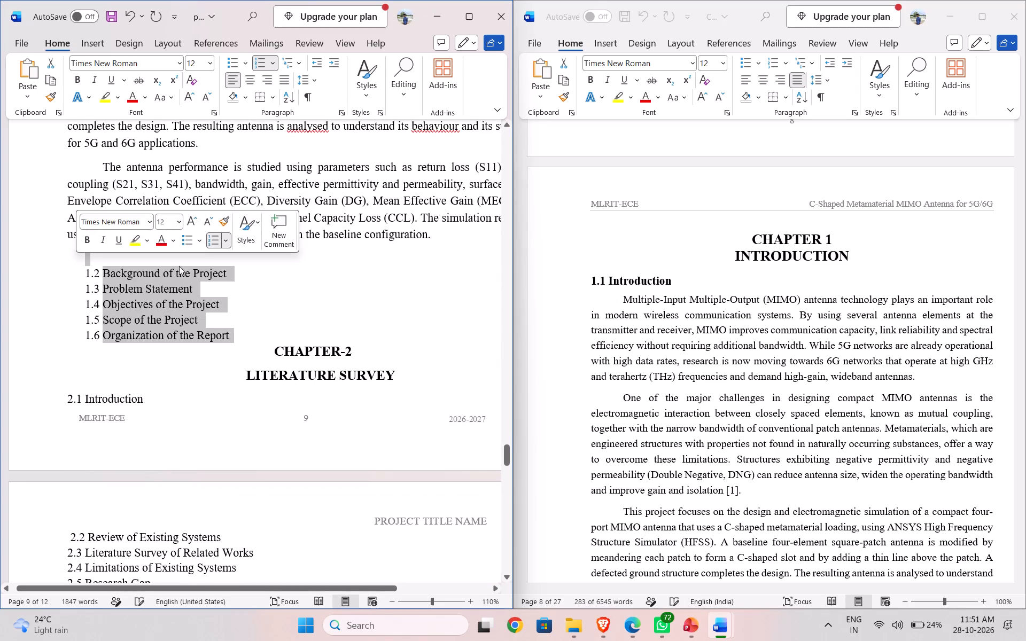
{"action": "left_click", "coordinate": [71, 83]}
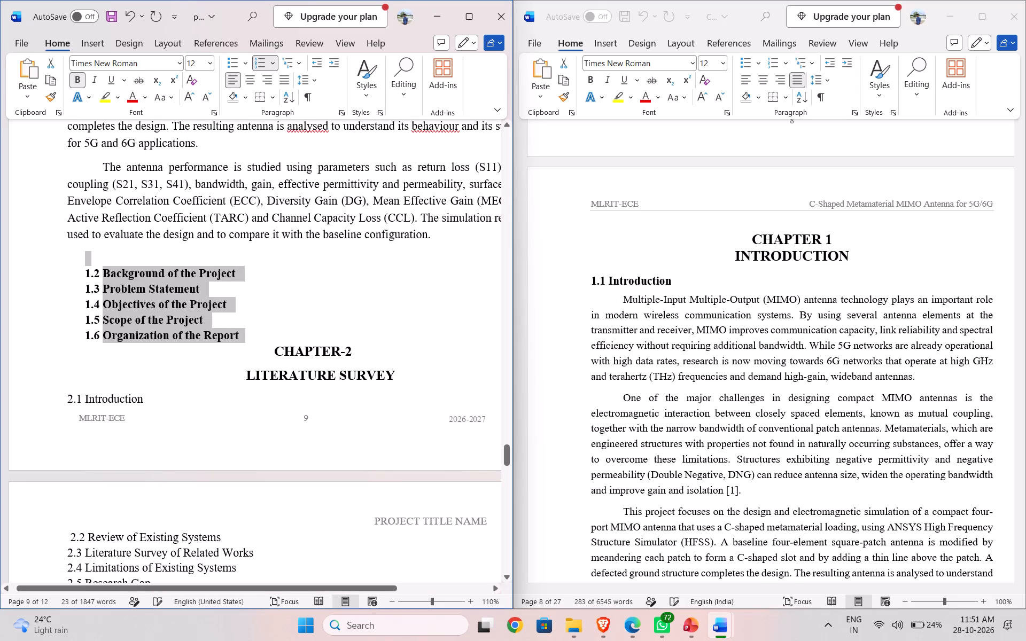
{"action": "left_click", "coordinate": [262, 289]}
Delete the empty line between the last Introduction paragraph and the 1.2 Background of the Project heading.
{"action": "left_click", "coordinate": [105, 246]}
{"action": "left_click", "coordinate": [108, 253]}
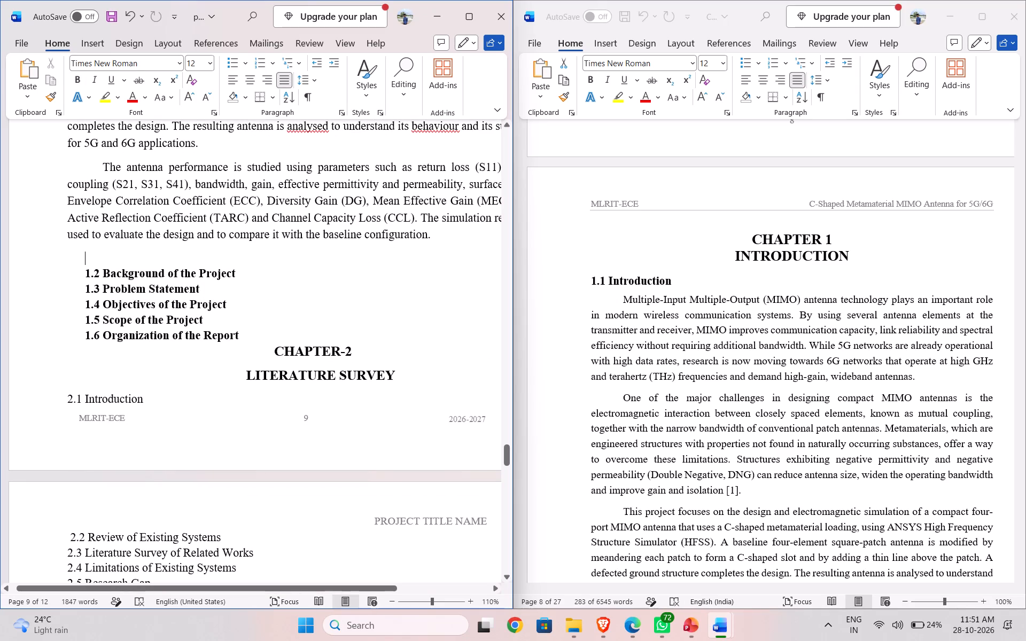
{"action": "scroll", "coordinate": [698, 268], "scroll_direction": "down", "scroll_amount": 16}
{"action": "scroll", "coordinate": [698, 268], "scroll_direction": "up", "scroll_amount": 1}
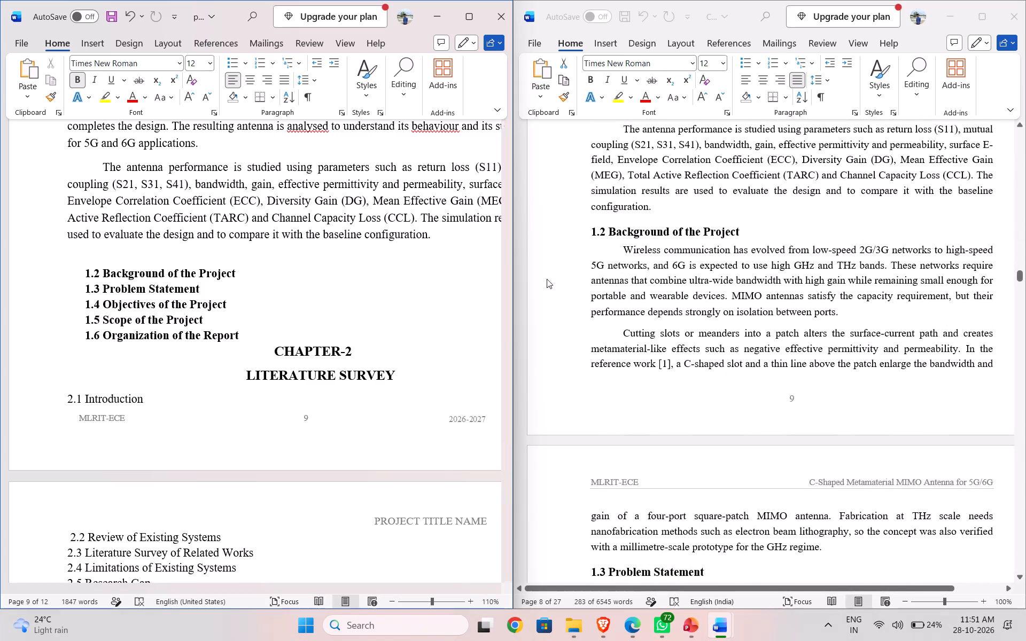
{"action": "key", "text": "BackSpace"}
{"action": "key", "text": "BackSpace"}
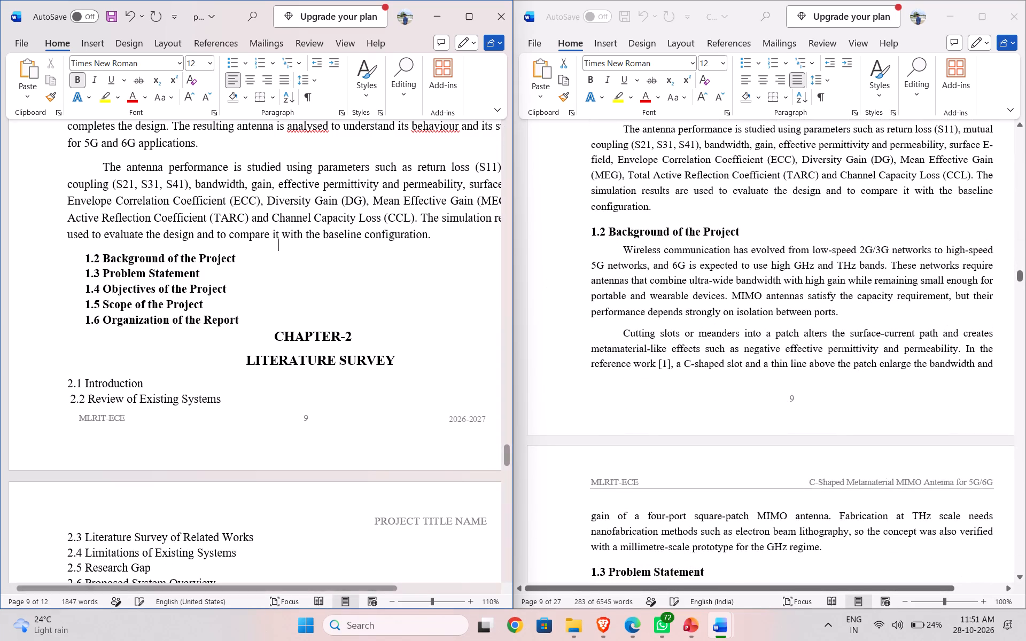
Add unnumbered, non-bold space below the 1.2 Background of the Project heading and paste the copied paragraphs there.
{"action": "left_click", "coordinate": [246, 257]}
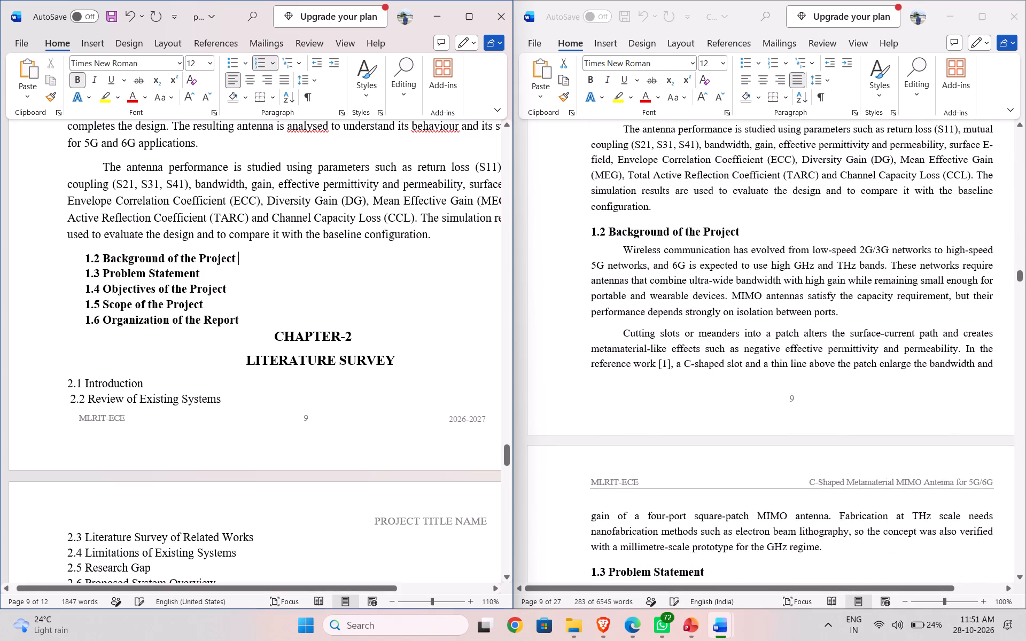
{"action": "key", "text": "Return"}
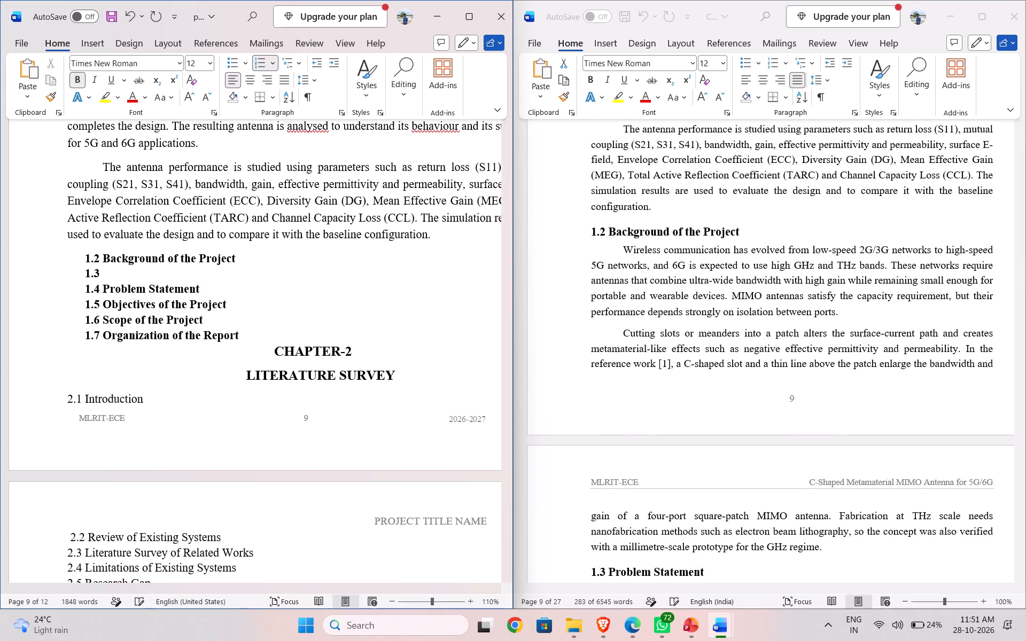
{"action": "key", "text": "BackSpace"}
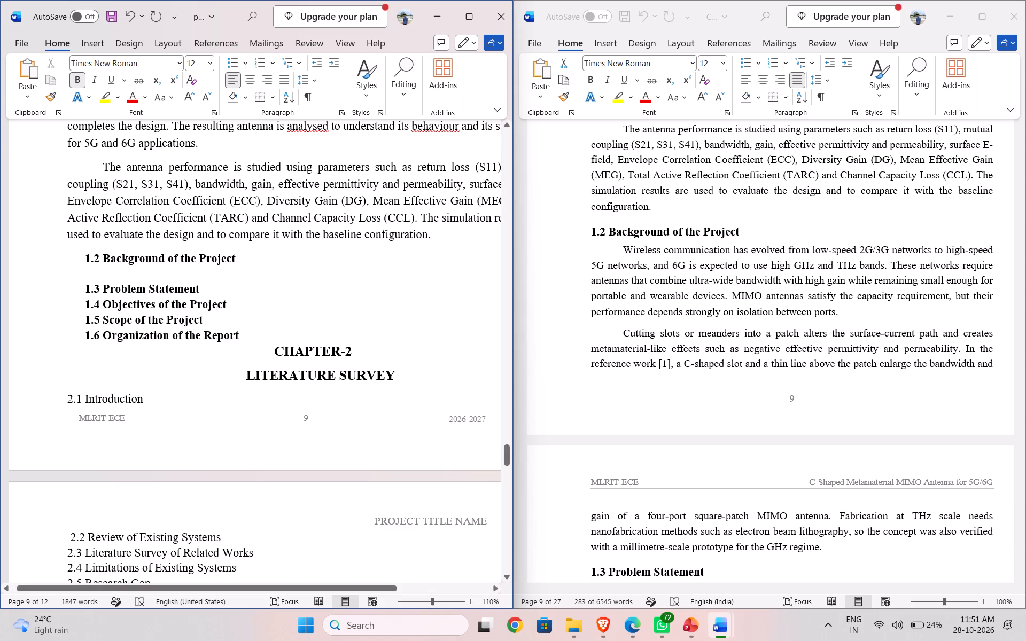
{"action": "key", "text": "Return"}
{"action": "key", "text": "BackSpace"}
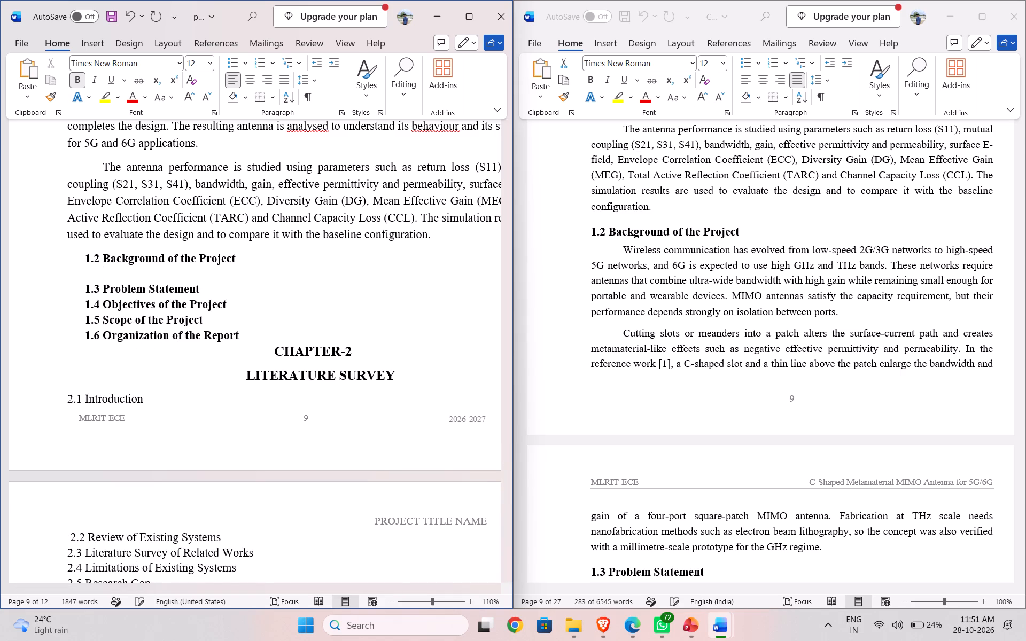
{"action": "key", "text": "Return"}
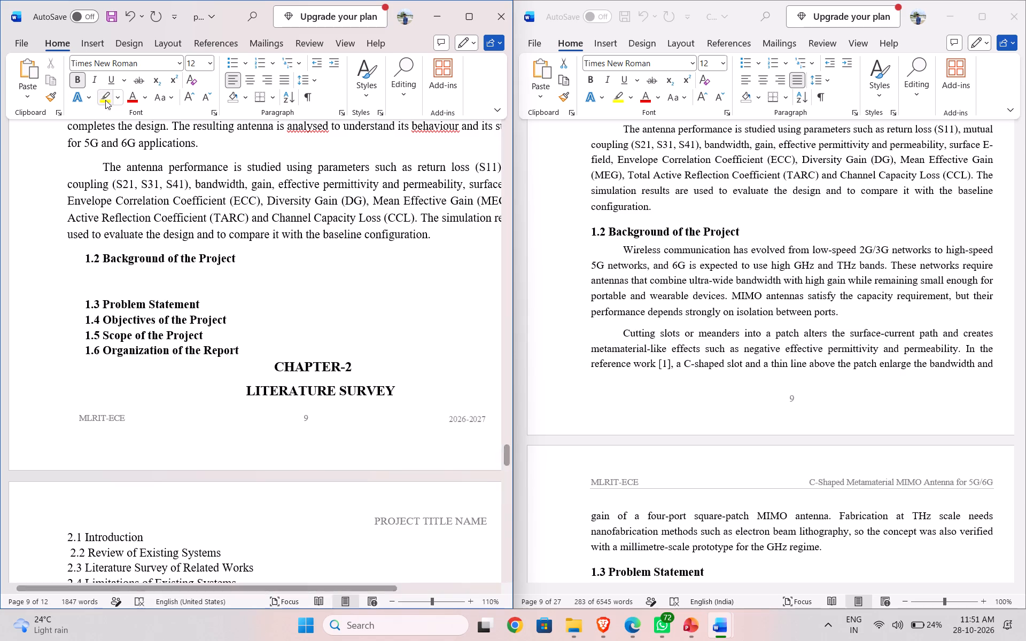
{"action": "left_click", "coordinate": [82, 81]}
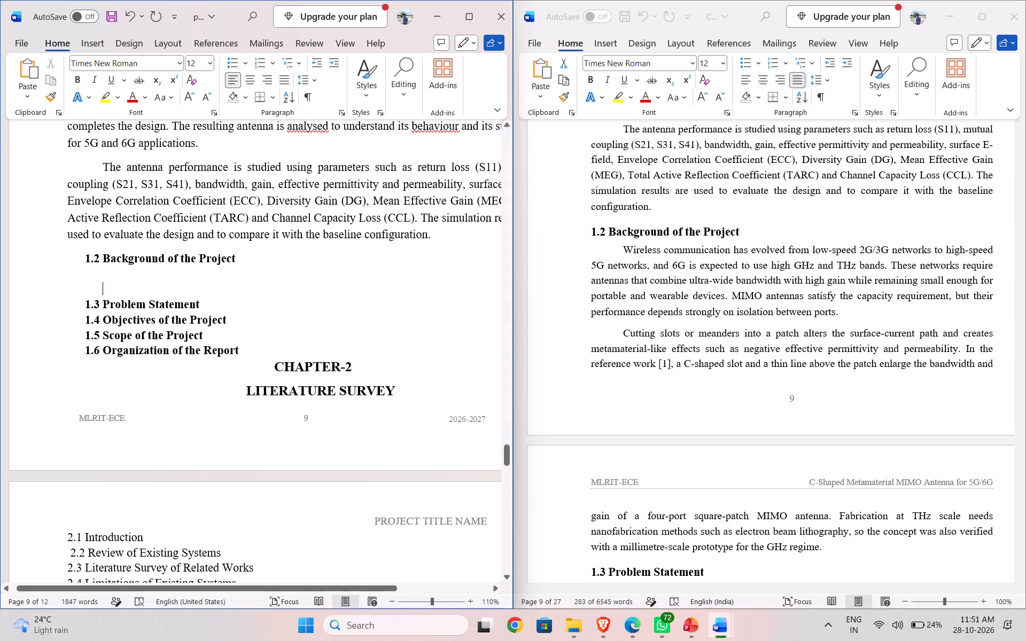
{"action": "key", "text": "ctrl+v"}
{"action": "scroll", "coordinate": [121, 234], "scroll_direction": "up", "scroll_amount": 10}
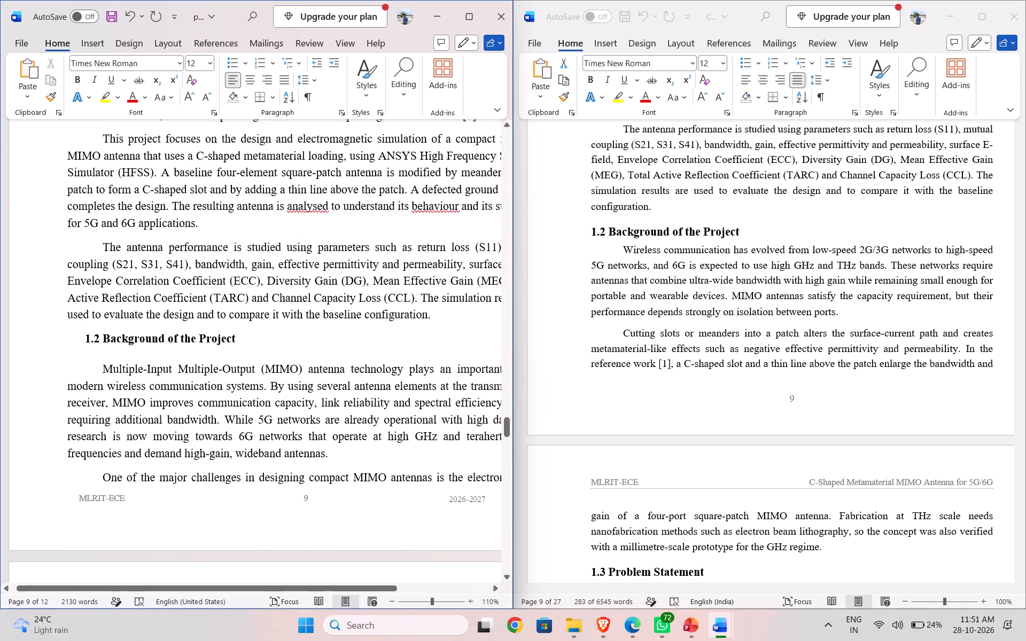
Remove the empty line between the 1.2 Background of the Project heading and the text pasted below it.
{"action": "left_click", "coordinate": [110, 357]}
{"action": "key", "text": "BackSpace"}
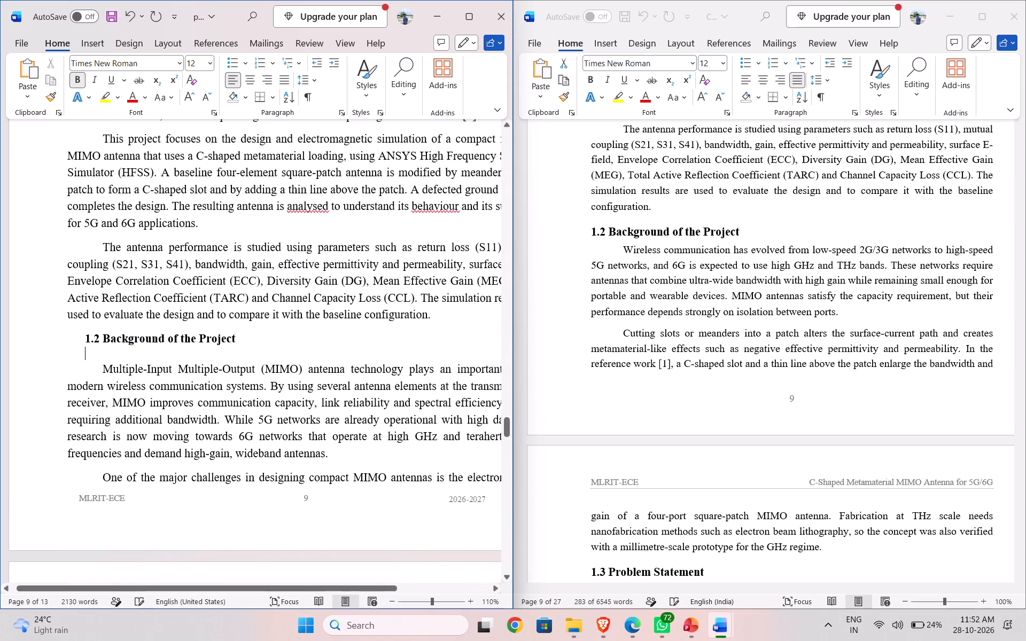
{"action": "key", "text": "BackSpace"}
{"action": "key", "text": "BackSpace"}
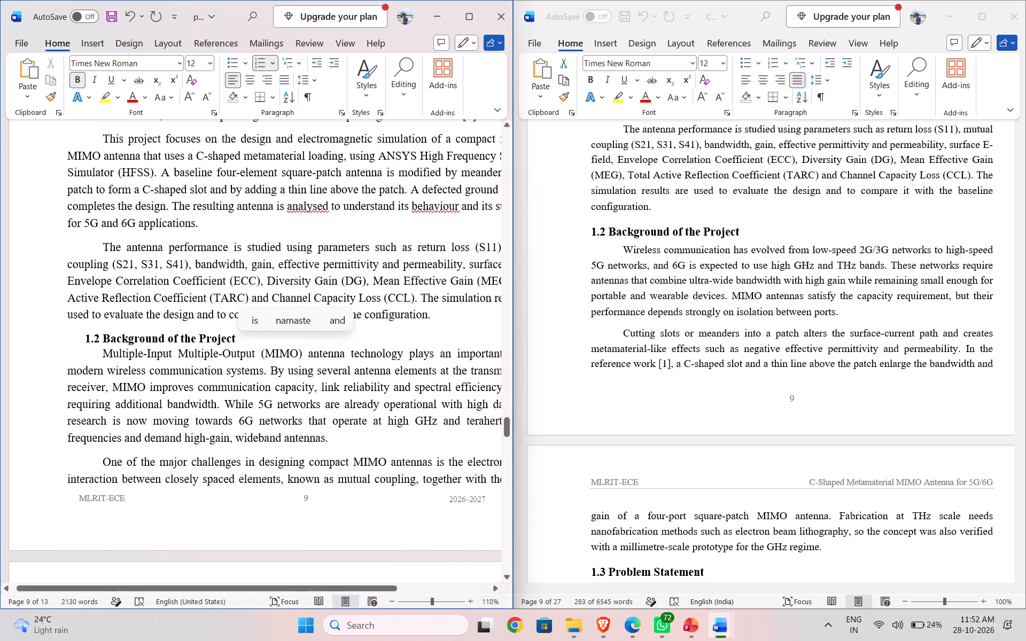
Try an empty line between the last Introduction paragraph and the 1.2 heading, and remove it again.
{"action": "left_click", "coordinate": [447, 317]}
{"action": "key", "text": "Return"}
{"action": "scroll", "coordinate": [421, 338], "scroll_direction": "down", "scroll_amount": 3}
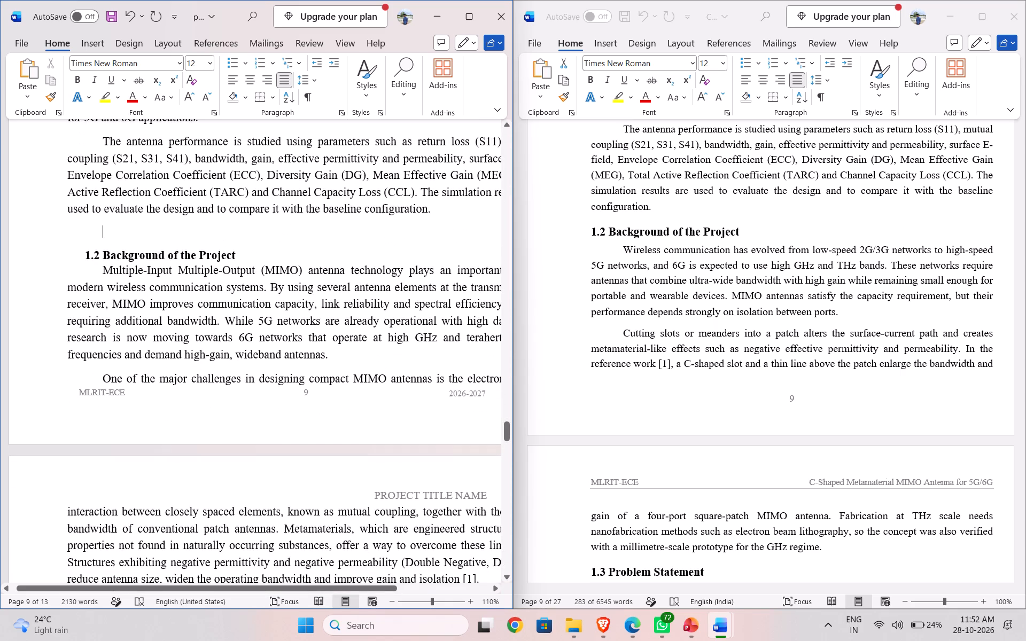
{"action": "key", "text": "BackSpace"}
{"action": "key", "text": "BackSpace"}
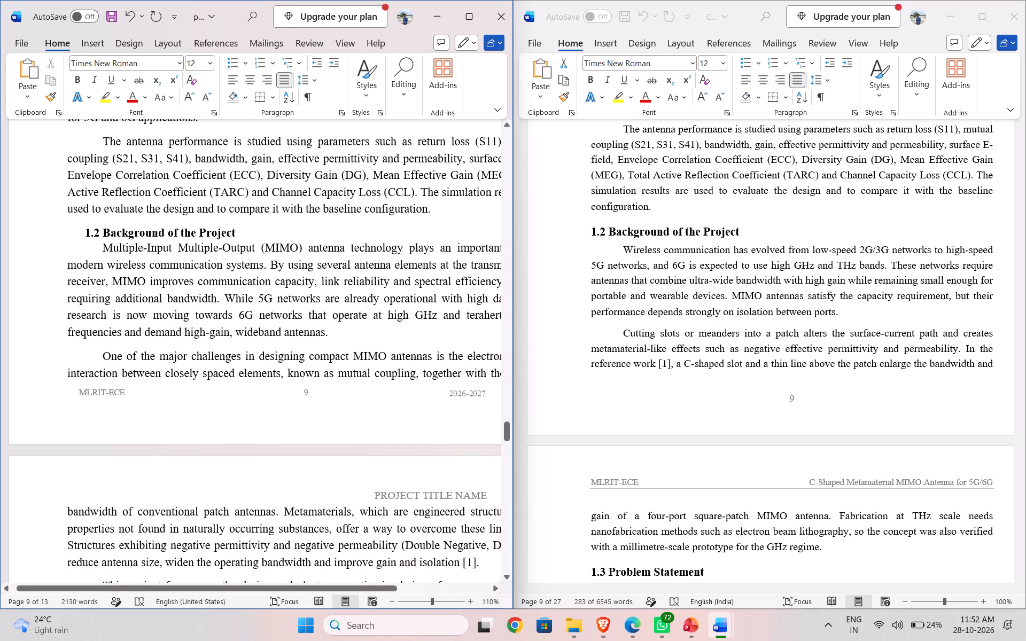
Compare the font sizes of the 1.2 Background of the Project heading and the body text above it in both reports.
{"action": "left_click", "coordinate": [625, 220]}
{"action": "left_click", "coordinate": [623, 220]}
{"action": "left_click", "coordinate": [628, 218]}
{"action": "left_click", "coordinate": [620, 219]}
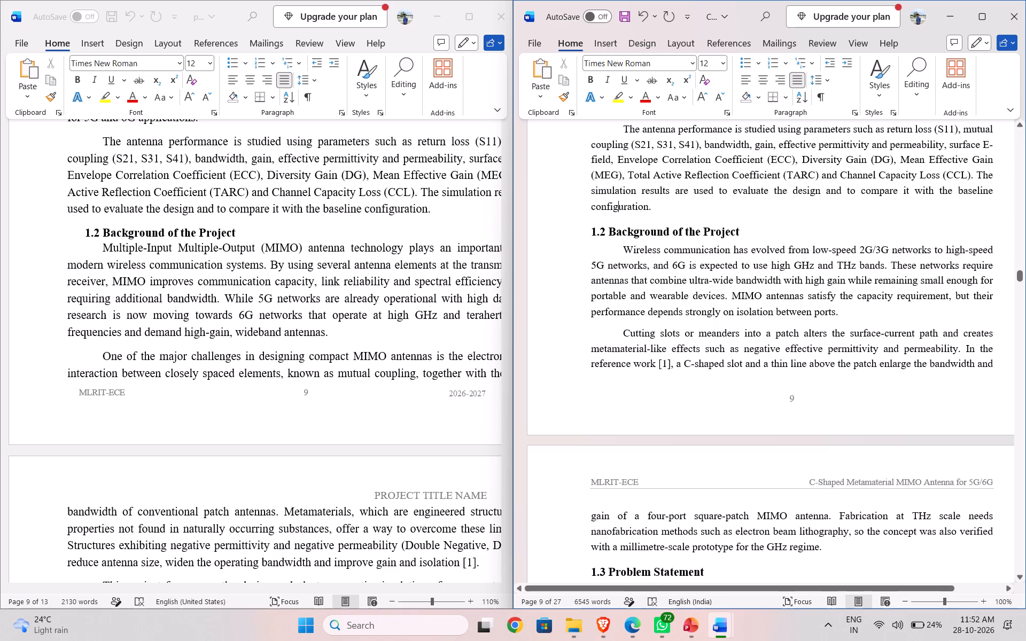
{"action": "left_click", "coordinate": [603, 224]}
{"action": "left_click", "coordinate": [238, 231]}
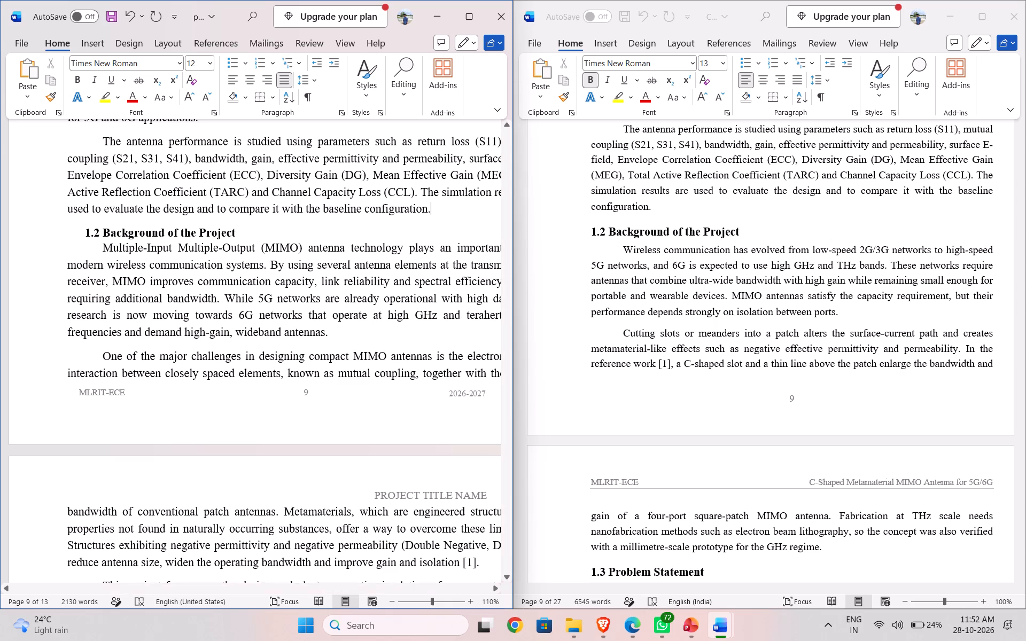
{"action": "left_click", "coordinate": [237, 232]}
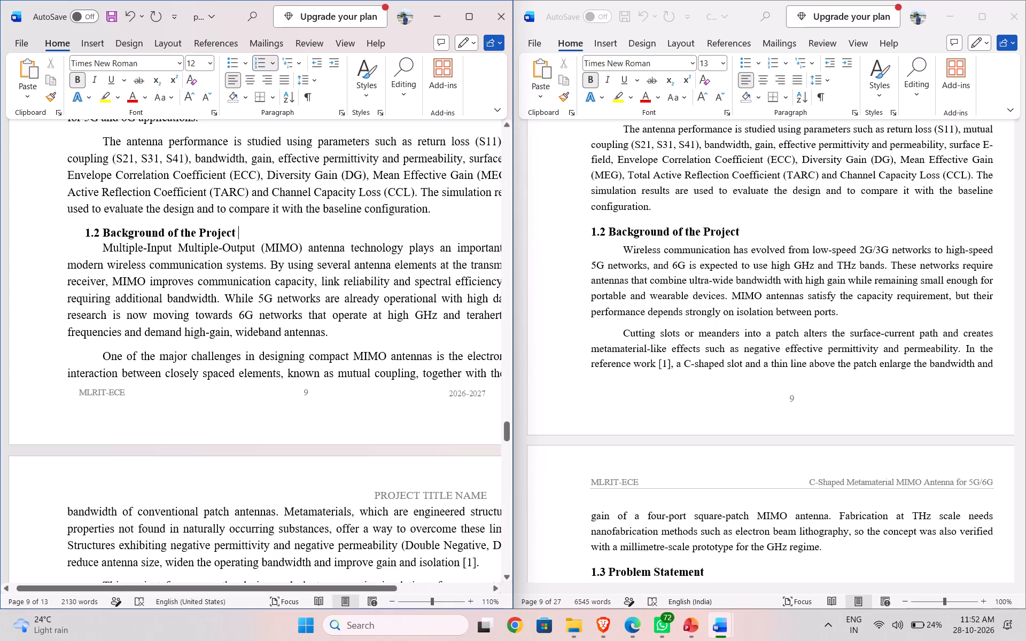
{"action": "left_click", "coordinate": [415, 206]}
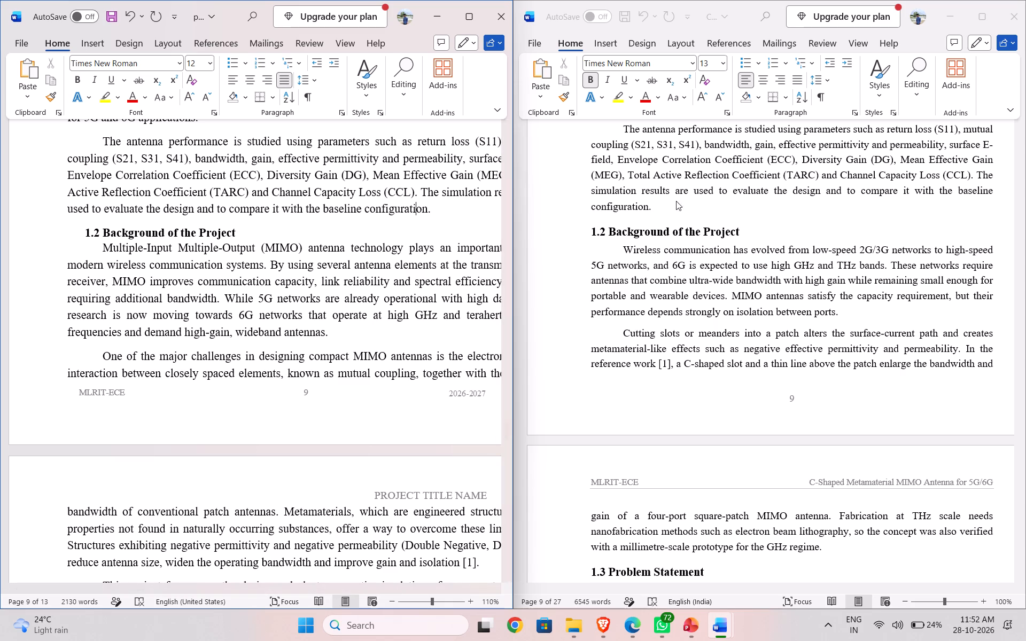
{"action": "left_click", "coordinate": [677, 189]}
{"action": "left_click", "coordinate": [677, 190]}
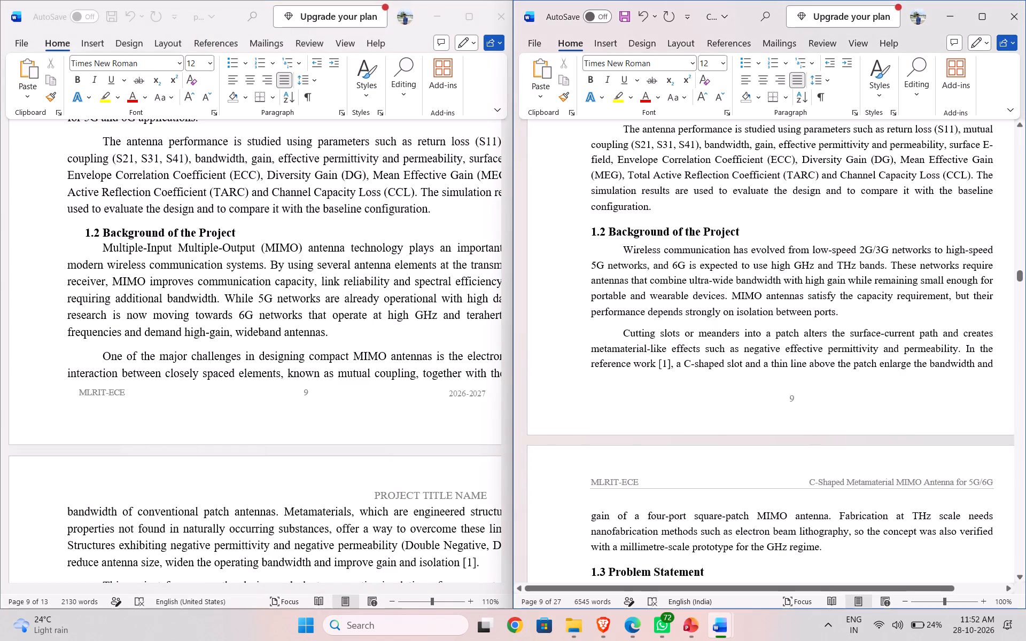
{"action": "left_click", "coordinate": [409, 206]}
{"action": "left_click", "coordinate": [409, 206]}
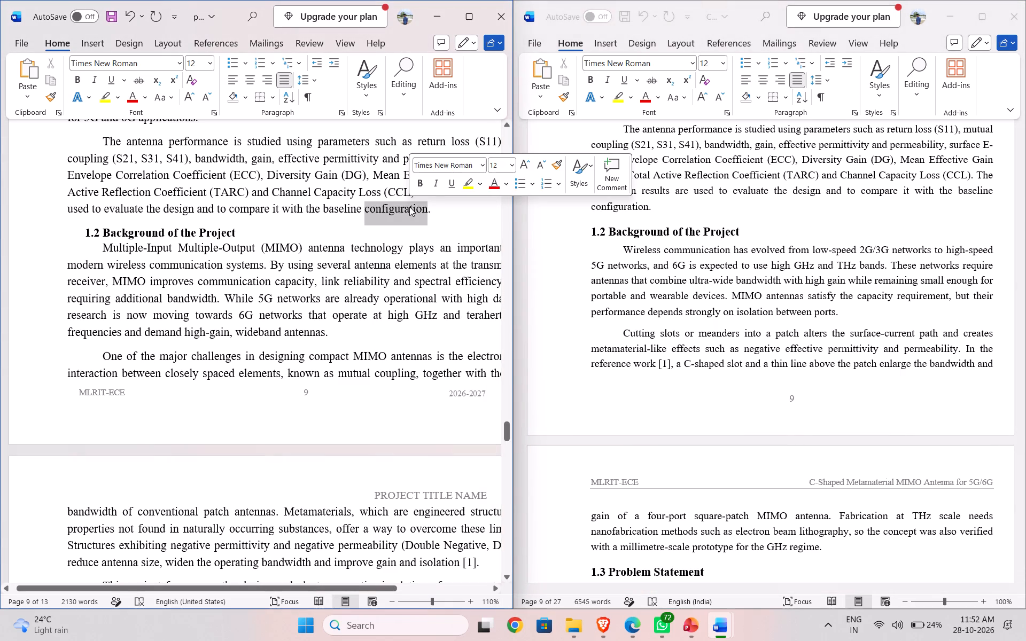
{"action": "left_click", "coordinate": [677, 225]}
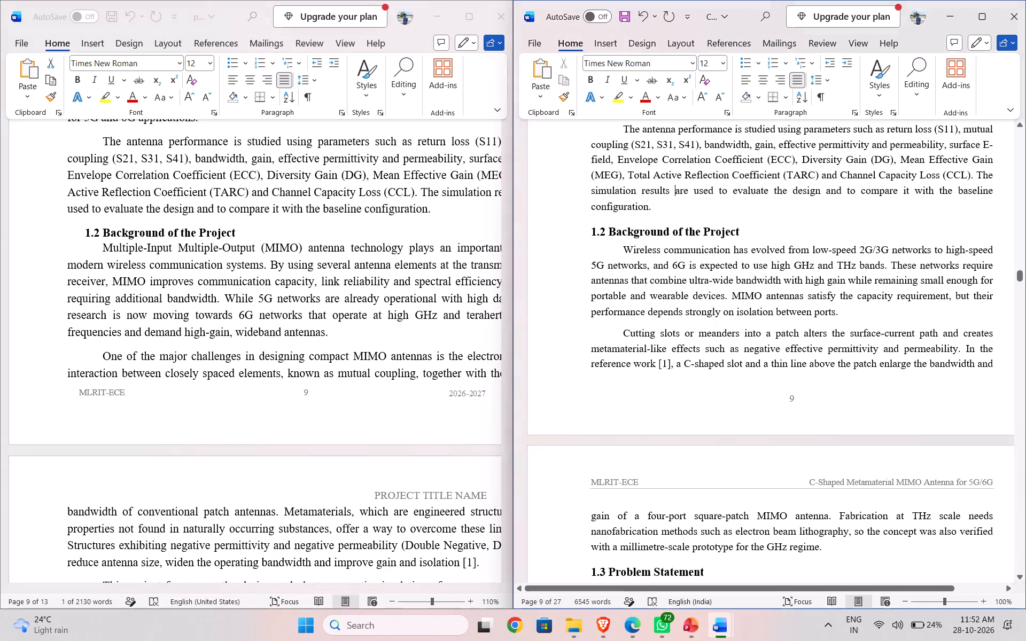
{"action": "left_click", "coordinate": [677, 227]}
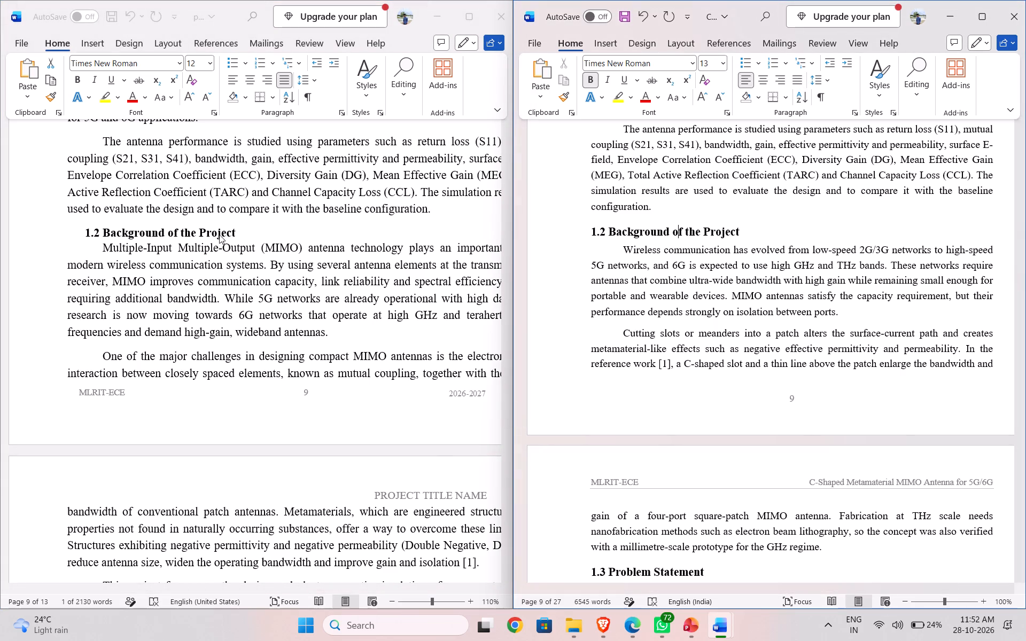
{"action": "left_click", "coordinate": [219, 234]}
{"action": "left_click", "coordinate": [219, 234]}
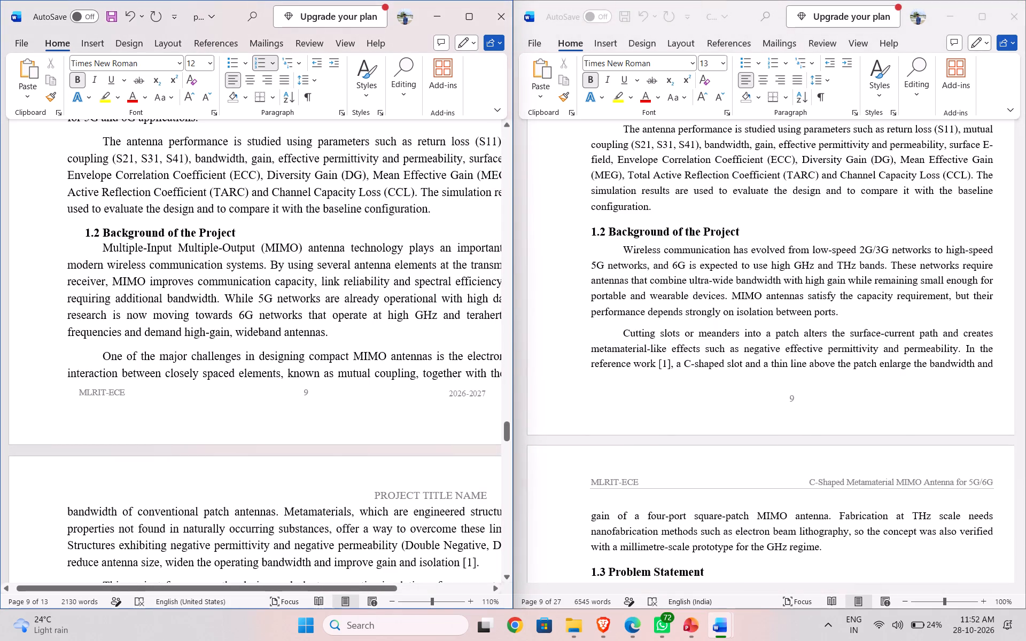
{"action": "left_click", "coordinate": [219, 234]}
Set the font size of the project report's 1.2 Background of the Project heading to 13.
{"action": "left_click_drag", "start_coordinate": [247, 234], "coordinate": [232, 236]}
{"action": "left_click_drag", "start_coordinate": [232, 236], "coordinate": [84, 226]}
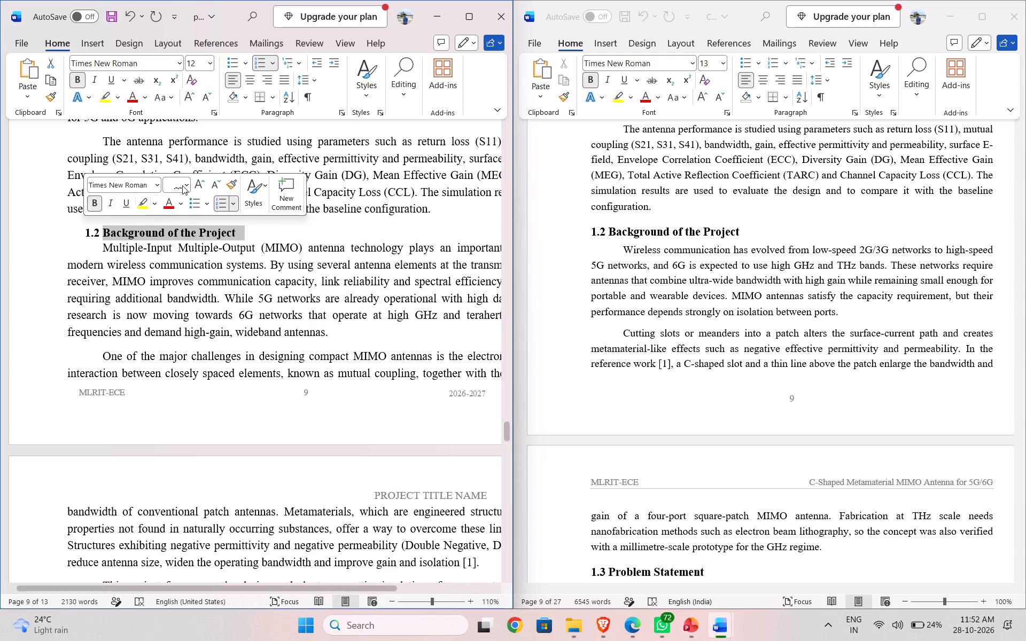
{"action": "left_click", "coordinate": [201, 184]}
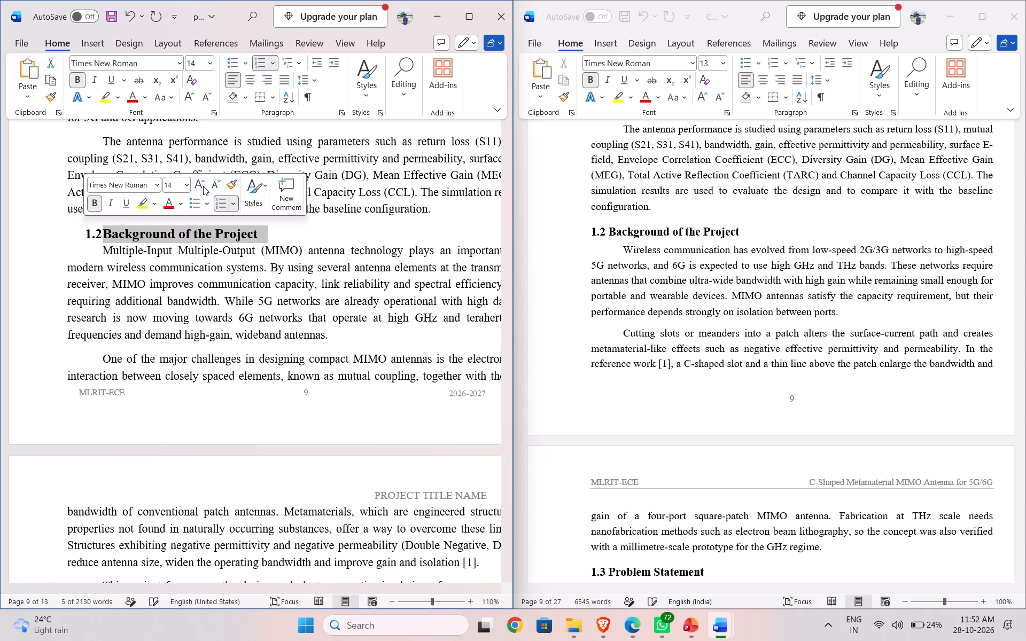
{"action": "left_click", "coordinate": [179, 187]}
{"action": "key", "text": "1"}
{"action": "key", "text": "3"}
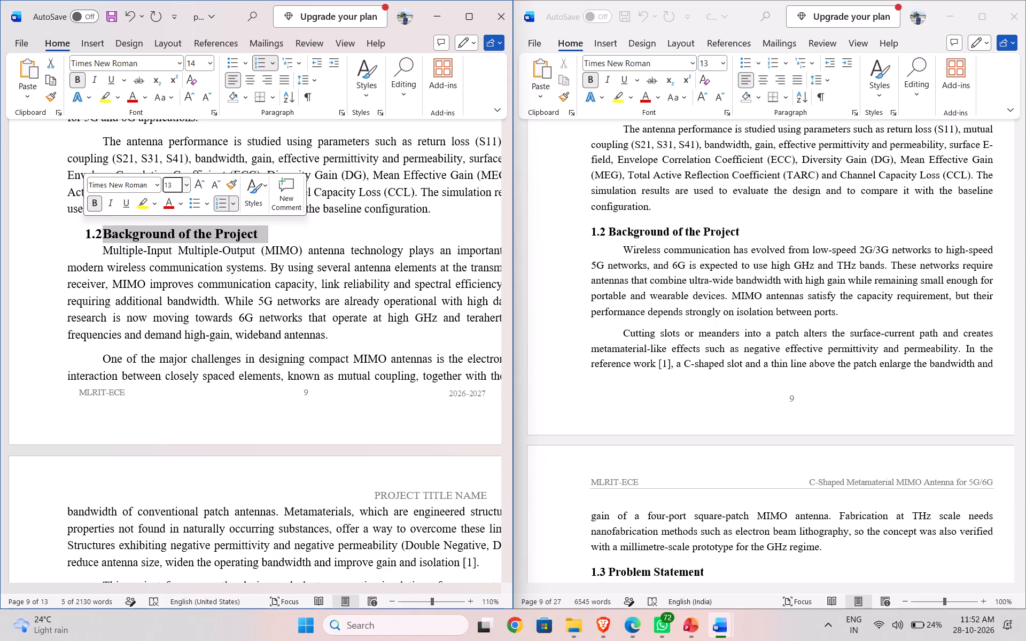
{"action": "key", "text": "Return"}
{"action": "left_click", "coordinate": [308, 235]}
Set the font size of the 1.1 Introduction heading in Chapter 1 to 13.
{"action": "scroll", "coordinate": [309, 219], "scroll_direction": "up", "scroll_amount": 5}
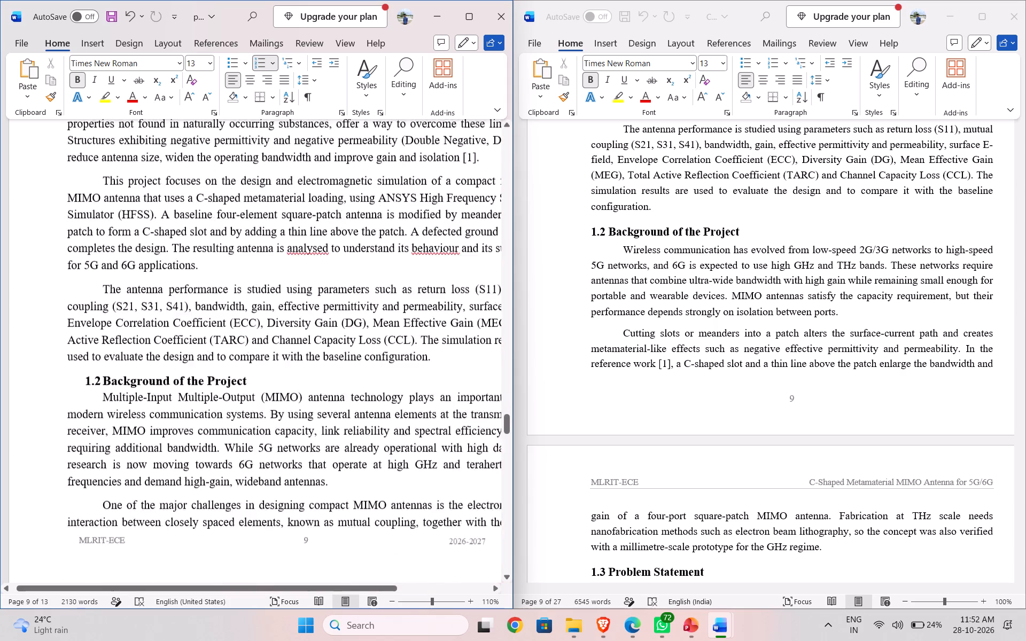
{"action": "scroll", "coordinate": [309, 219], "scroll_direction": "up", "scroll_amount": 6}
{"action": "left_click_drag", "start_coordinate": [167, 188], "coordinate": [109, 189]}
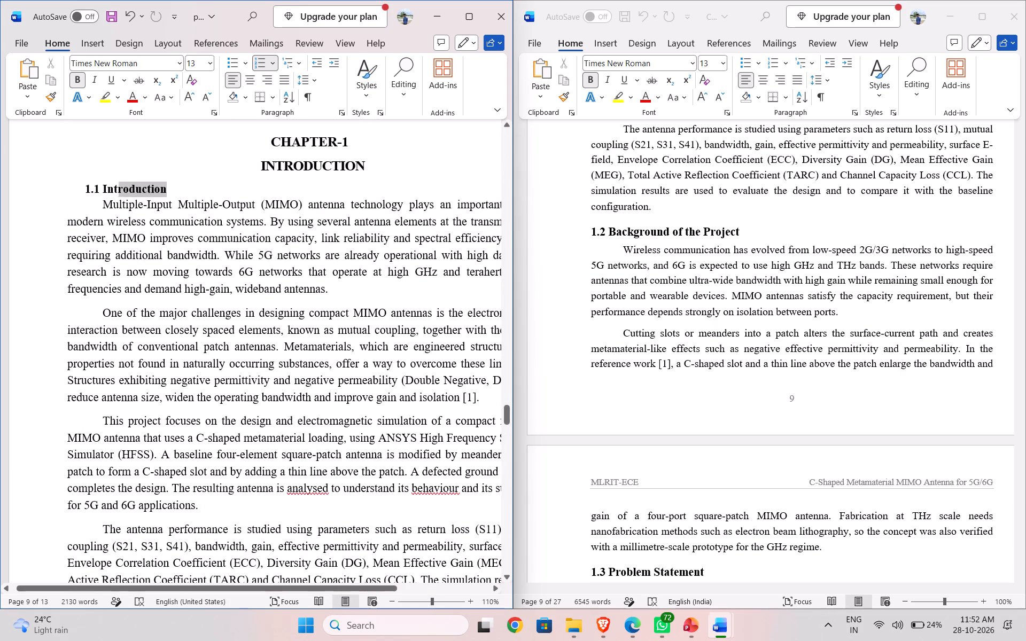
{"action": "left_click_drag", "start_coordinate": [109, 189], "coordinate": [83, 191]}
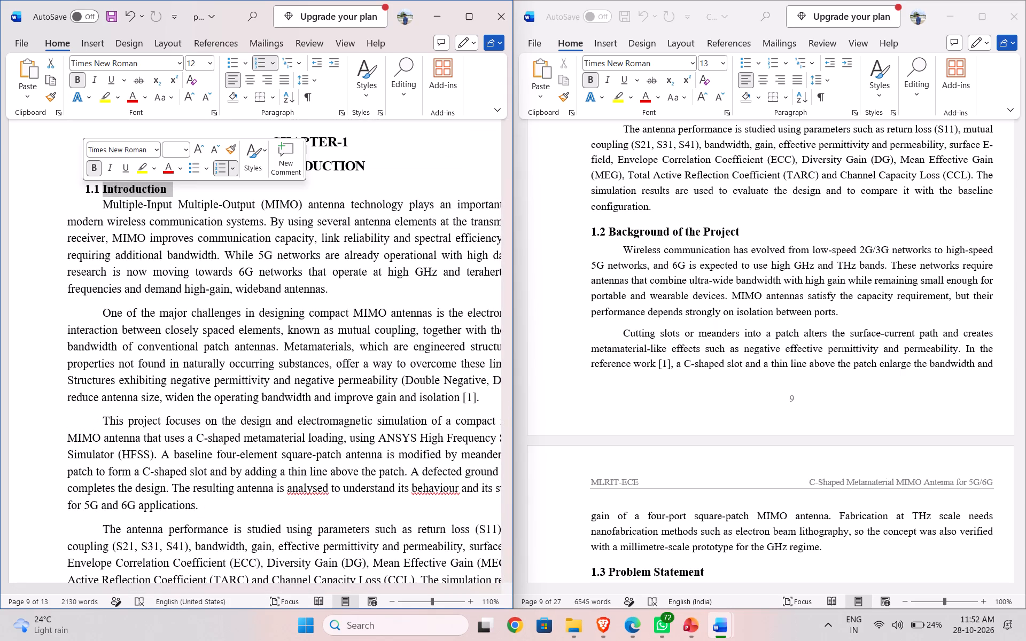
{"action": "double_click", "coordinate": [172, 149]}
{"action": "key", "text": "BackSpace"}
{"action": "key", "text": "3"}
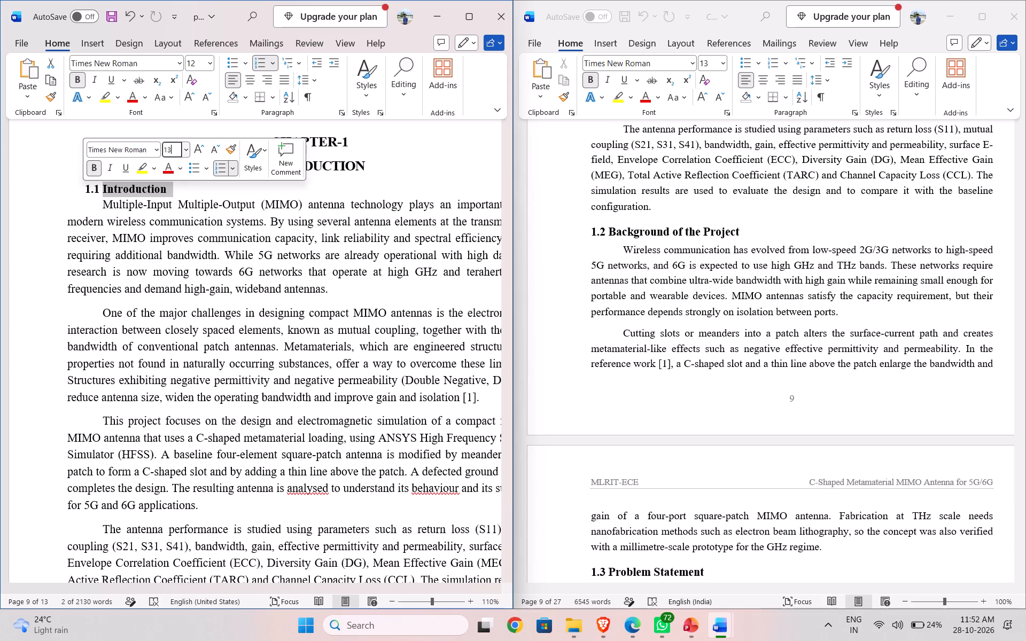
{"action": "key", "text": "Return"}
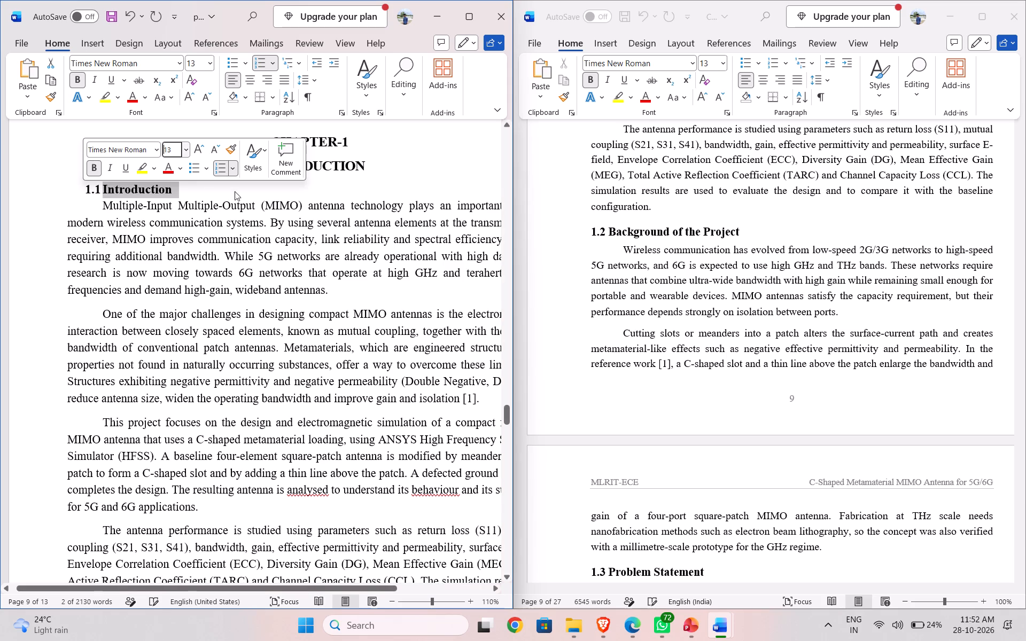
Select the Chapter 1 headings from 1.3 Problem Statement through 1.6 Organization of the Report.
{"action": "scroll", "coordinate": [278, 214], "scroll_direction": "down", "scroll_amount": 20}
{"action": "scroll", "coordinate": [278, 214], "scroll_direction": "down", "scroll_amount": 9}
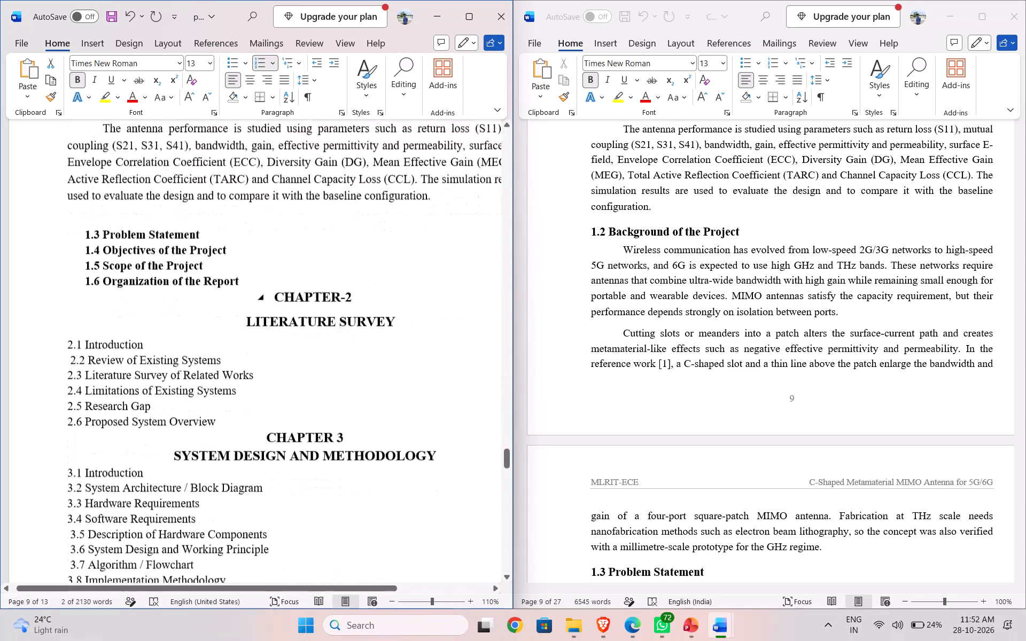
{"action": "left_click_drag", "start_coordinate": [243, 212], "coordinate": [98, 171]}
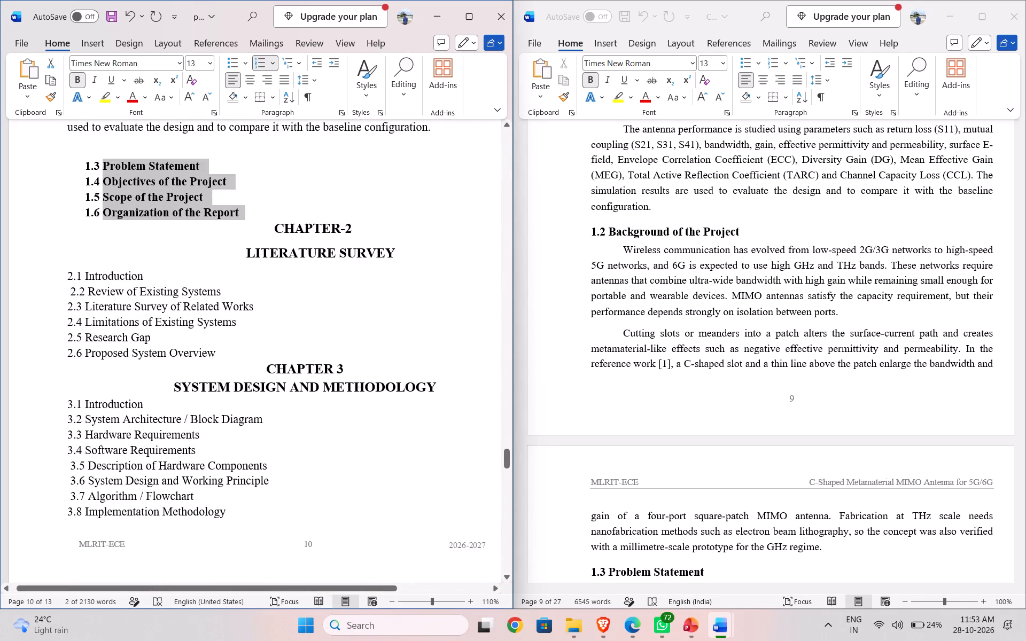
{"action": "left_click_drag", "start_coordinate": [98, 171], "coordinate": [92, 168]}
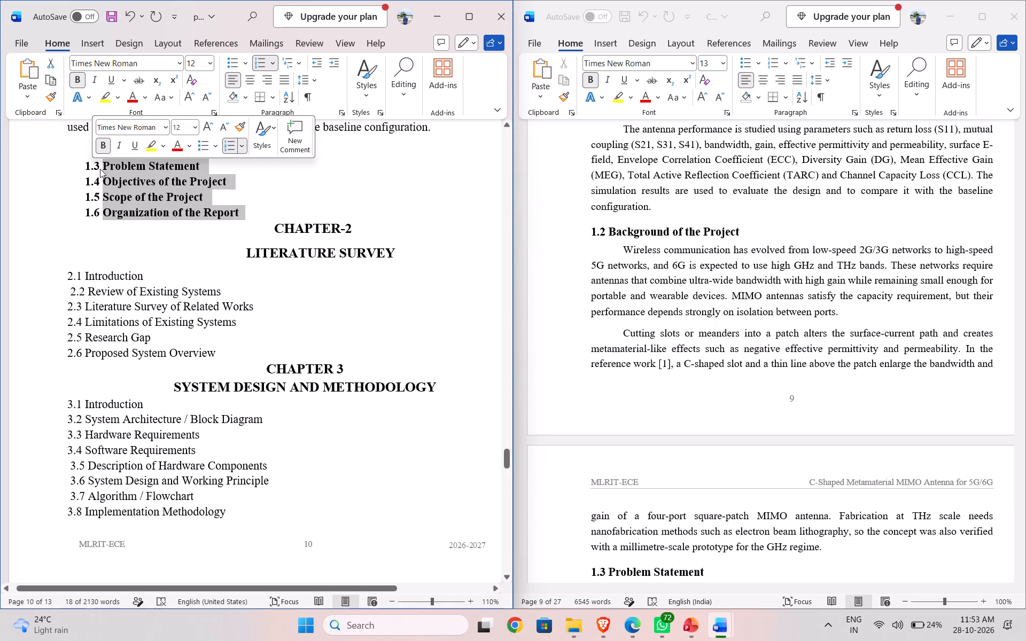
{"action": "left_click", "coordinate": [126, 272]}
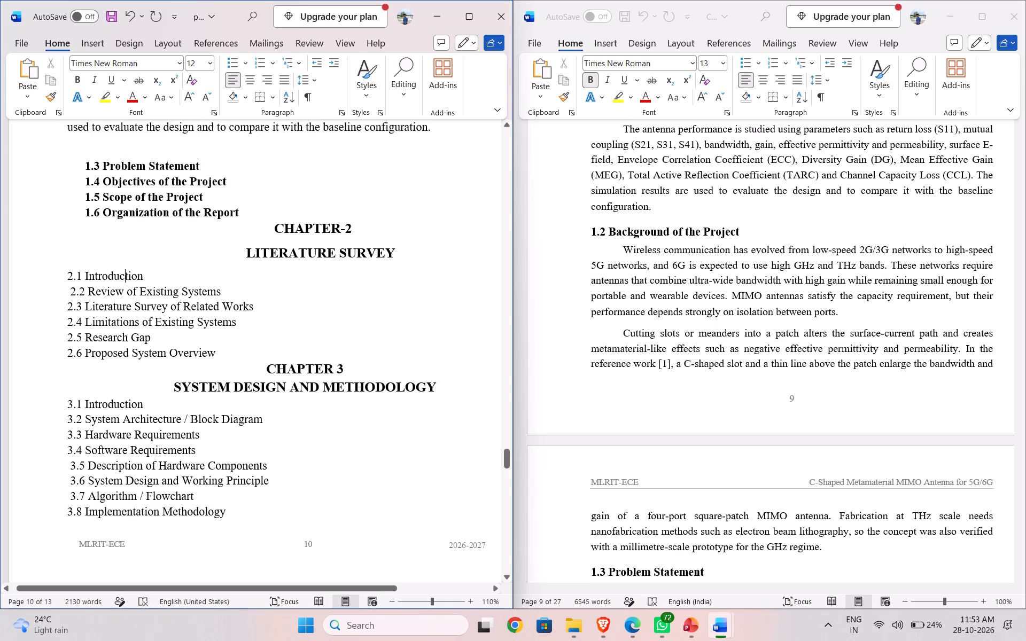
{"action": "left_click", "coordinate": [160, 214]}
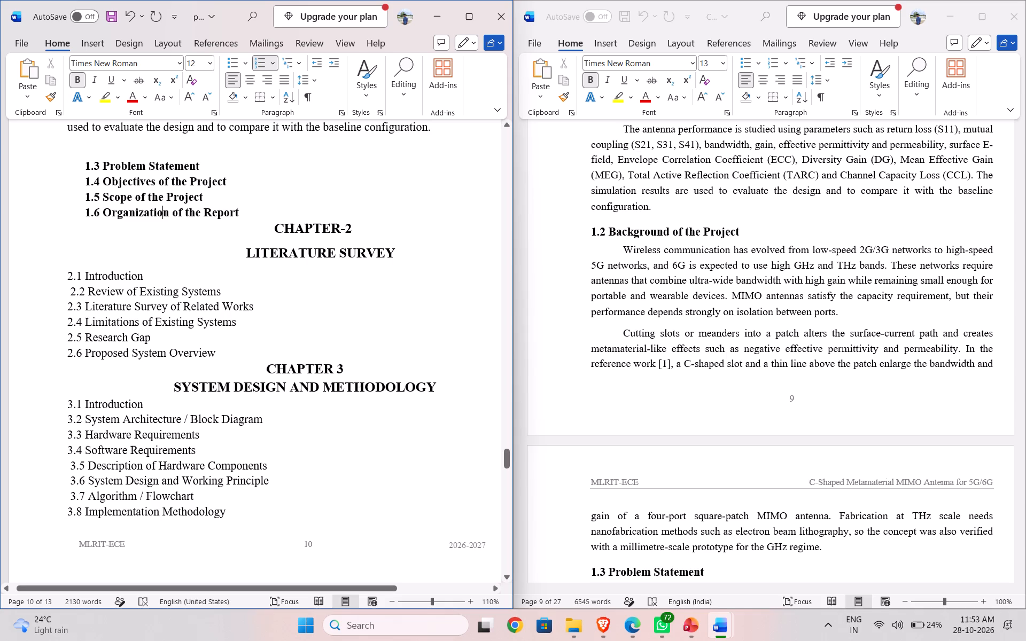
{"action": "left_click", "coordinate": [160, 214]}
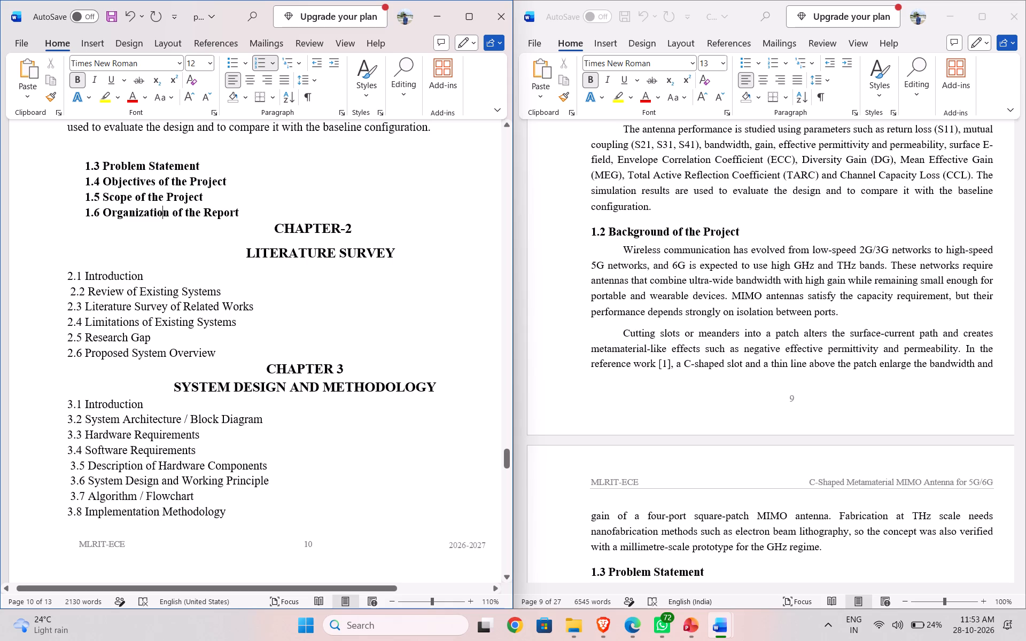
{"action": "left_click_drag", "start_coordinate": [248, 209], "coordinate": [97, 159]}
Review the red documentation guidelines after Chapter 5, including the font, line spacing, figure and table rules.
{"action": "scroll", "coordinate": [257, 271], "scroll_direction": "down", "scroll_amount": 4}
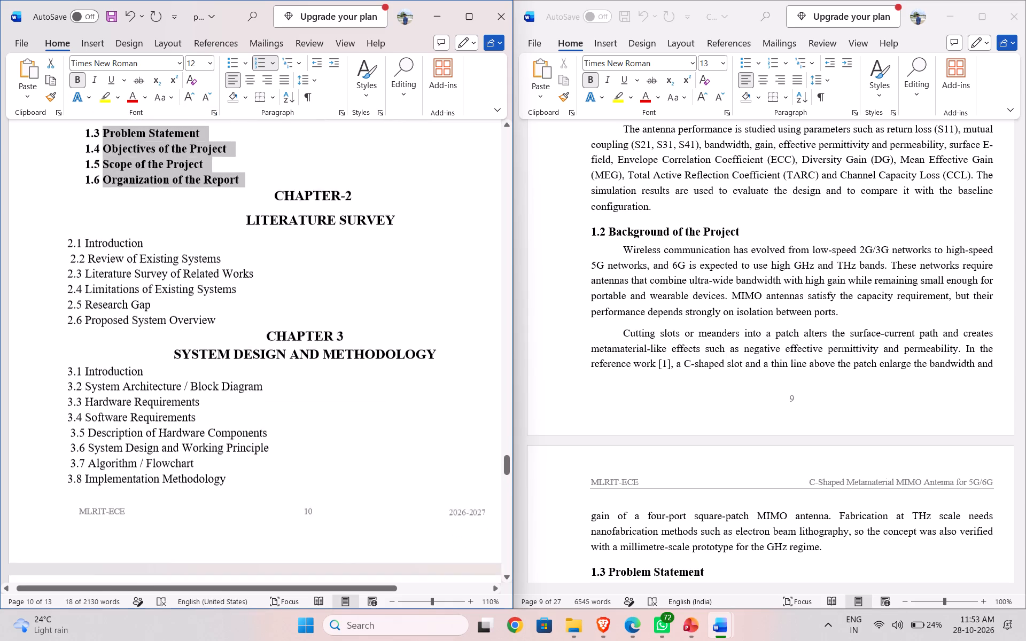
{"action": "scroll", "coordinate": [256, 273], "scroll_direction": "down", "scroll_amount": 20}
{"action": "scroll", "coordinate": [256, 273], "scroll_direction": "down", "scroll_amount": 13}
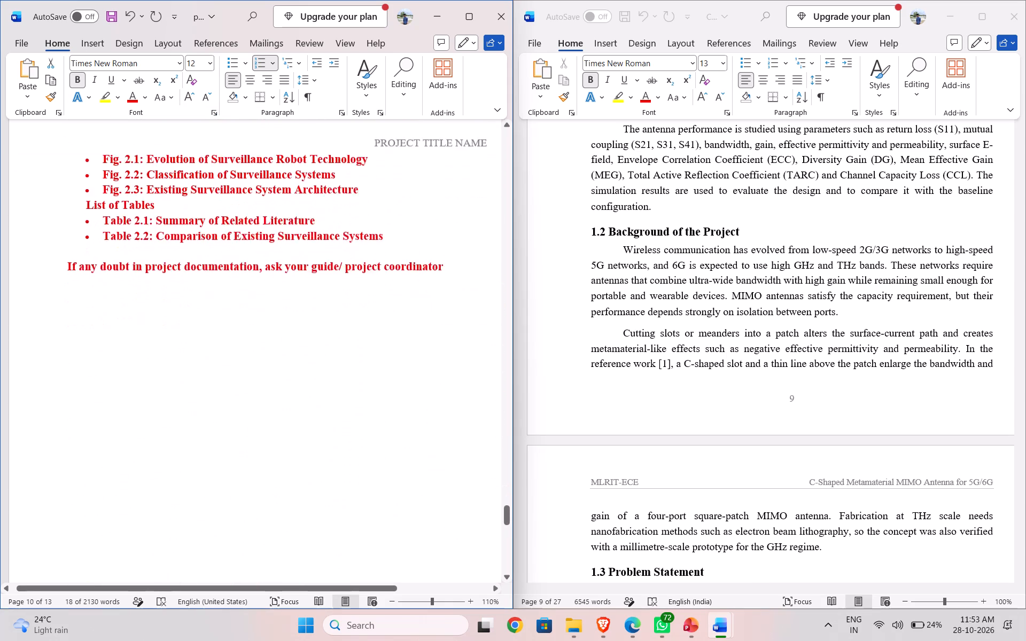
{"action": "scroll", "coordinate": [256, 272], "scroll_direction": "up", "scroll_amount": 13}
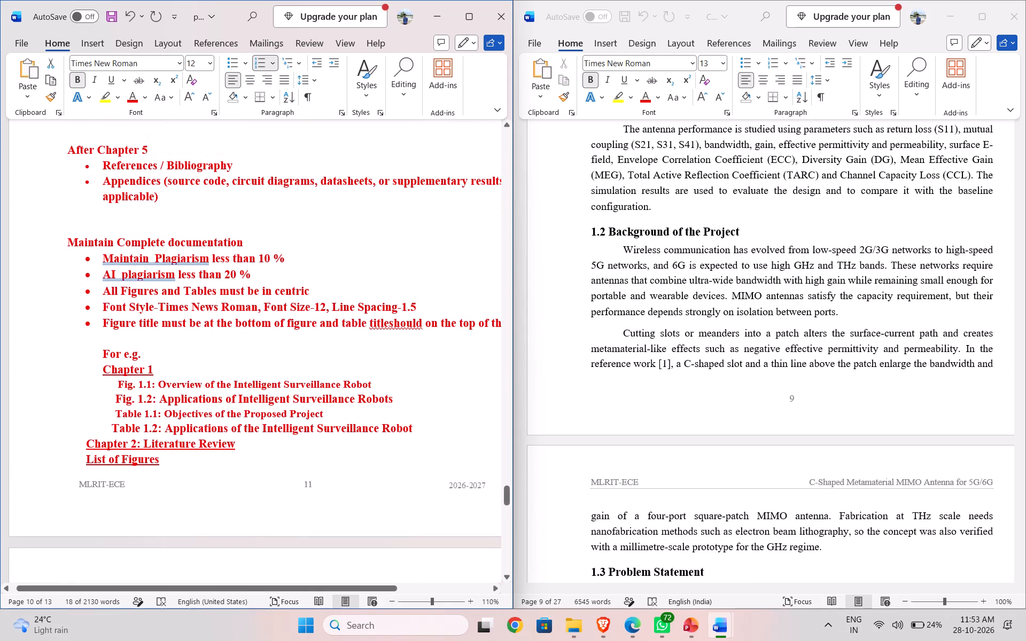
{"action": "scroll", "coordinate": [256, 272], "scroll_direction": "up", "scroll_amount": 5}
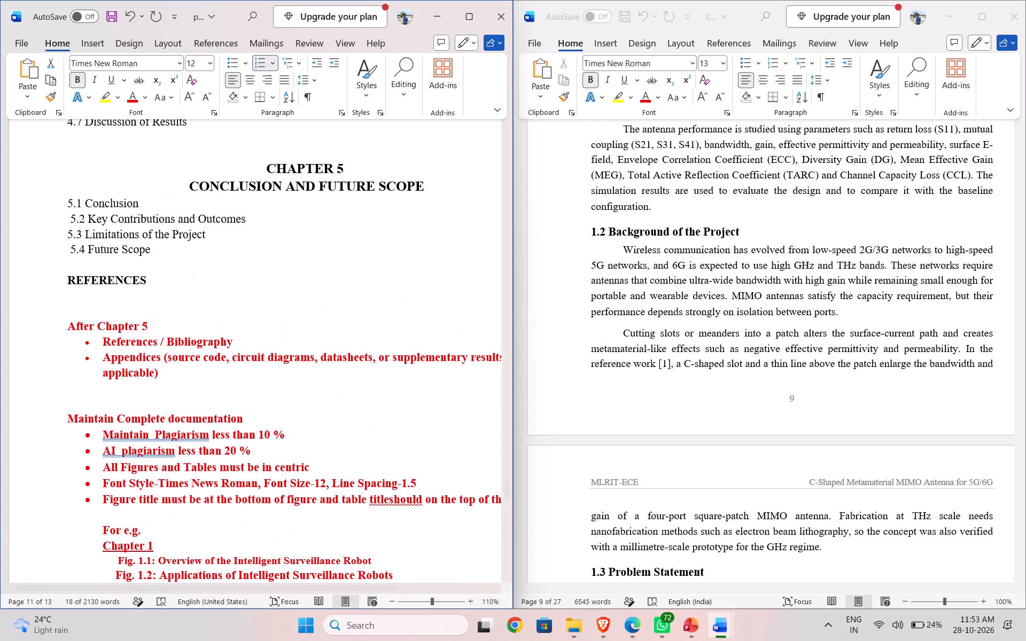
{"action": "scroll", "coordinate": [256, 272], "scroll_direction": "down", "scroll_amount": 2}
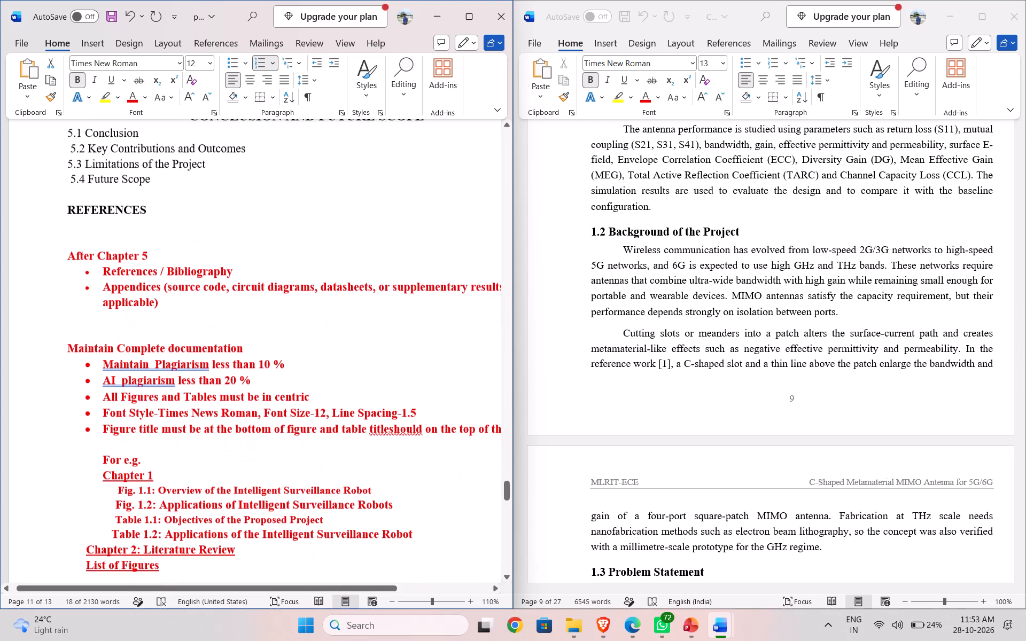
{"action": "scroll", "coordinate": [256, 272], "scroll_direction": "down", "scroll_amount": 1}
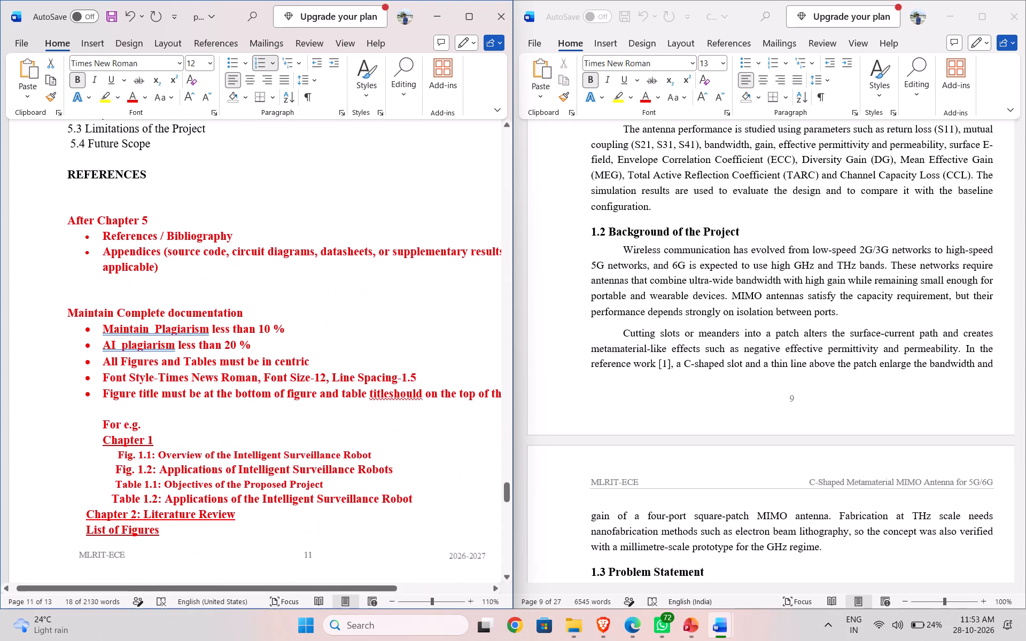
{"action": "scroll", "coordinate": [256, 272], "scroll_direction": "down", "scroll_amount": 1}
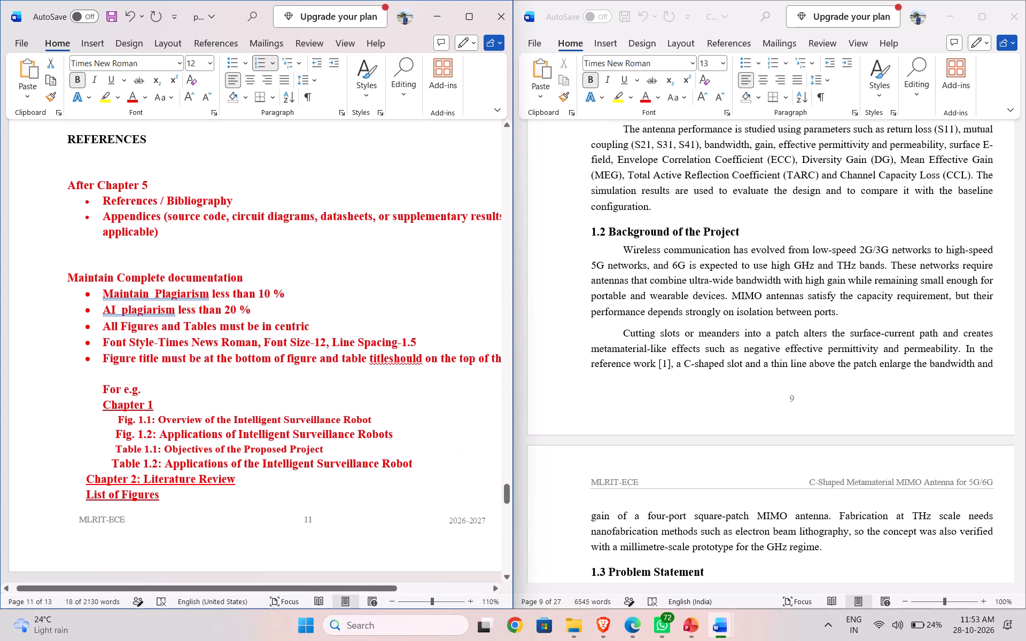
{"action": "scroll", "coordinate": [254, 278], "scroll_direction": "down", "scroll_amount": 2}
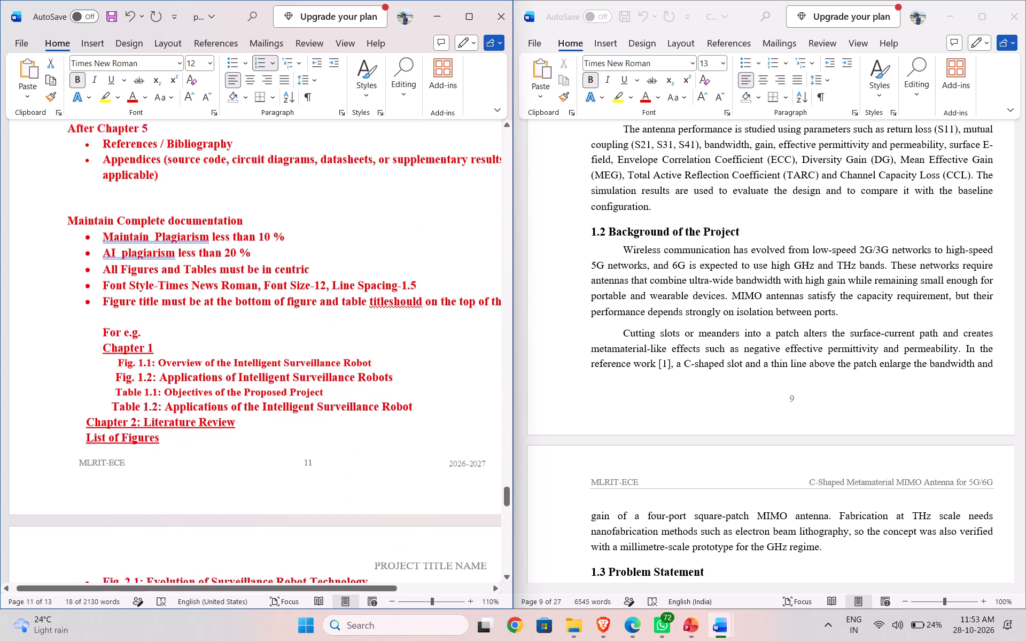
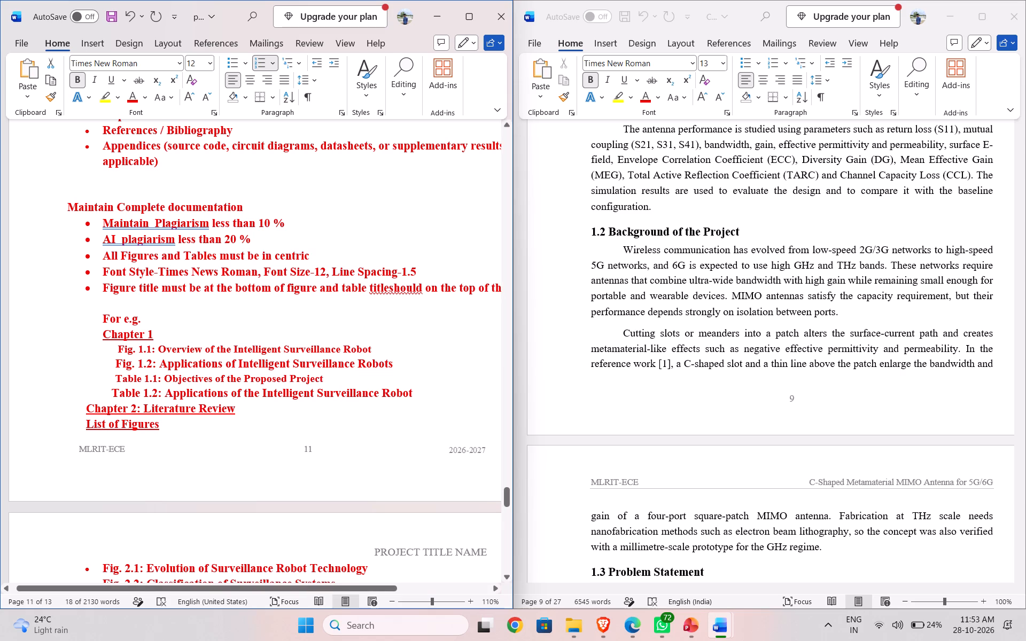
Examine the rest of the red documentation guidelines, including the example figure and table titles for Chapters 1 and 2.
{"action": "scroll", "coordinate": [431, 265], "scroll_direction": "down", "scroll_amount": 1}
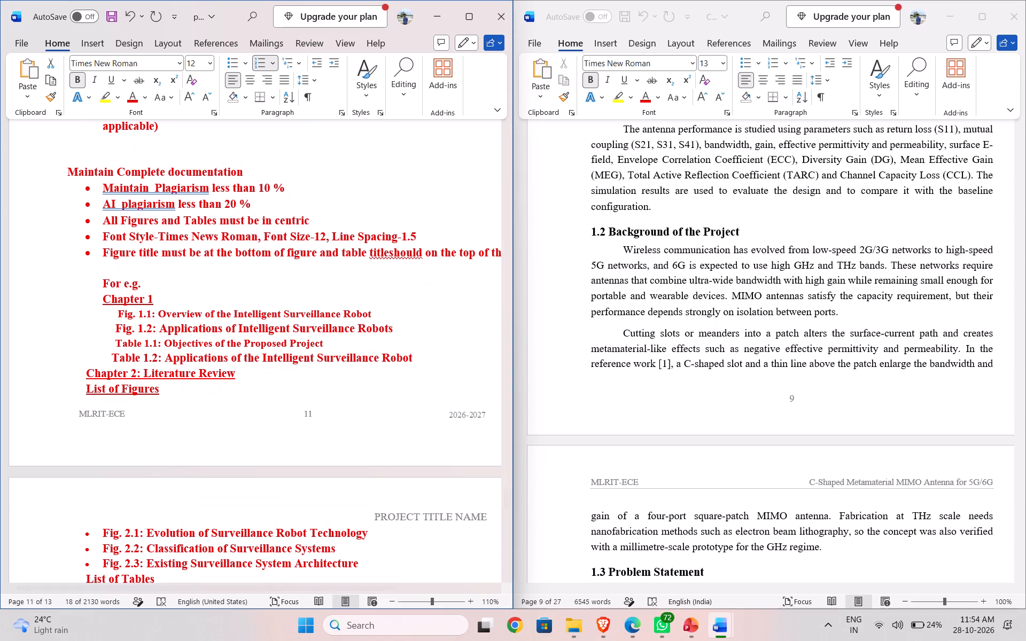
{"action": "scroll", "coordinate": [431, 265], "scroll_direction": "down", "scroll_amount": 4}
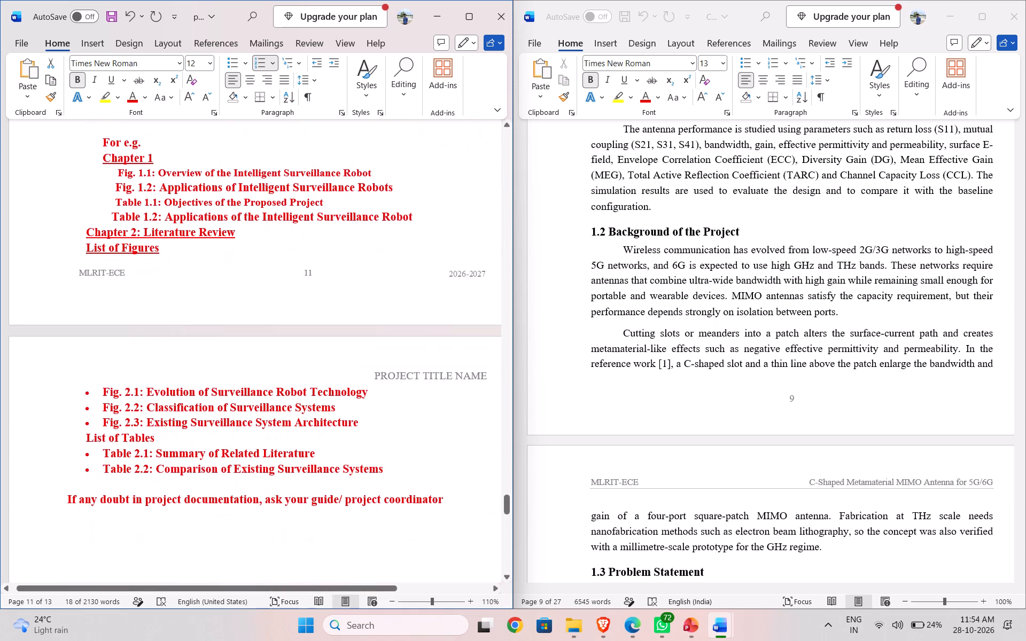
{"action": "scroll", "coordinate": [431, 265], "scroll_direction": "down", "scroll_amount": 2}
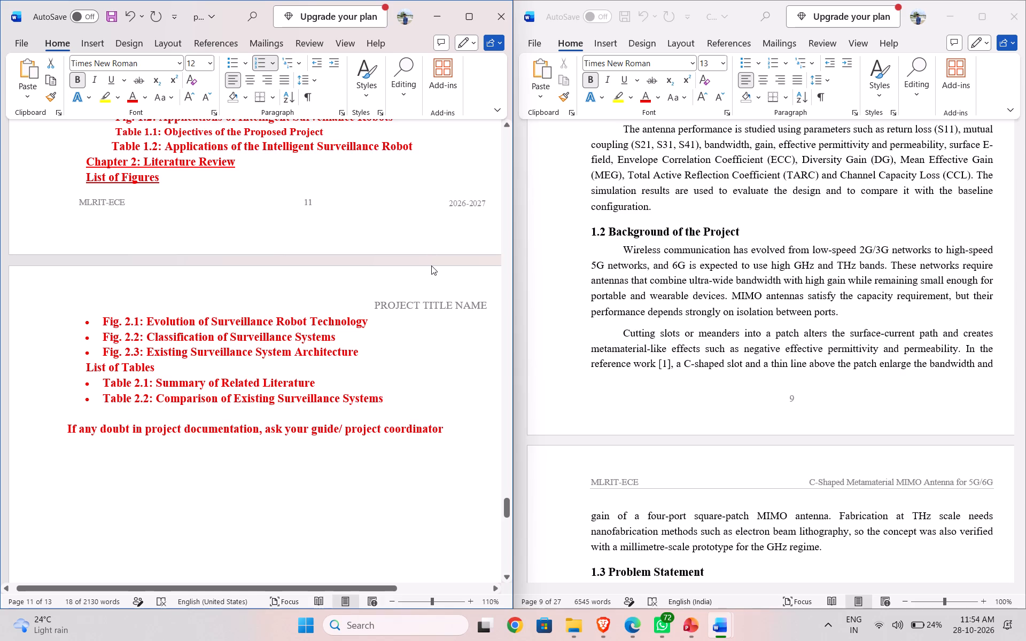
{"action": "scroll", "coordinate": [431, 265], "scroll_direction": "down", "scroll_amount": 1}
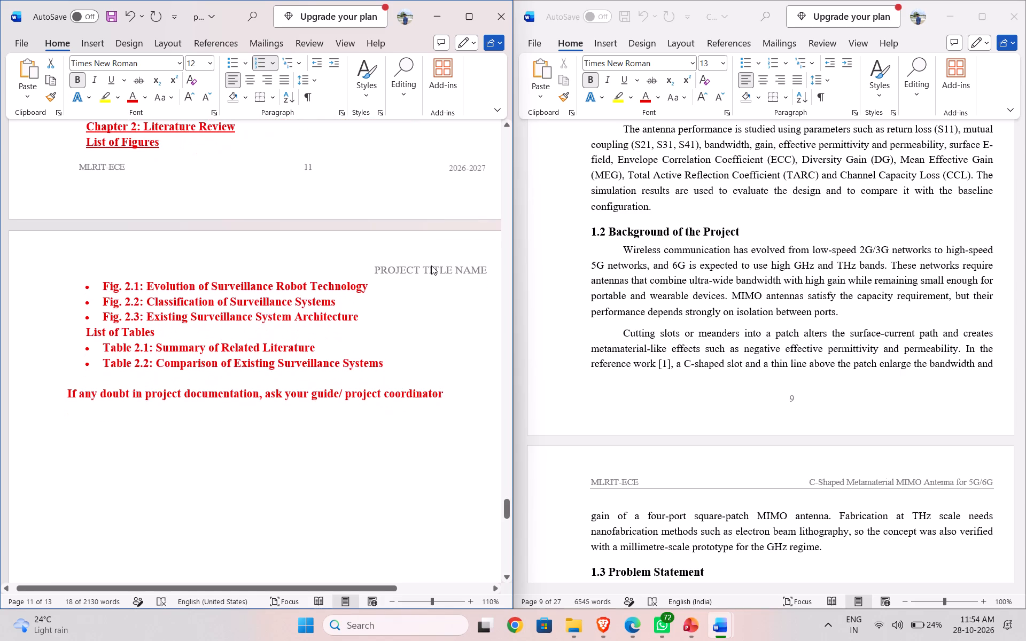
{"action": "scroll", "coordinate": [431, 265], "scroll_direction": "down", "scroll_amount": 8}
Set the font size of the selected Chapter 1 headings, 1.3 Problem Statement through 1.6 Organization of the Report, to 13.
{"action": "scroll", "coordinate": [431, 265], "scroll_direction": "up", "scroll_amount": 18}
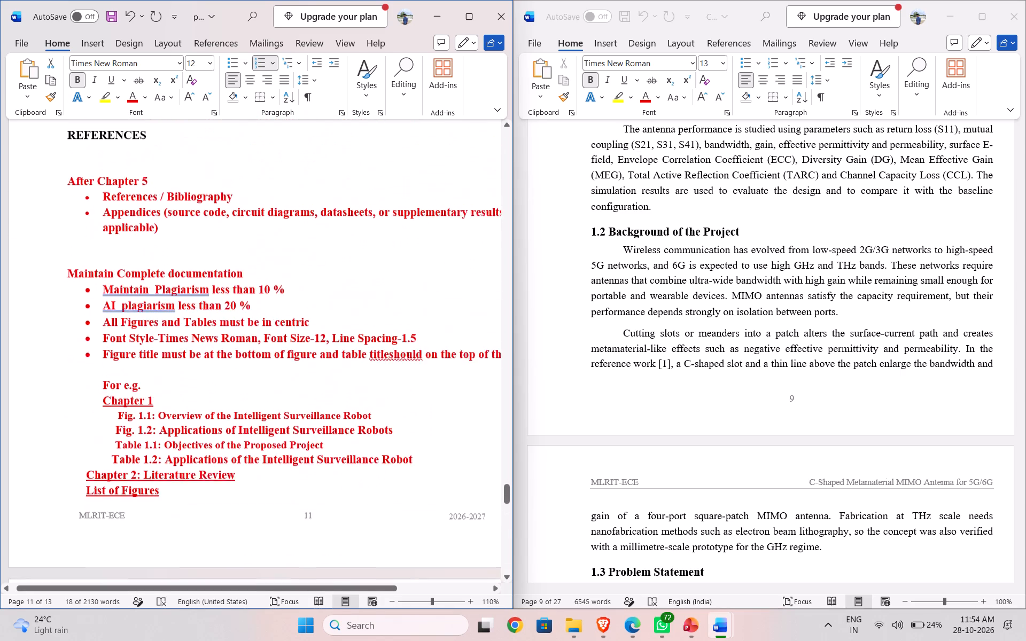
{"action": "scroll", "coordinate": [431, 264], "scroll_direction": "up", "scroll_amount": 18}
{"action": "scroll", "coordinate": [431, 265], "scroll_direction": "up", "scroll_amount": 4}
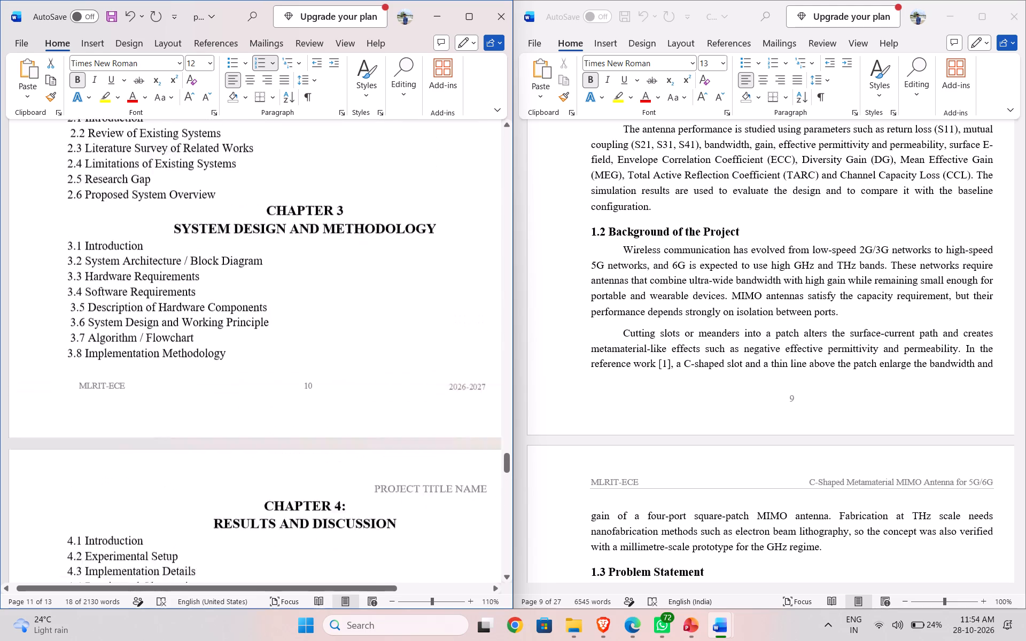
{"action": "scroll", "coordinate": [431, 265], "scroll_direction": "up", "scroll_amount": 4}
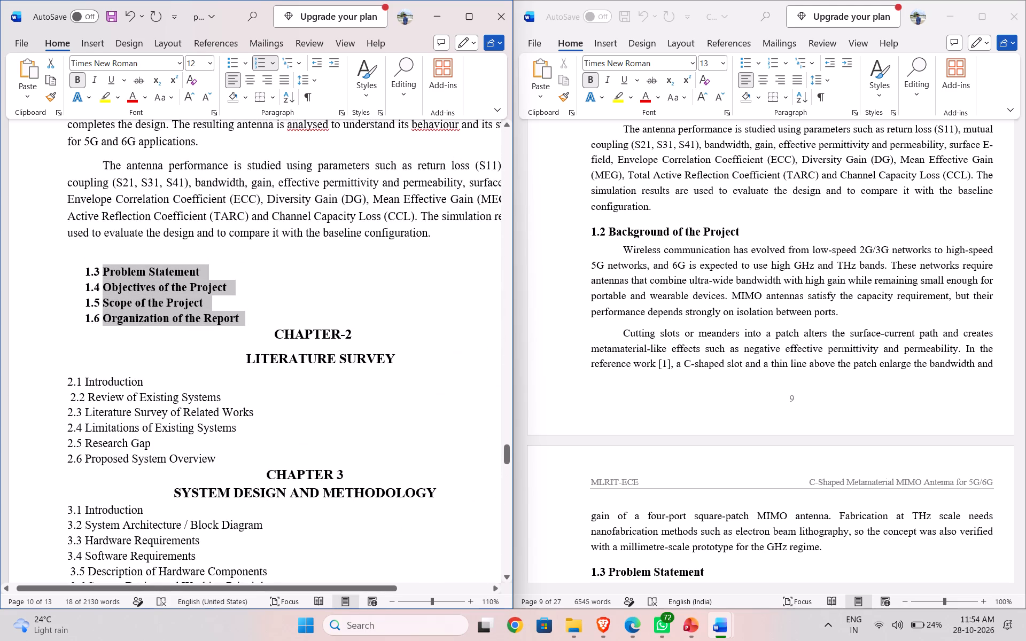
{"action": "left_click", "coordinate": [212, 66]}
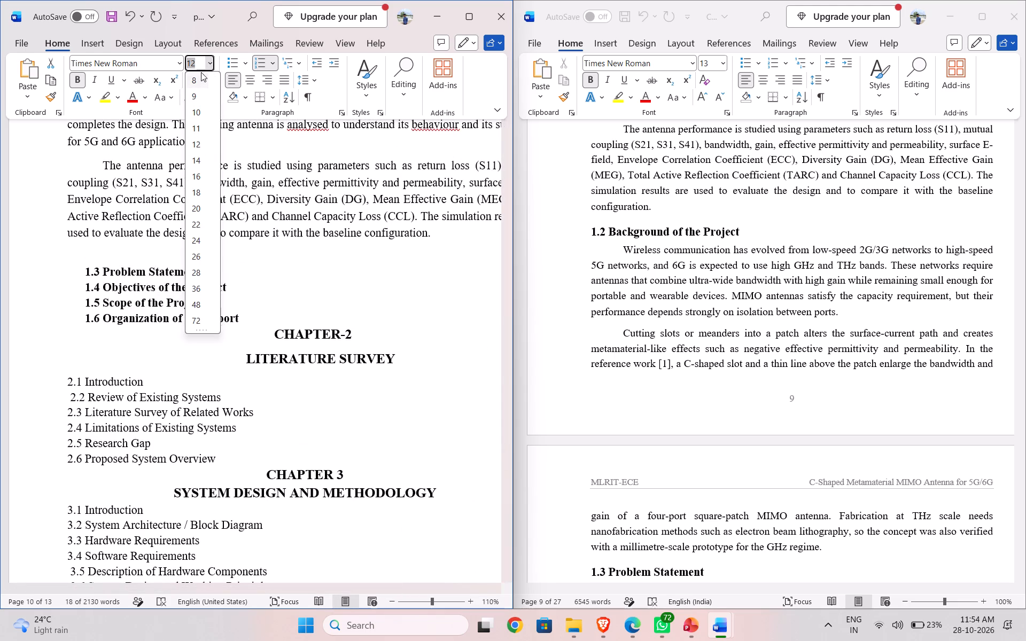
{"action": "left_click", "coordinate": [200, 63]}
{"action": "key", "text": "BackSpace"}
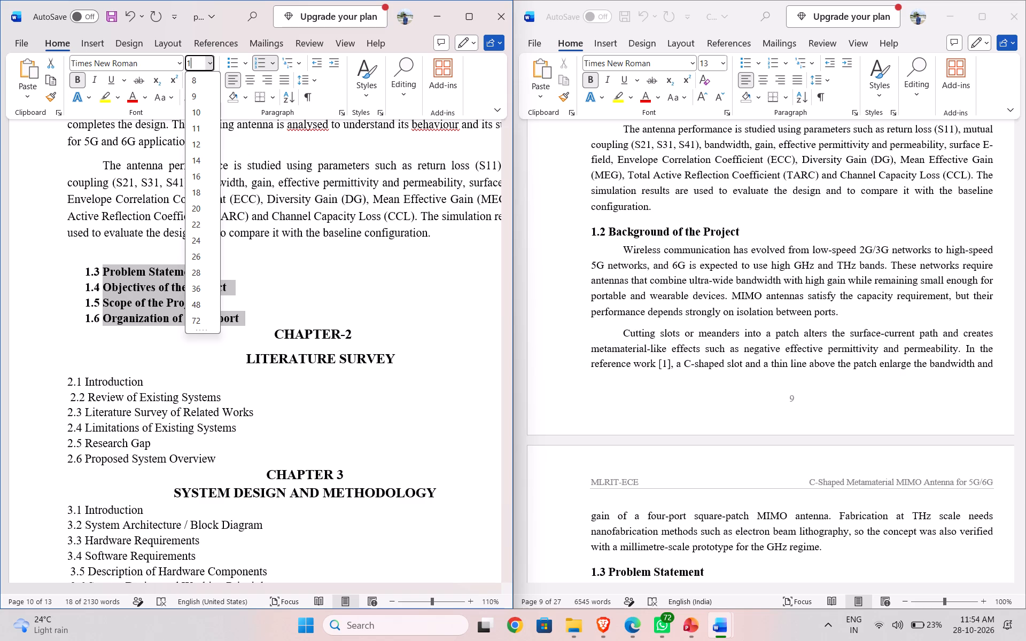
{"action": "key", "text": "3"}
{"action": "key", "text": "Return"}
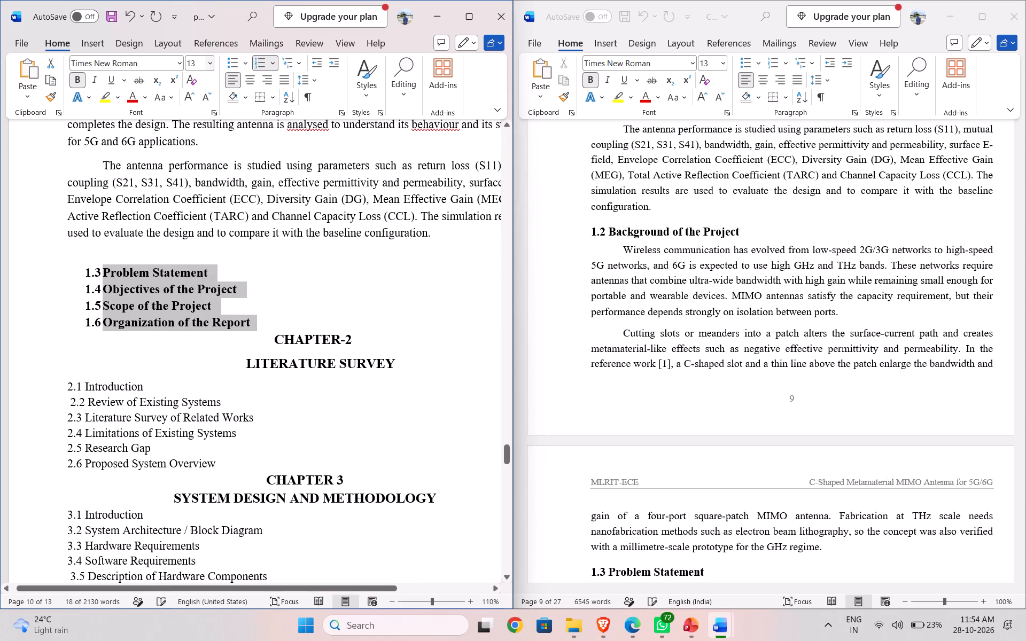
{"action": "left_click", "coordinate": [307, 272]}
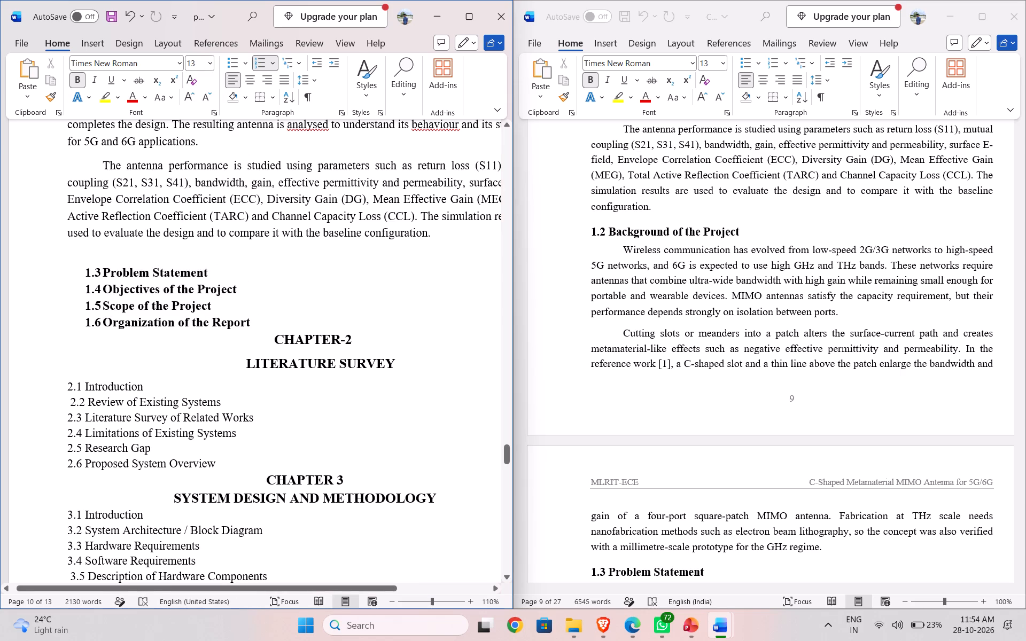
Make the Chapter 2 headings from 2.1 Introduction through 2.6 Proposed System Overview bold and set their font size to 13.
{"action": "left_click_drag", "start_coordinate": [217, 467], "coordinate": [128, 404]}
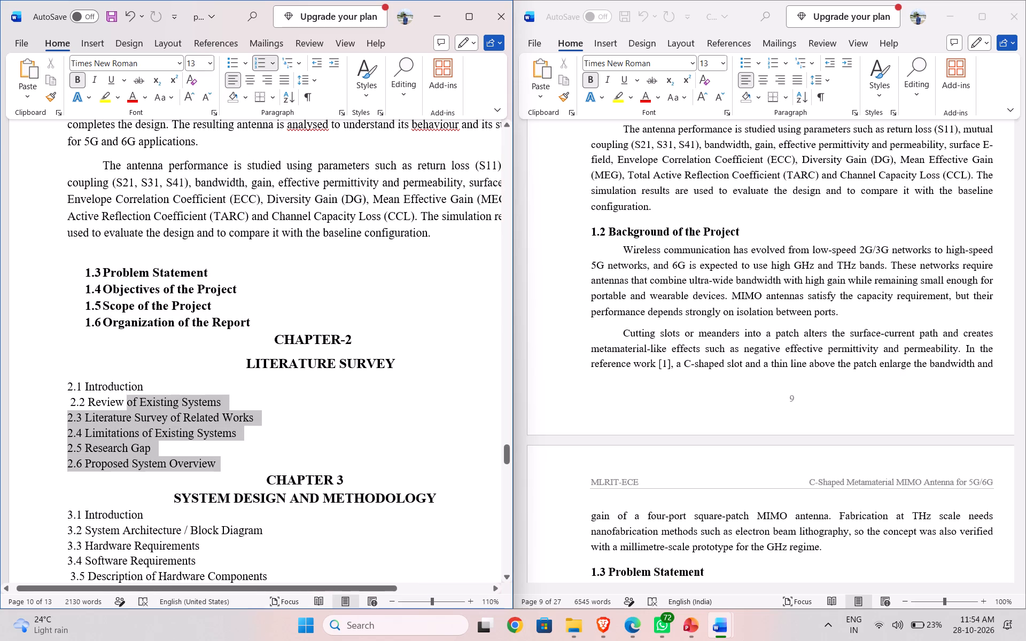
{"action": "left_click_drag", "start_coordinate": [128, 404], "coordinate": [66, 378]}
{"action": "left_click", "coordinate": [146, 401]}
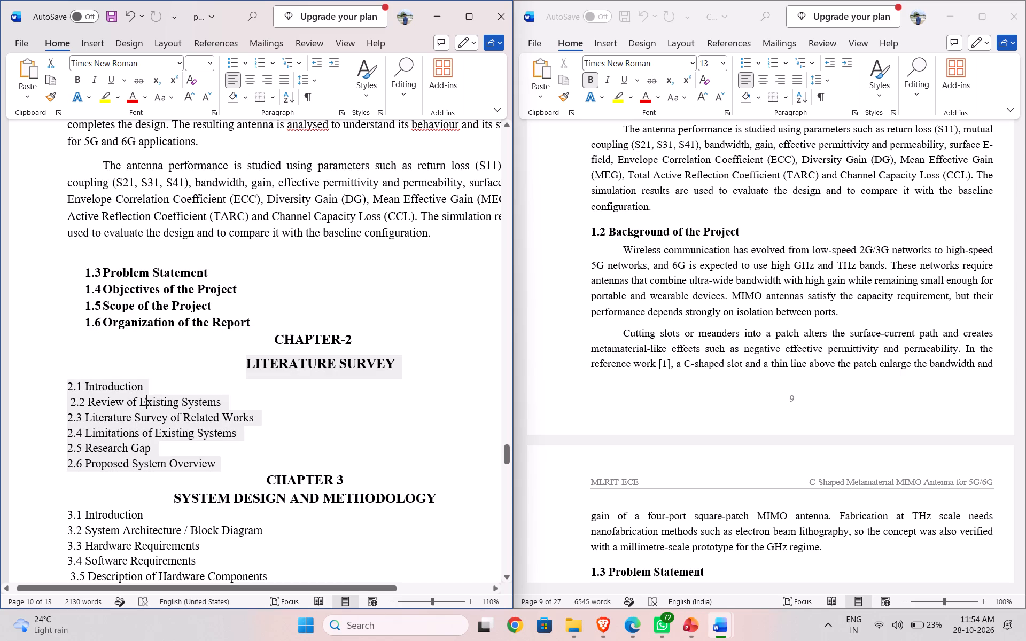
{"action": "left_click_drag", "start_coordinate": [217, 465], "coordinate": [78, 390]}
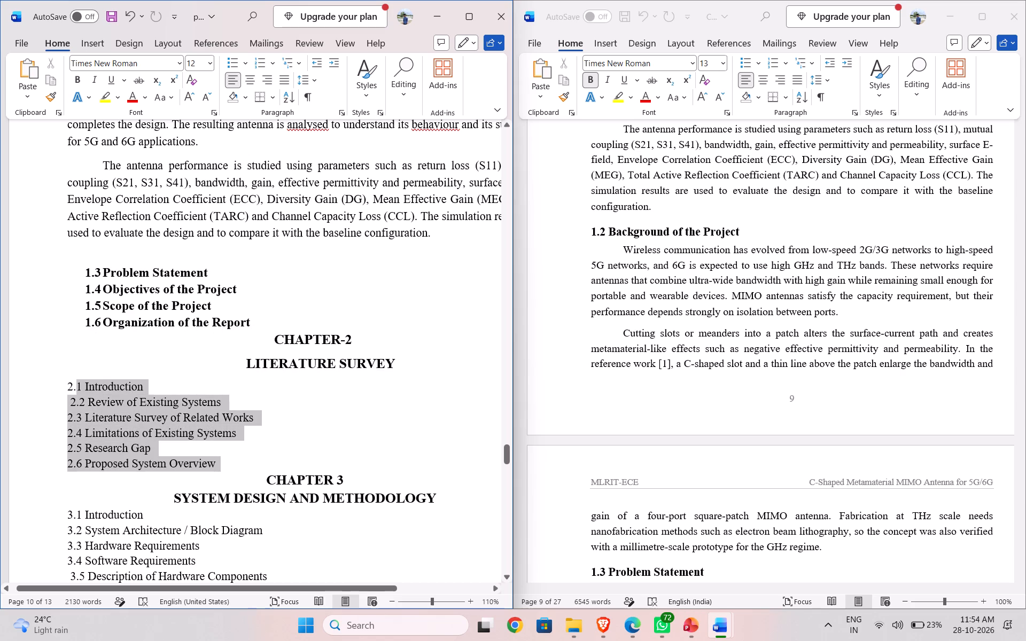
{"action": "left_click_drag", "start_coordinate": [78, 390], "coordinate": [69, 390]}
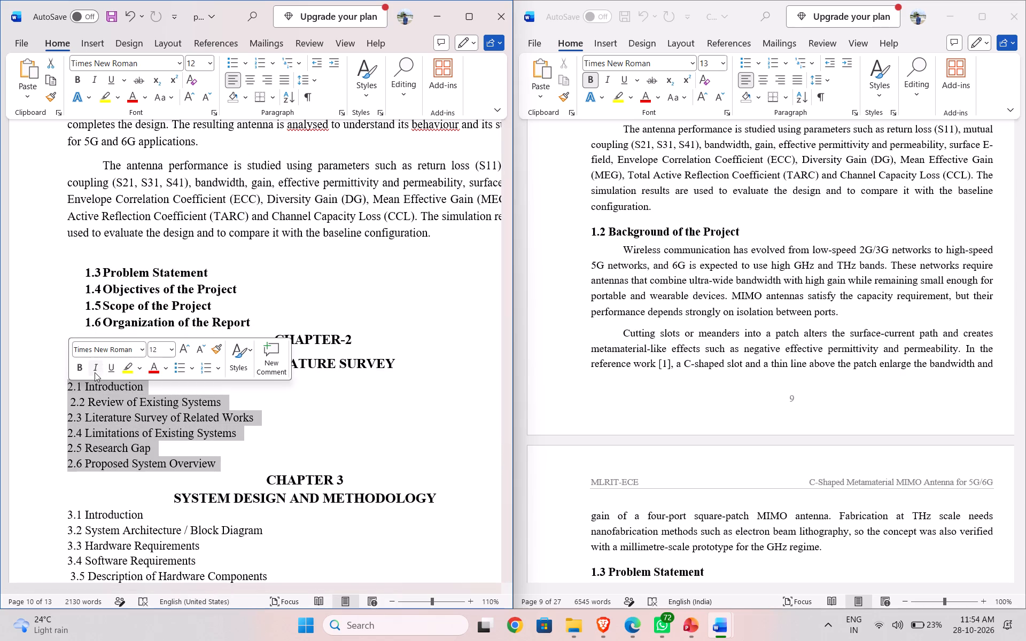
{"action": "left_click", "coordinate": [81, 372]}
{"action": "left_click", "coordinate": [159, 350]}
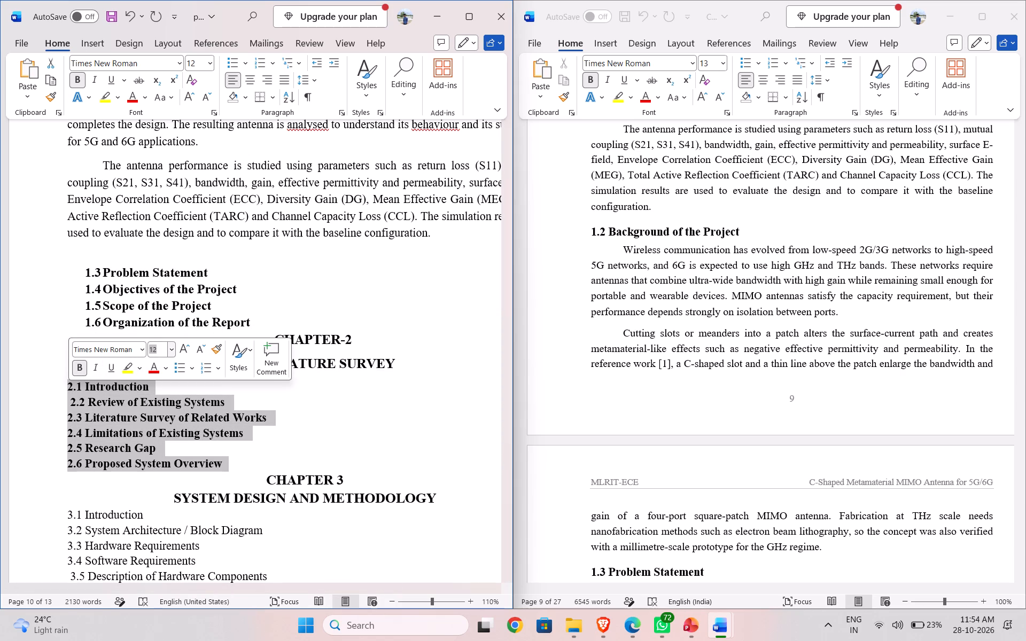
{"action": "type", "text": "13"}
{"action": "key", "text": "Return"}
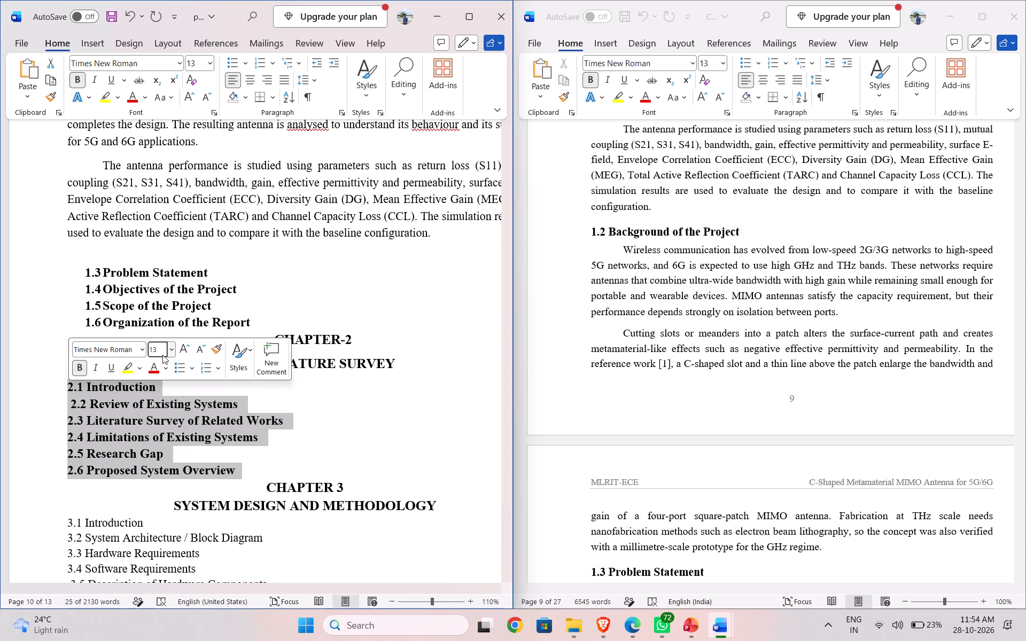
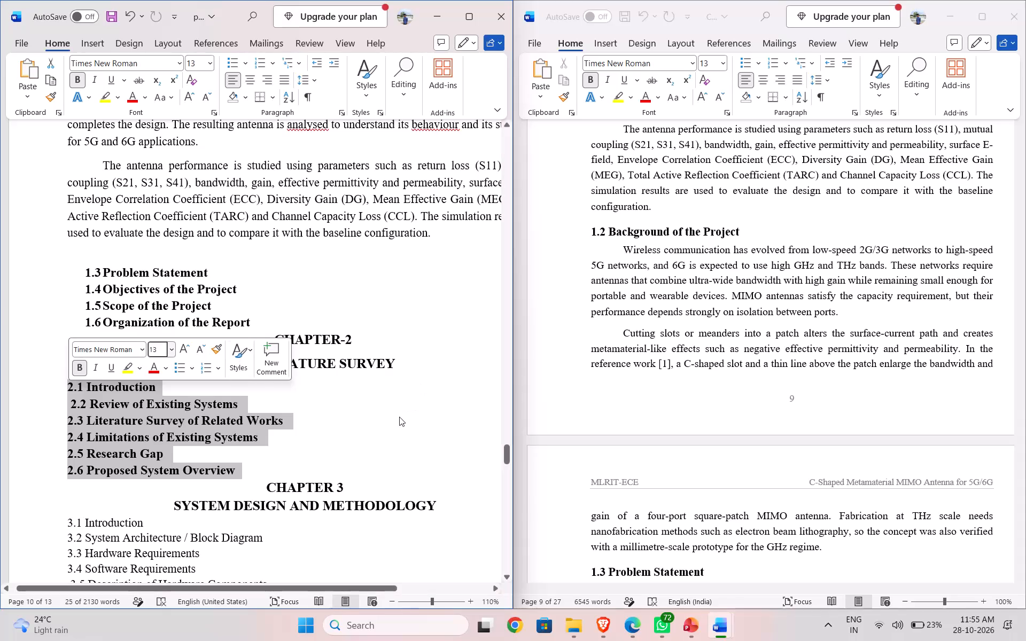
Make the Chapter 3 headings from 3.1 Introduction through 3.8 Implementation Methodology bold and set their font size to 13.
{"action": "left_click", "coordinate": [400, 413]}
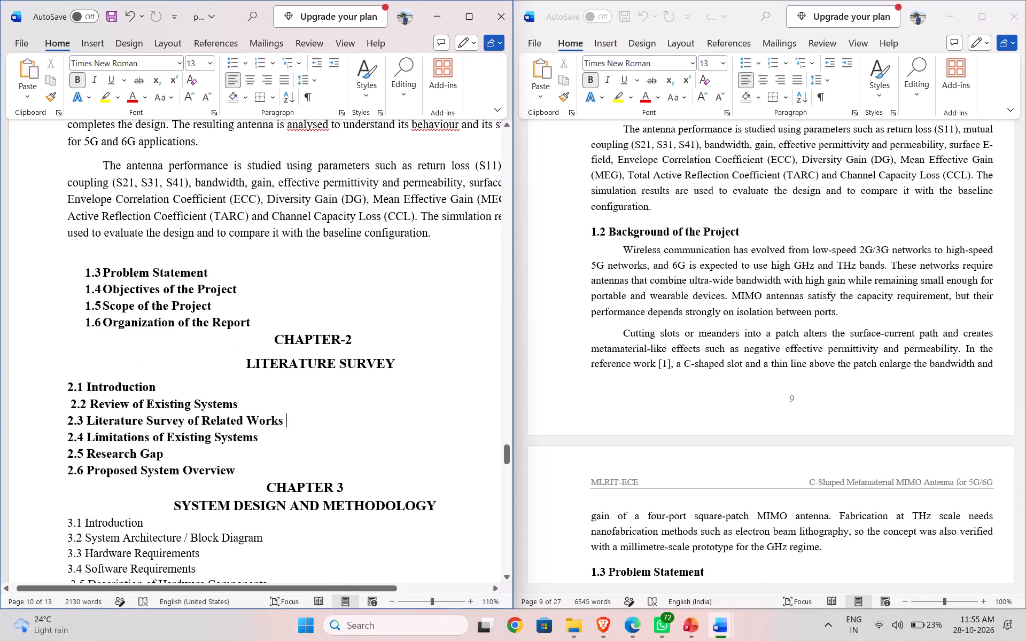
{"action": "scroll", "coordinate": [337, 426], "scroll_direction": "down", "scroll_amount": 5}
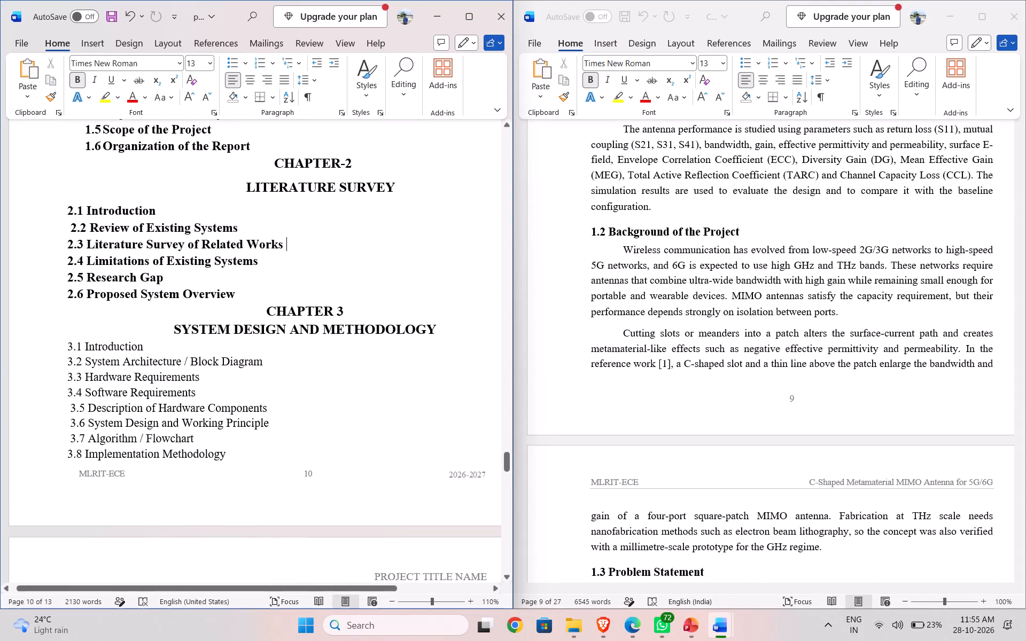
{"action": "scroll", "coordinate": [234, 465], "scroll_direction": "down", "scroll_amount": 5}
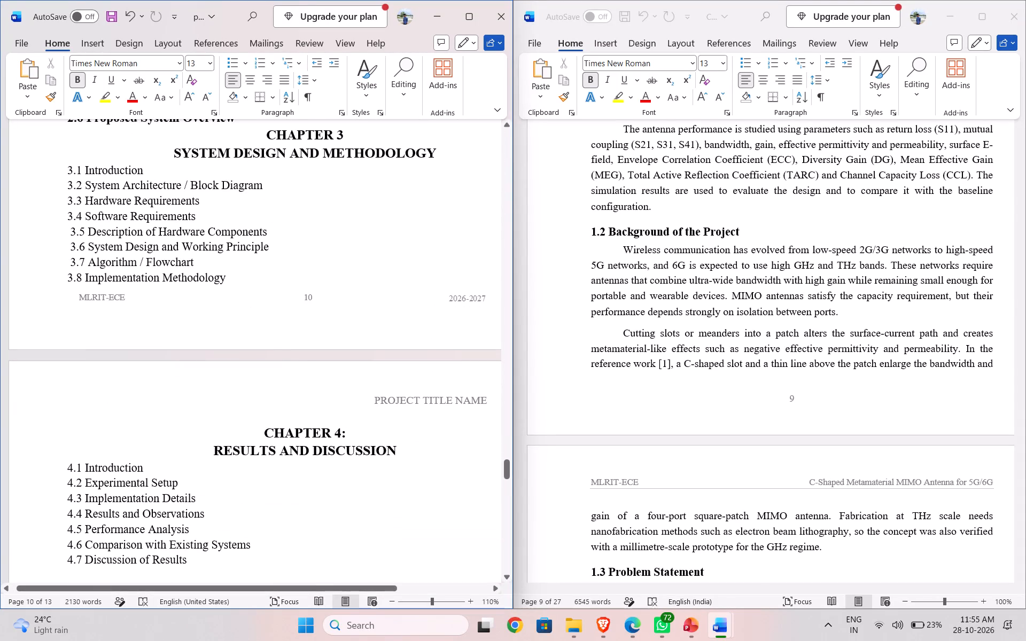
{"action": "left_click_drag", "start_coordinate": [230, 277], "coordinate": [100, 189]}
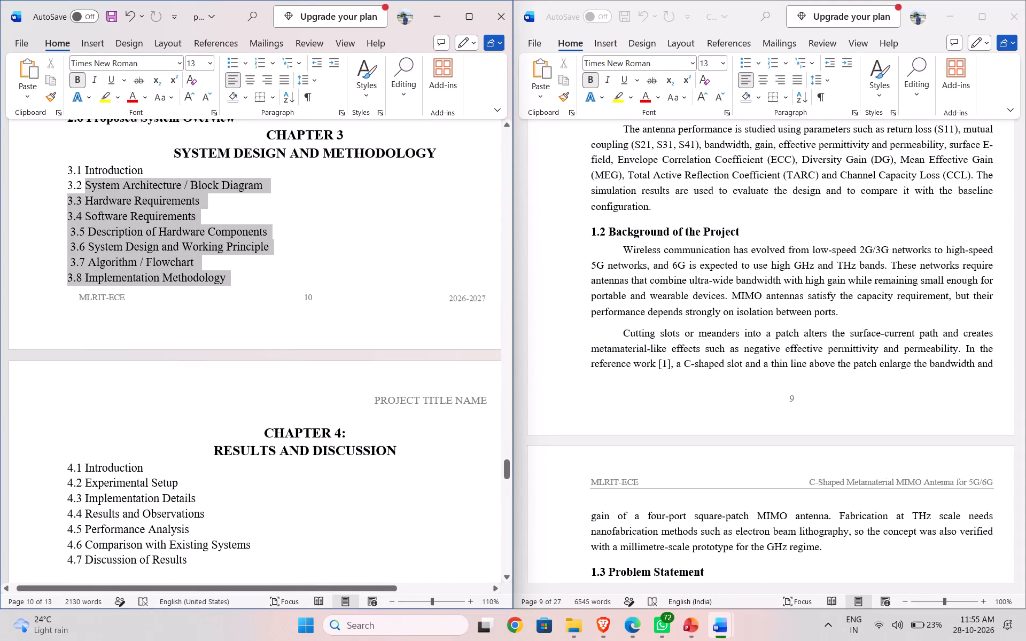
{"action": "left_click_drag", "start_coordinate": [100, 189], "coordinate": [63, 170]}
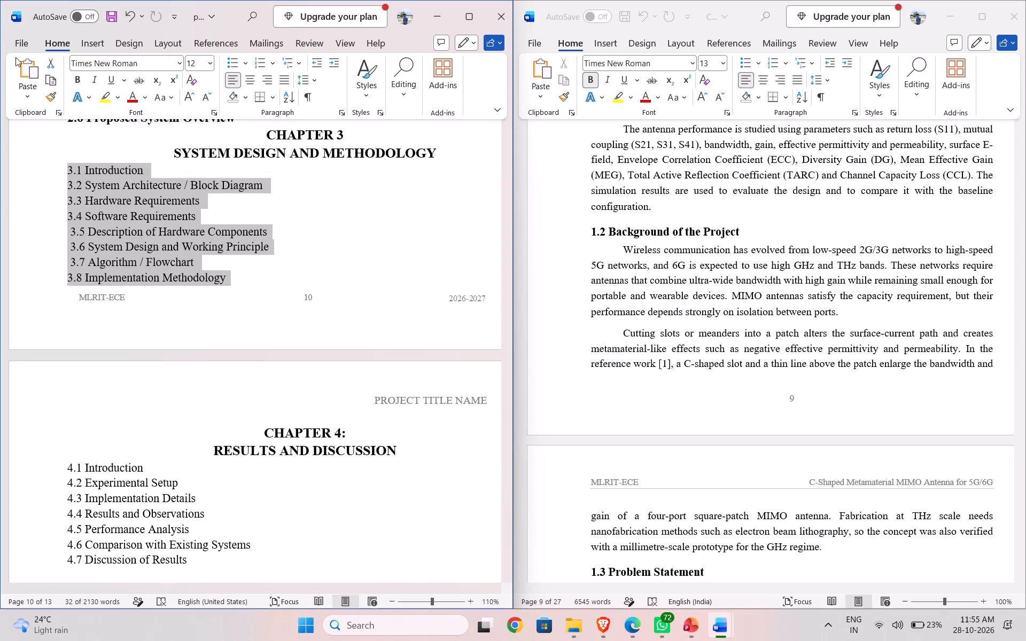
{"action": "left_click", "coordinate": [78, 81]}
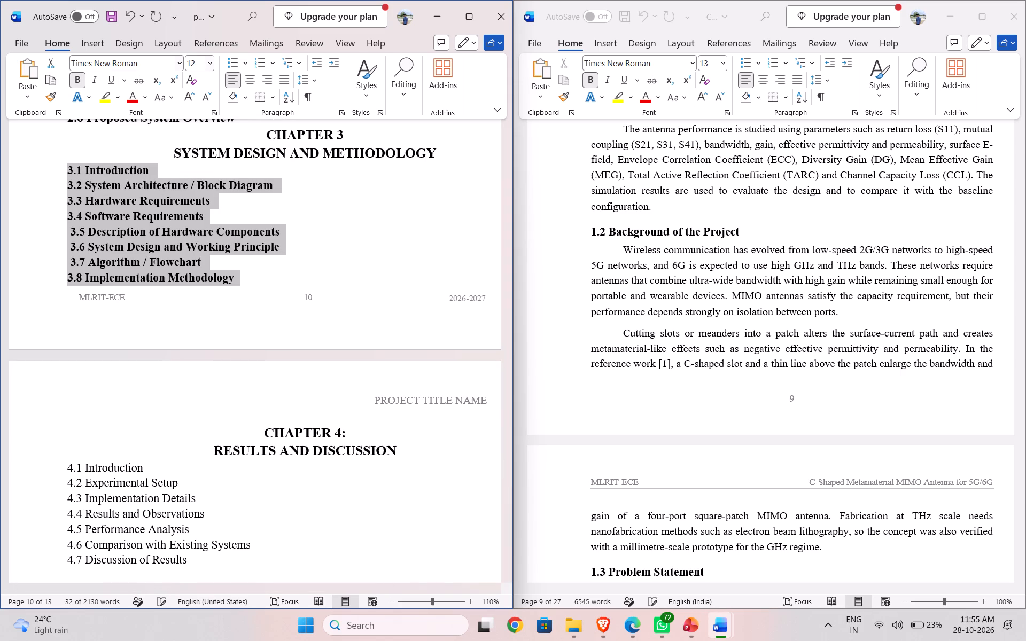
{"action": "left_click", "coordinate": [195, 65]}
{"action": "type", "text": "13"}
{"action": "key", "text": "Return"}
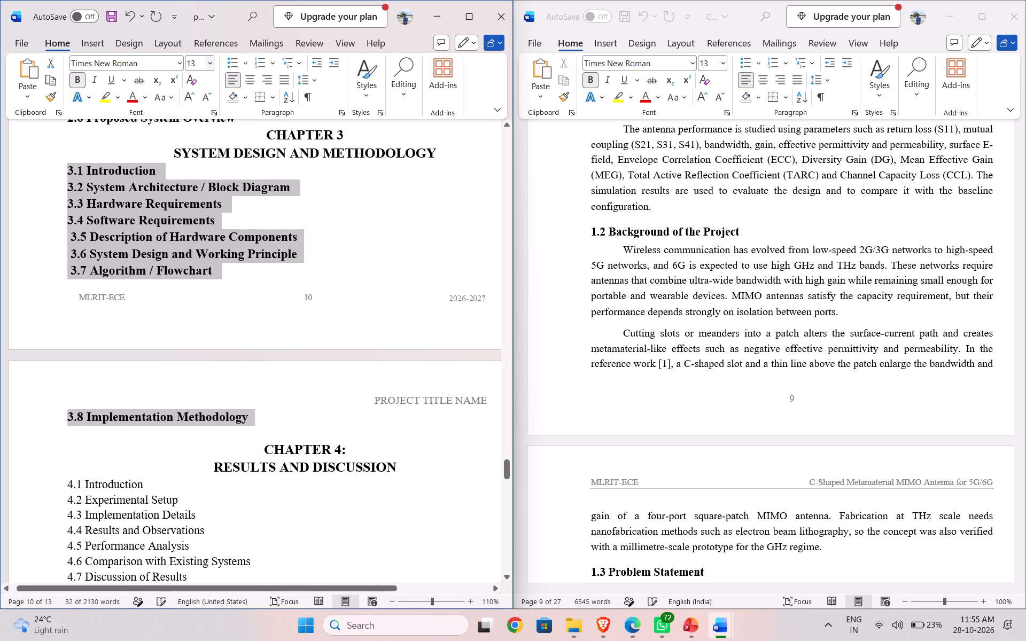
Make the Chapter 4 headings from 4.1 Introduction through 4.7 Discussion of Results bold and set their font size to 13.
{"action": "scroll", "coordinate": [236, 254], "scroll_direction": "down", "scroll_amount": 5}
{"action": "left_click_drag", "start_coordinate": [198, 401], "coordinate": [63, 304]}
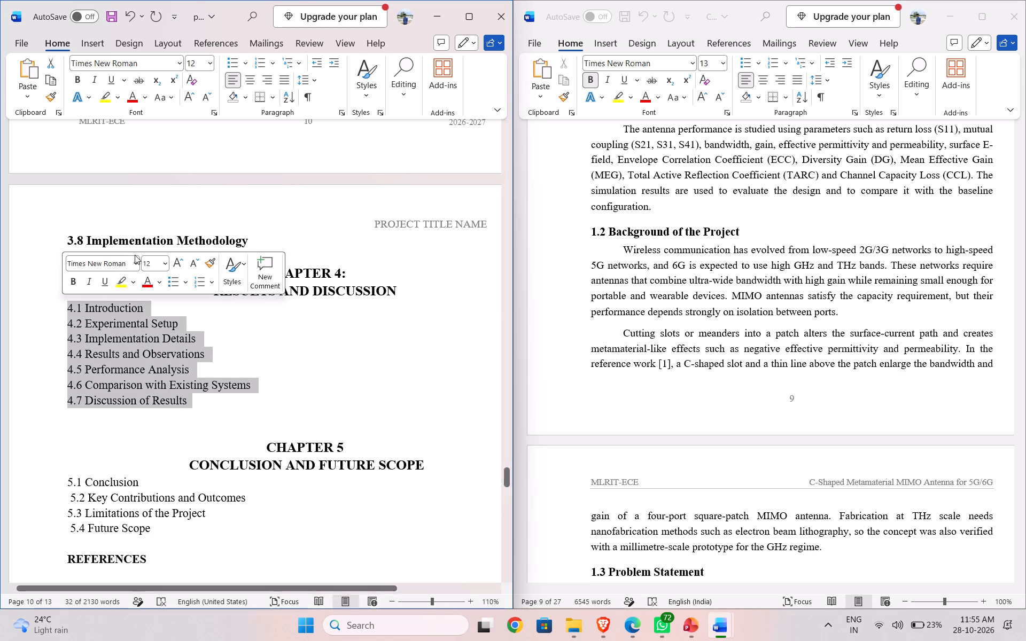
{"action": "left_click", "coordinate": [73, 281]}
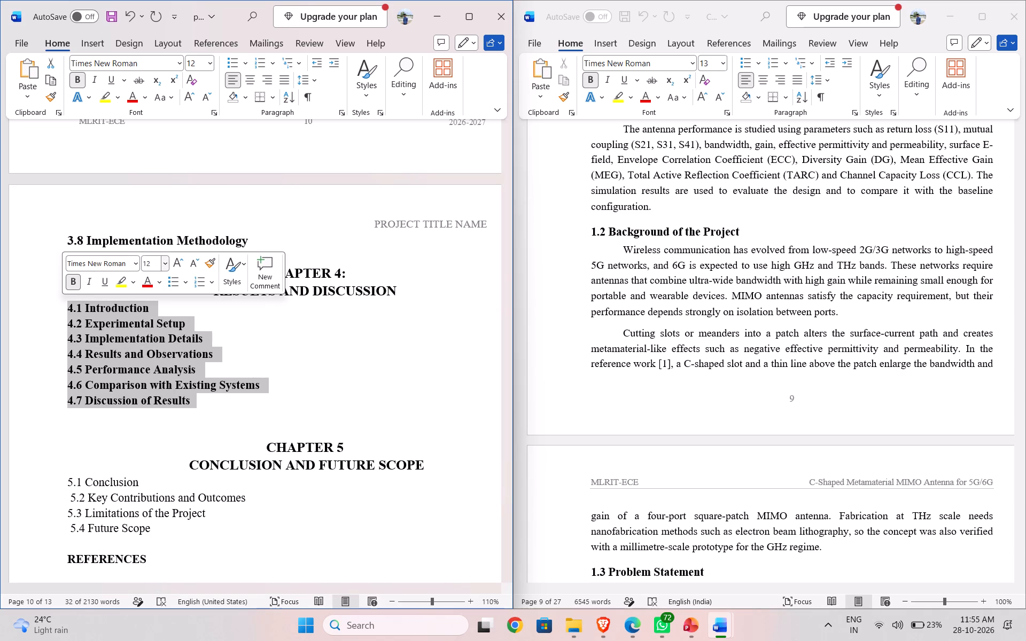
{"action": "left_click", "coordinate": [150, 264]}
{"action": "type", "text": "13"}
{"action": "key", "text": "Return"}
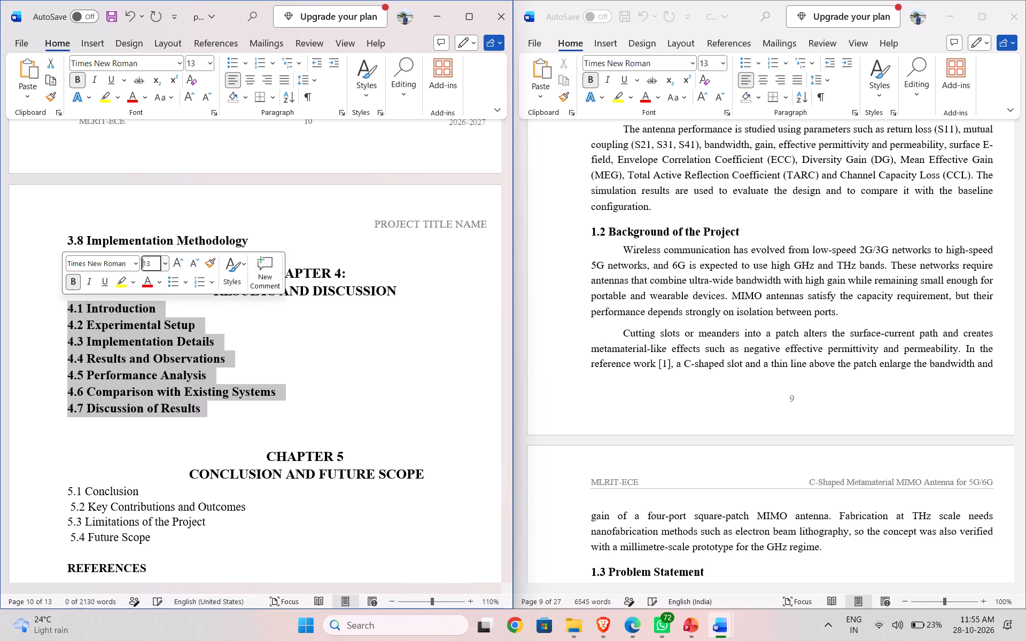
Set the Chapter 5 headings from 5.1 Conclusion through 5.4 Future Scope to font size 13 and make them bold.
{"action": "scroll", "coordinate": [285, 385], "scroll_direction": "down", "scroll_amount": 4}
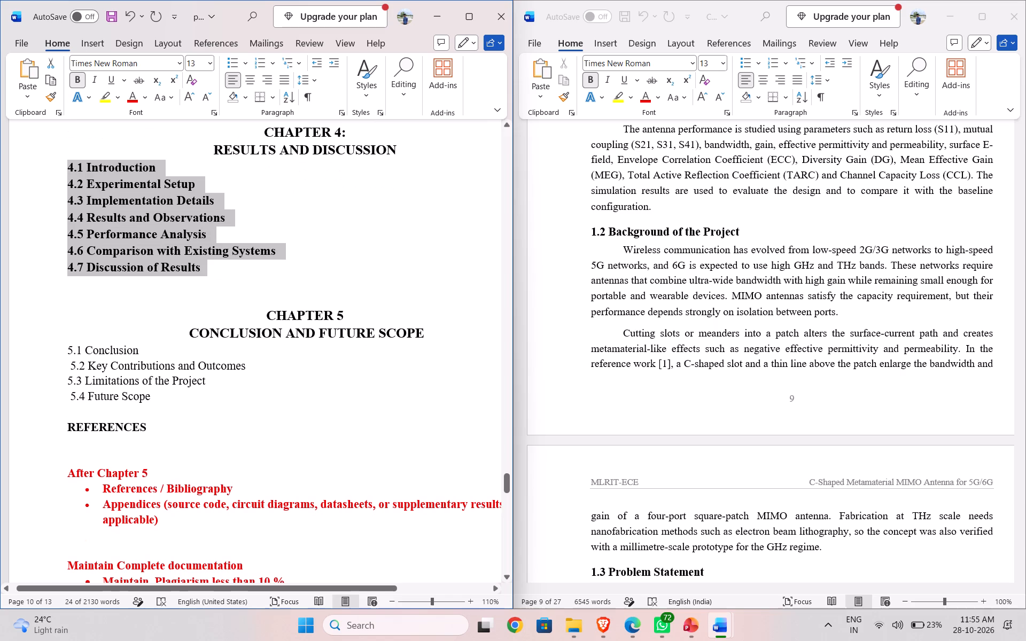
{"action": "left_click_drag", "start_coordinate": [160, 399], "coordinate": [69, 347]}
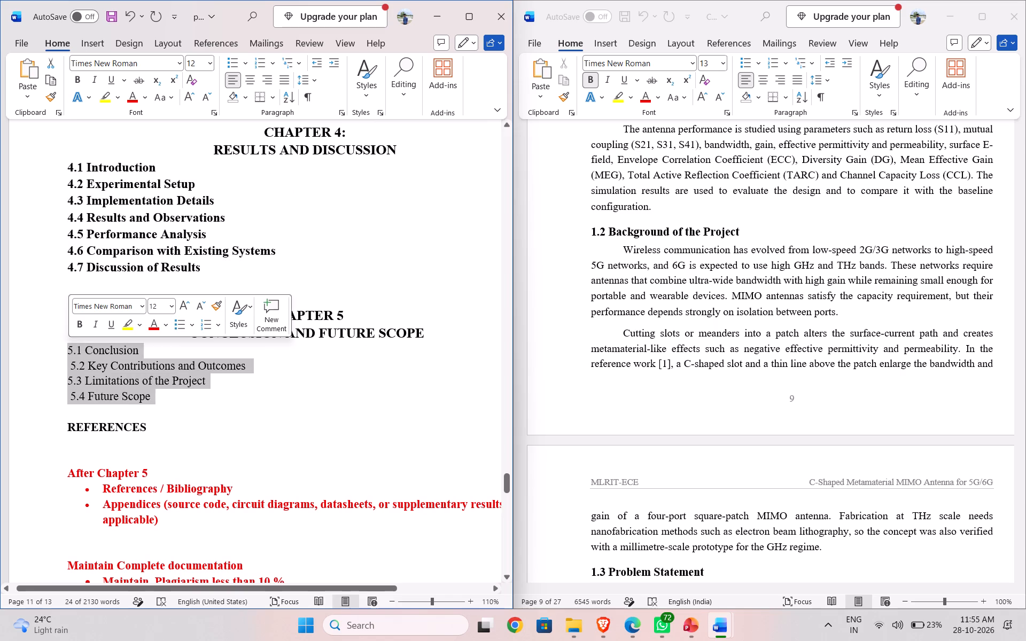
{"action": "left_click", "coordinate": [164, 307]}
{"action": "type", "text": "13"}
{"action": "left_click", "coordinate": [75, 321]}
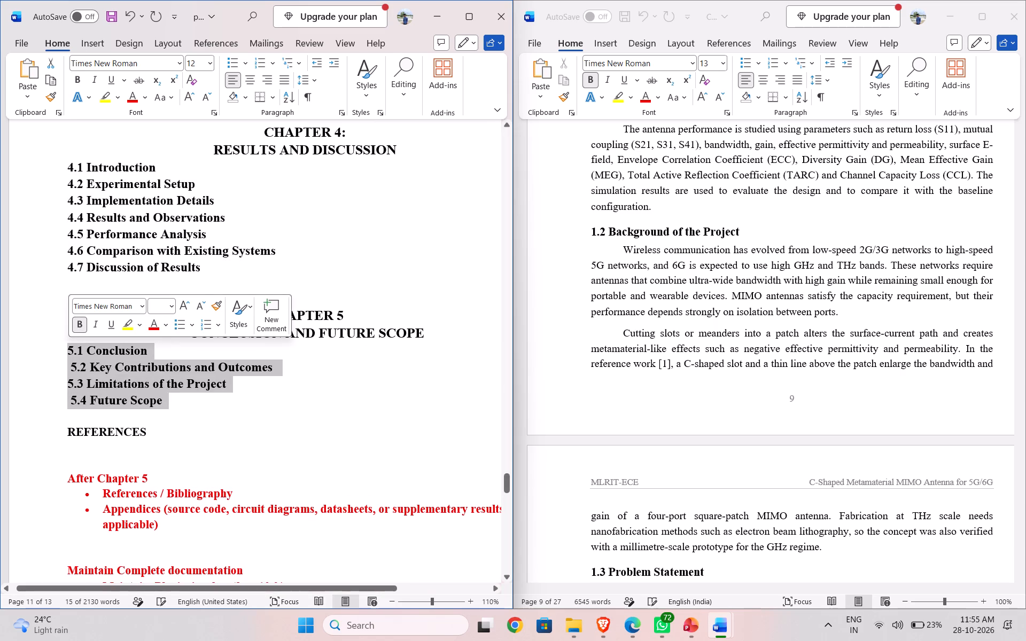
{"action": "left_click", "coordinate": [237, 269]}
Add an unnumbered blank line with bold turned off beneath the 1.3 Problem Statement heading in Chapter 1.
{"action": "scroll", "coordinate": [240, 267], "scroll_direction": "up", "scroll_amount": 19}
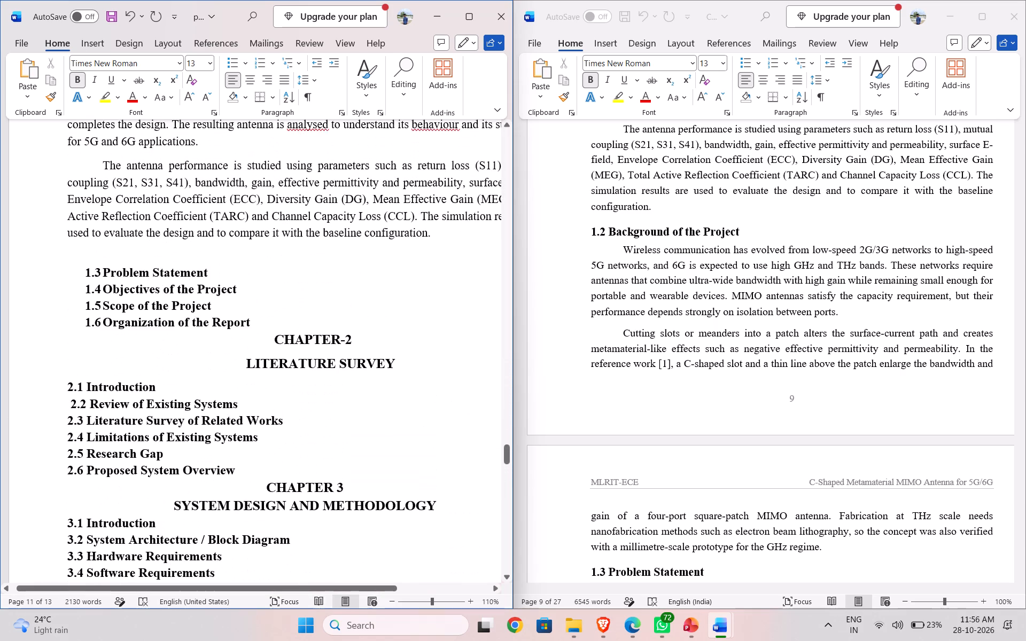
{"action": "scroll", "coordinate": [239, 267], "scroll_direction": "up", "scroll_amount": 7}
{"action": "scroll", "coordinate": [239, 267], "scroll_direction": "down", "scroll_amount": 4}
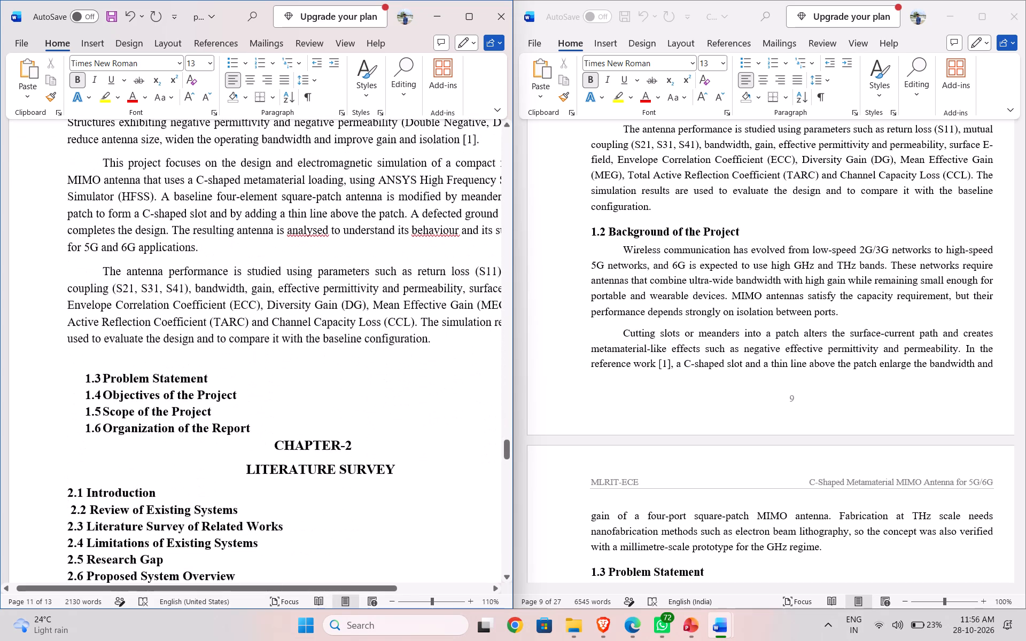
{"action": "left_click", "coordinate": [216, 380]}
{"action": "key", "text": "Return"}
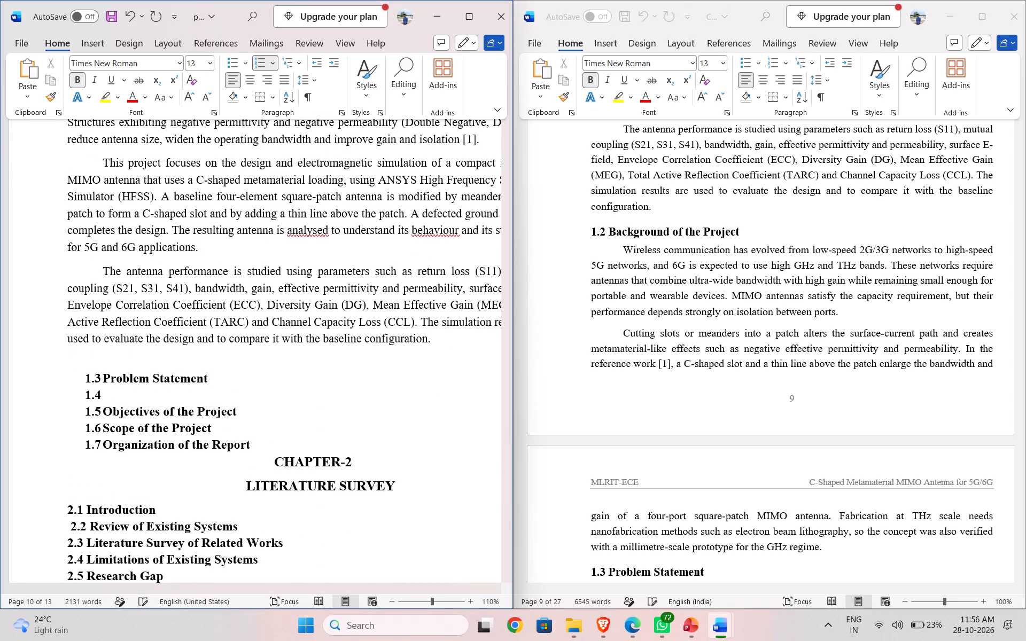
{"action": "key", "text": "BackSpace"}
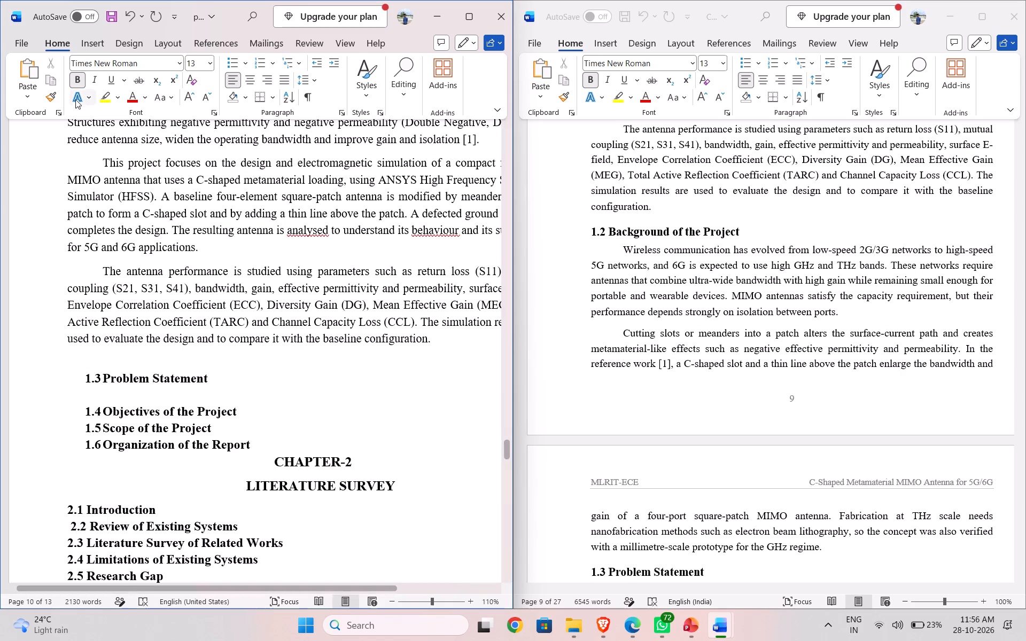
{"action": "left_click", "coordinate": [76, 82]}
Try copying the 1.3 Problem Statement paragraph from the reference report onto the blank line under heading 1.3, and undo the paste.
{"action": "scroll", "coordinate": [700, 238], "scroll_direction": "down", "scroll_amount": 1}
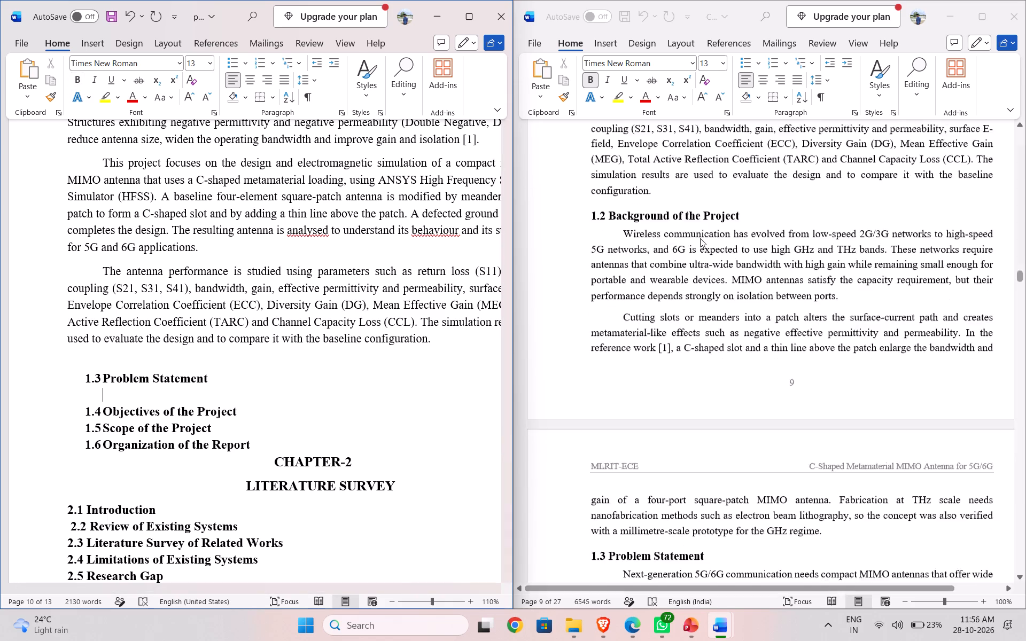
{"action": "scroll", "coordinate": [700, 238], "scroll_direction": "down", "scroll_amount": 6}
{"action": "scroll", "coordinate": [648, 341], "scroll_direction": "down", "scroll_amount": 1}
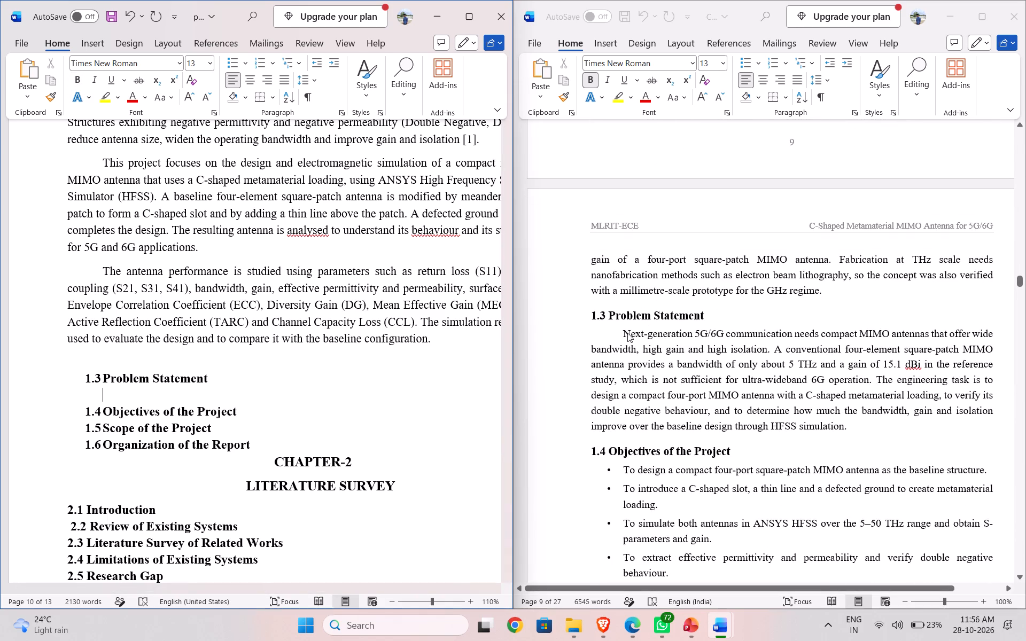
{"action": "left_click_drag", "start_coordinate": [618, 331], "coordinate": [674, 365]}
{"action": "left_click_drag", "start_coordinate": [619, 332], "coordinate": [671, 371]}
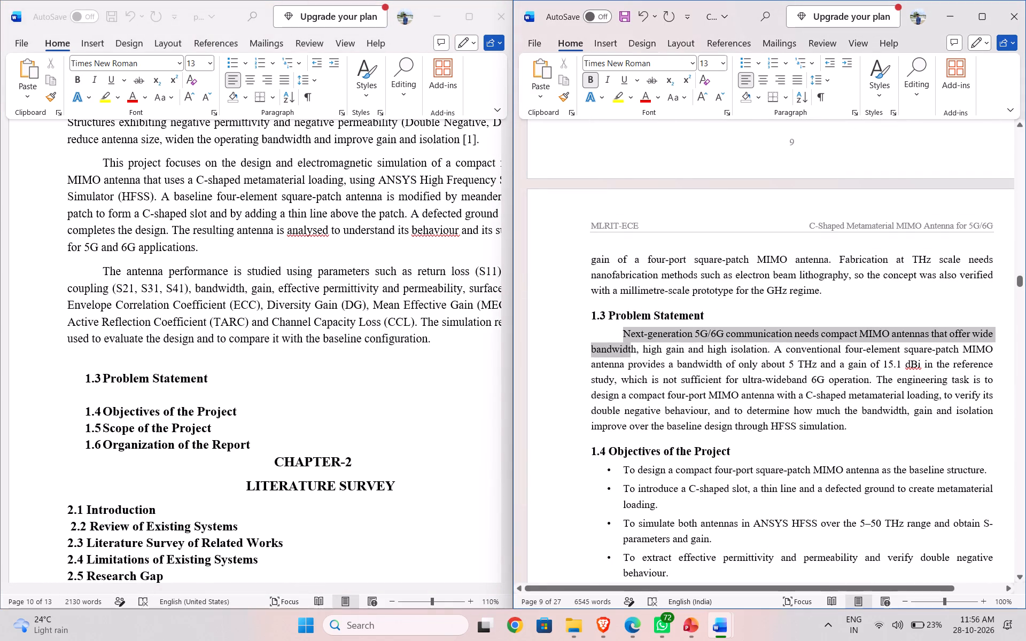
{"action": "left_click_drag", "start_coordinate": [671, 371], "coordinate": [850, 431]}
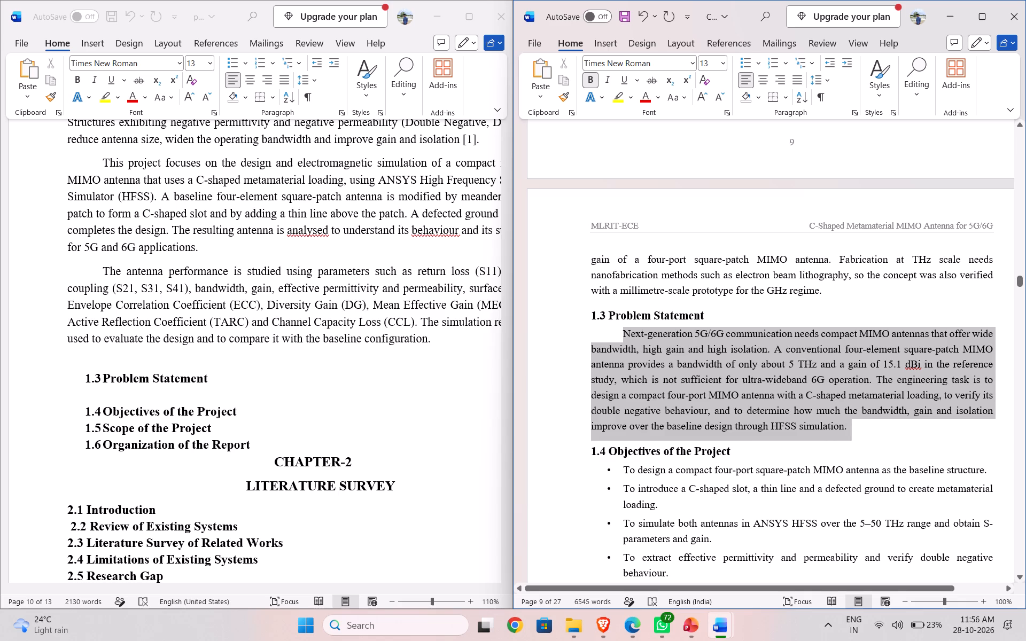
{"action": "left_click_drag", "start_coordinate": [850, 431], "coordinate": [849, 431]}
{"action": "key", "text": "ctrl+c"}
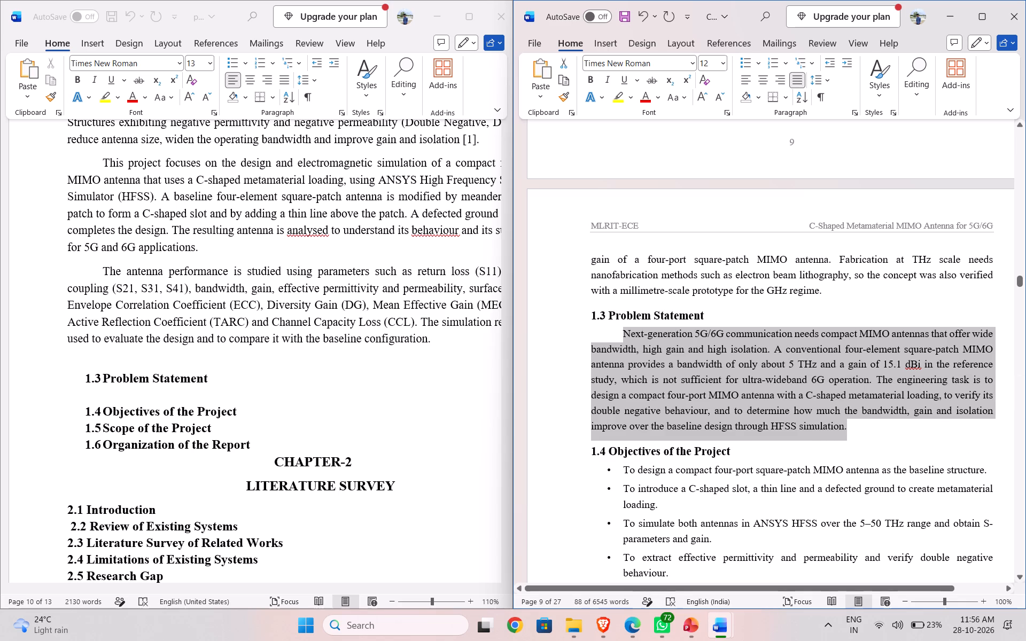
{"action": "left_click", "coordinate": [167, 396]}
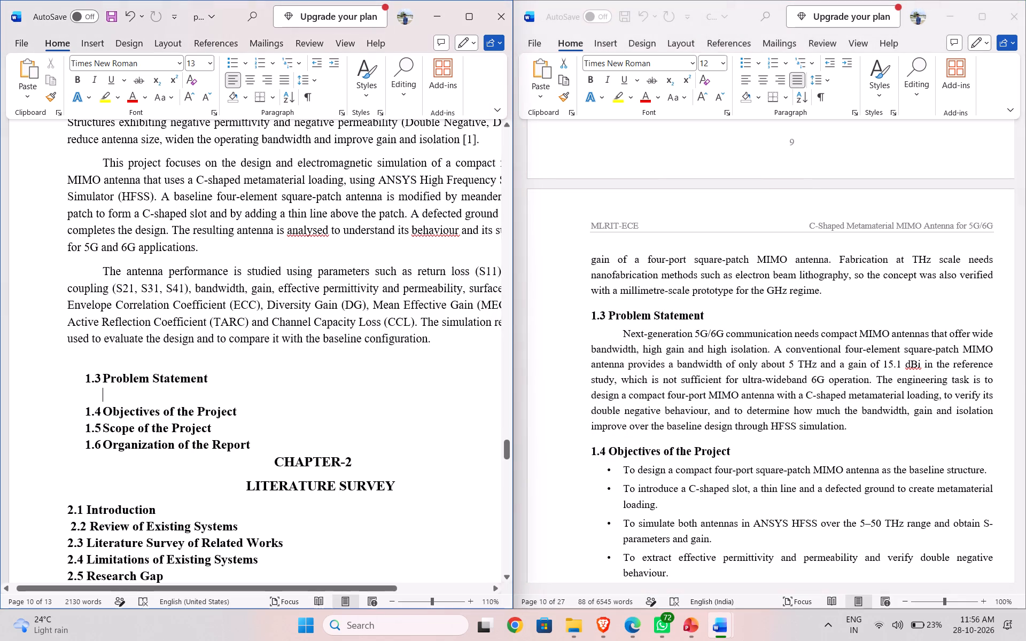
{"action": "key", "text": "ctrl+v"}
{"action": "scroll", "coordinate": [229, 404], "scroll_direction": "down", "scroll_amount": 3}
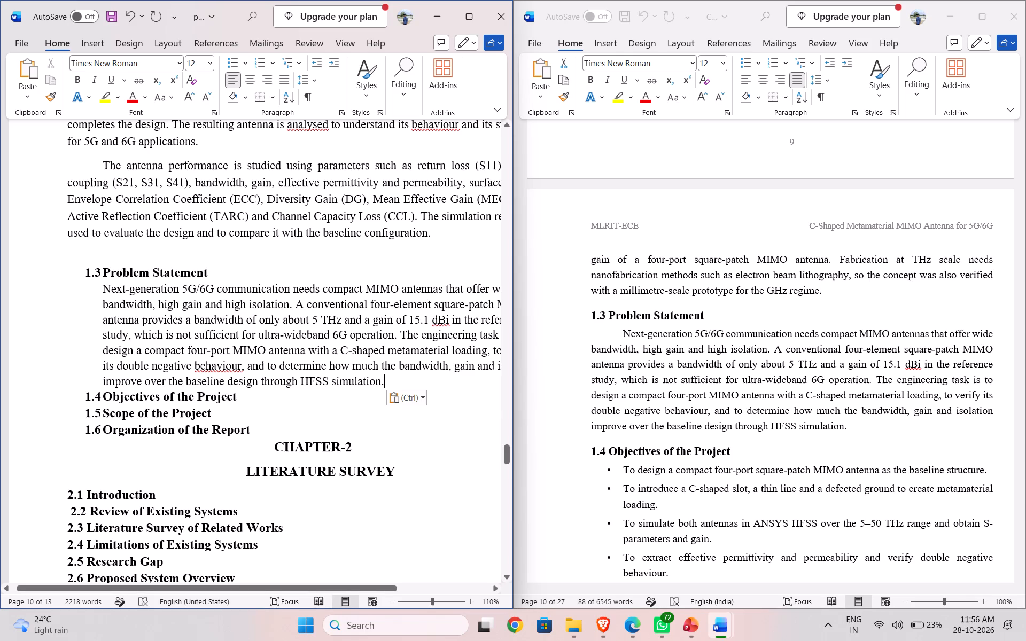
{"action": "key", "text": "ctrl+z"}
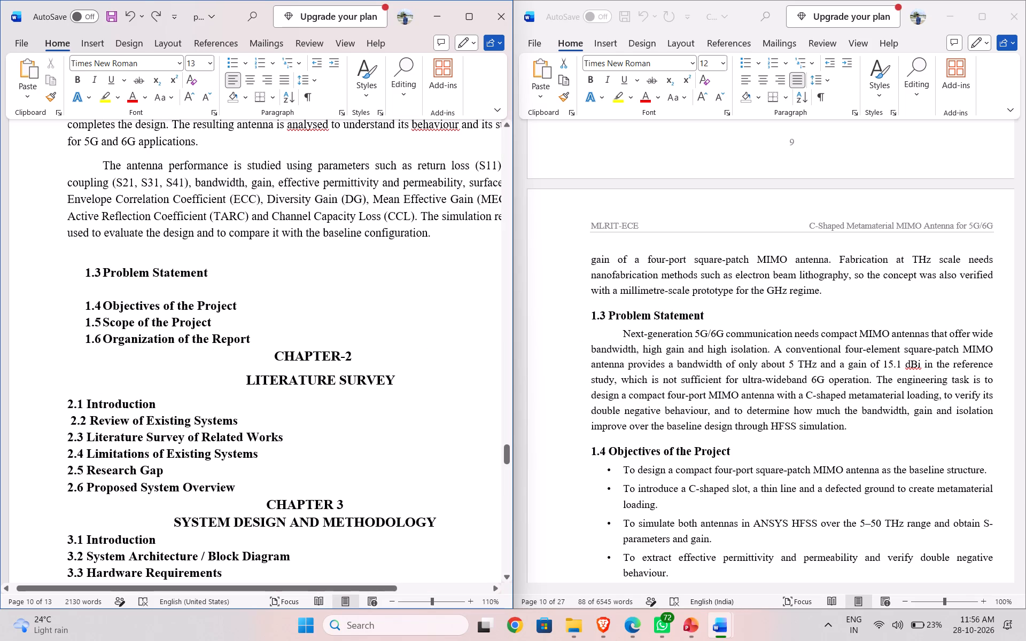
Add a second blank line beneath the 1.3 Problem Statement heading and remove that line's indent.
{"action": "key", "text": "Return"}
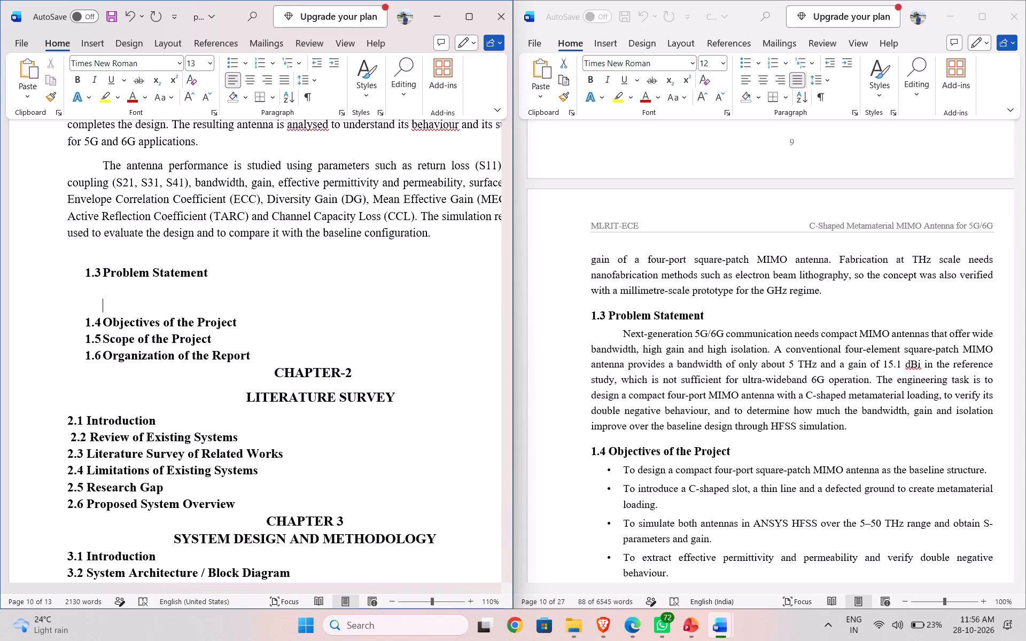
{"action": "key", "text": "Left"}
{"action": "key", "text": "Right"}
{"action": "key", "text": "BackSpace"}
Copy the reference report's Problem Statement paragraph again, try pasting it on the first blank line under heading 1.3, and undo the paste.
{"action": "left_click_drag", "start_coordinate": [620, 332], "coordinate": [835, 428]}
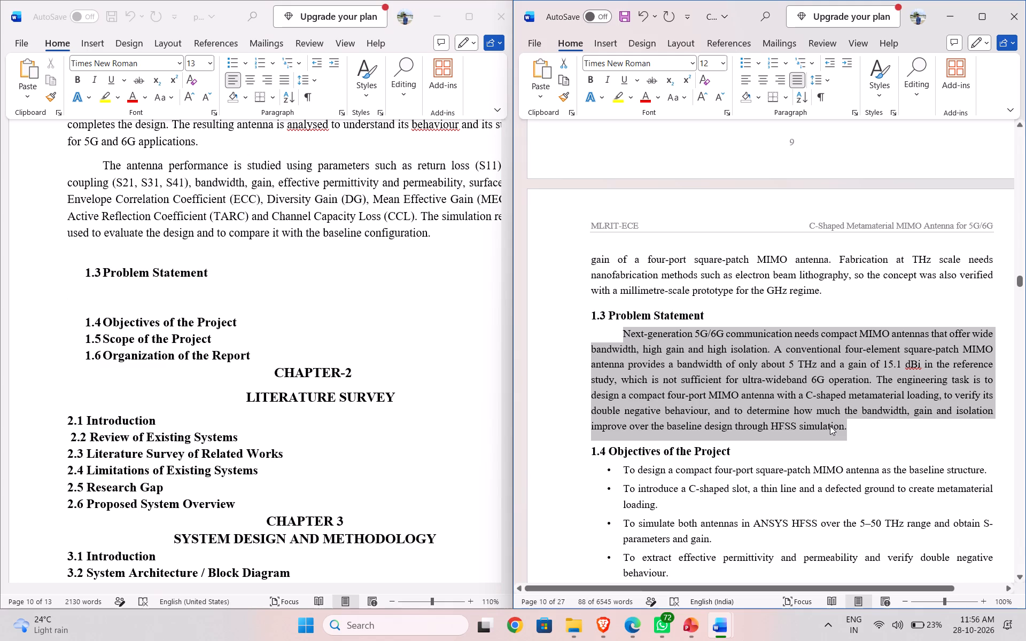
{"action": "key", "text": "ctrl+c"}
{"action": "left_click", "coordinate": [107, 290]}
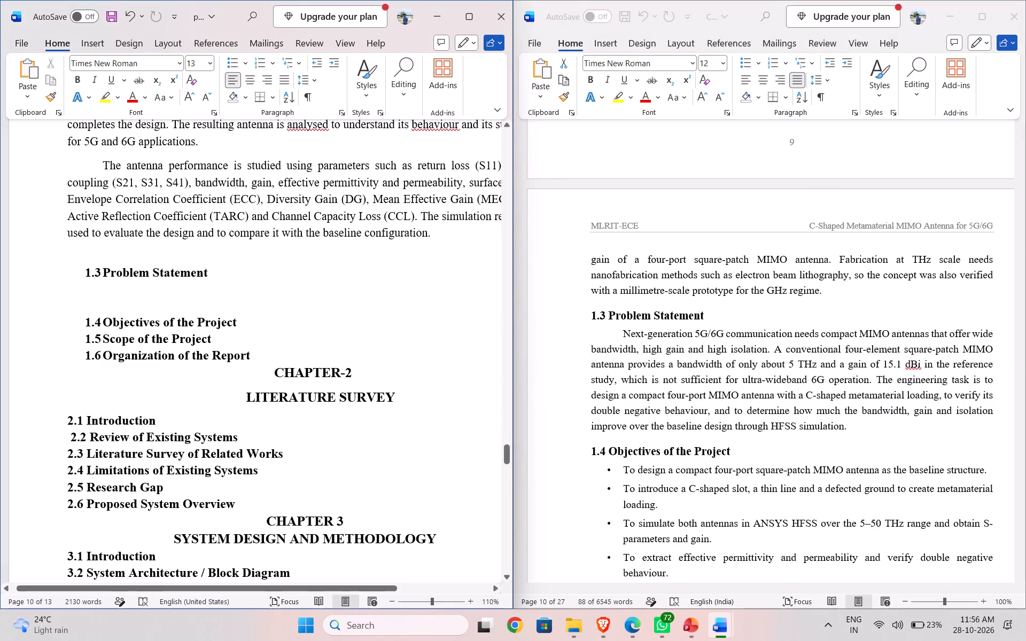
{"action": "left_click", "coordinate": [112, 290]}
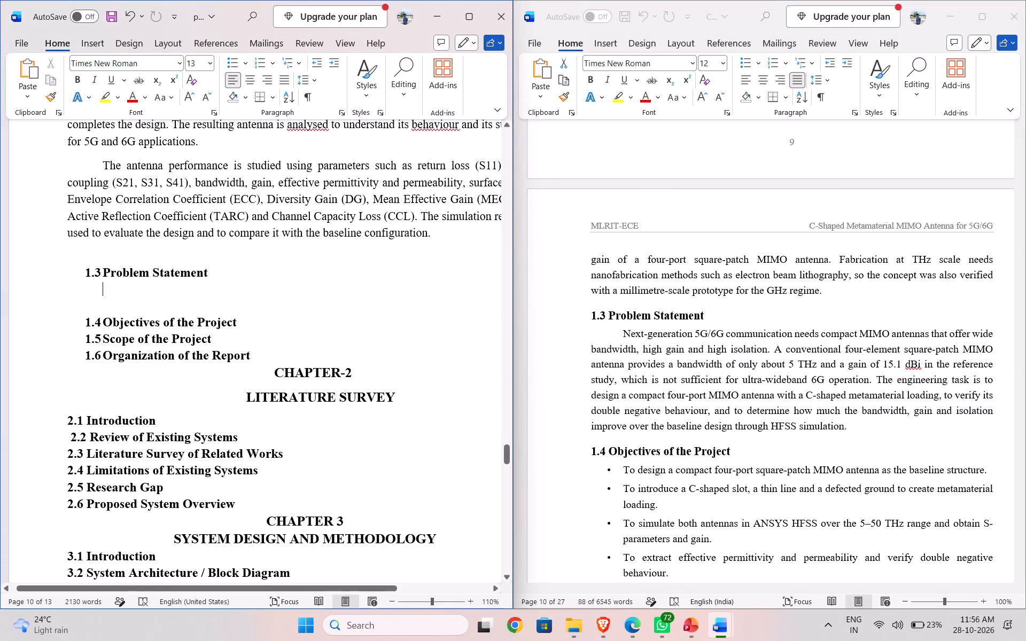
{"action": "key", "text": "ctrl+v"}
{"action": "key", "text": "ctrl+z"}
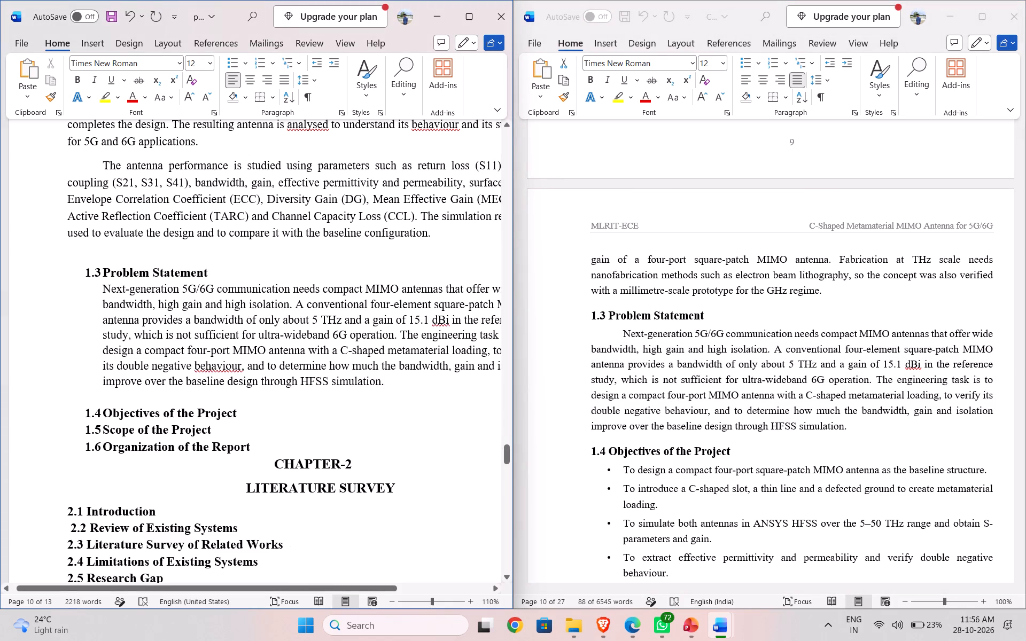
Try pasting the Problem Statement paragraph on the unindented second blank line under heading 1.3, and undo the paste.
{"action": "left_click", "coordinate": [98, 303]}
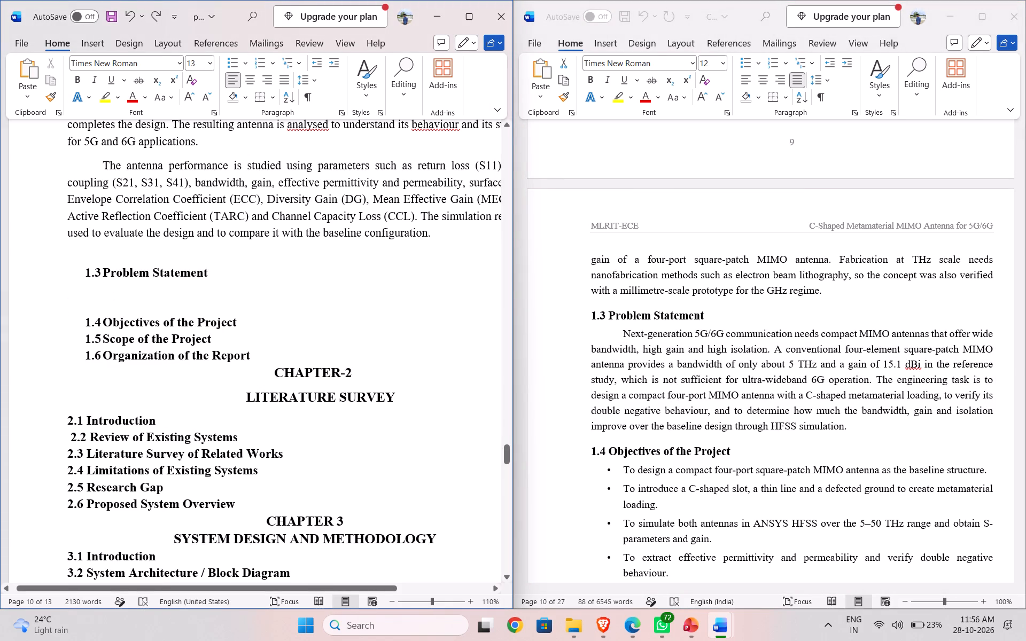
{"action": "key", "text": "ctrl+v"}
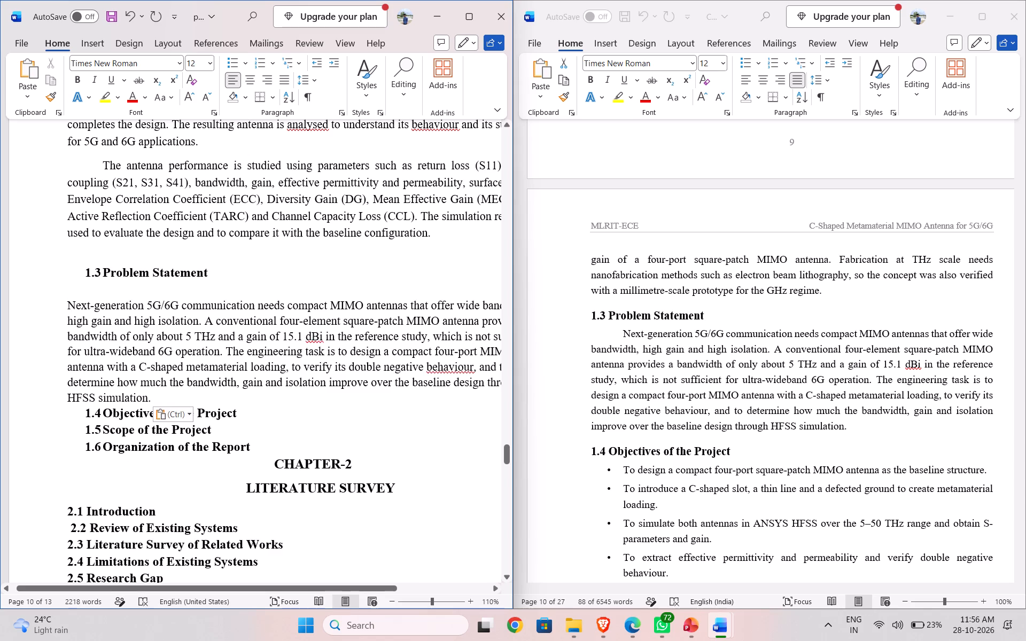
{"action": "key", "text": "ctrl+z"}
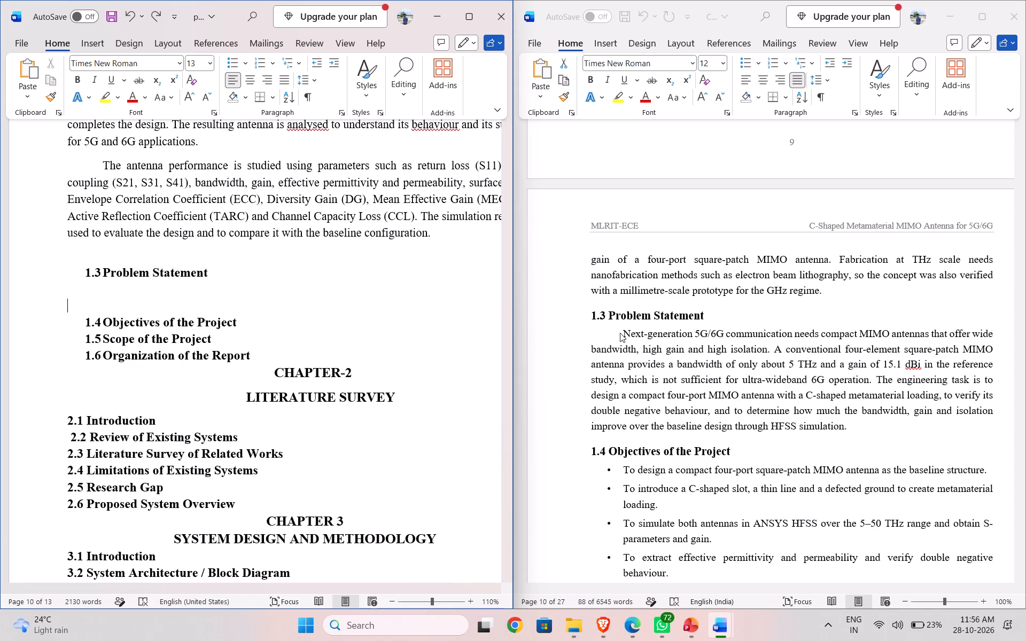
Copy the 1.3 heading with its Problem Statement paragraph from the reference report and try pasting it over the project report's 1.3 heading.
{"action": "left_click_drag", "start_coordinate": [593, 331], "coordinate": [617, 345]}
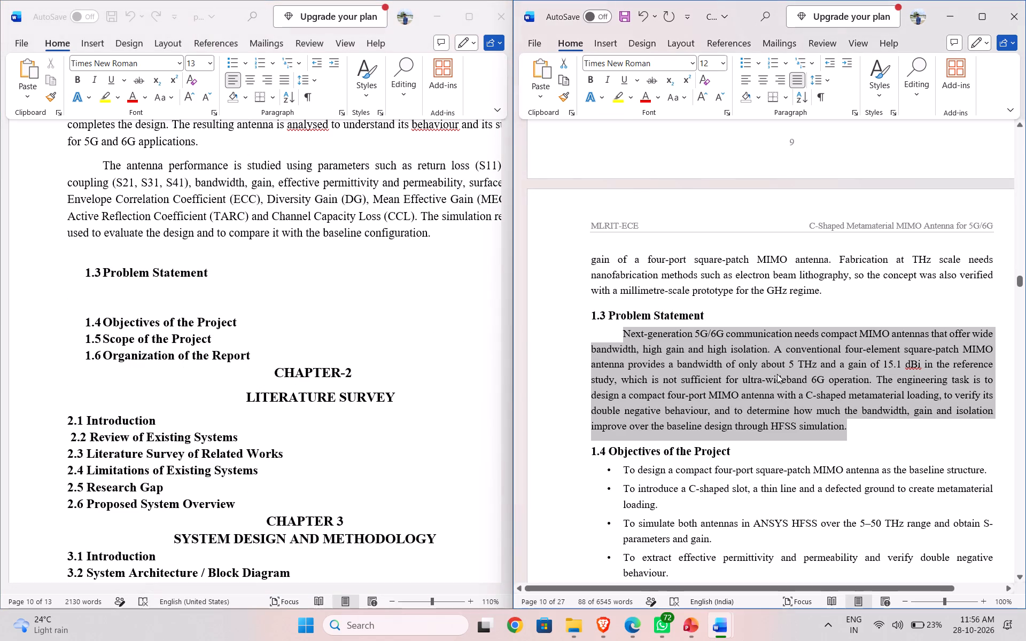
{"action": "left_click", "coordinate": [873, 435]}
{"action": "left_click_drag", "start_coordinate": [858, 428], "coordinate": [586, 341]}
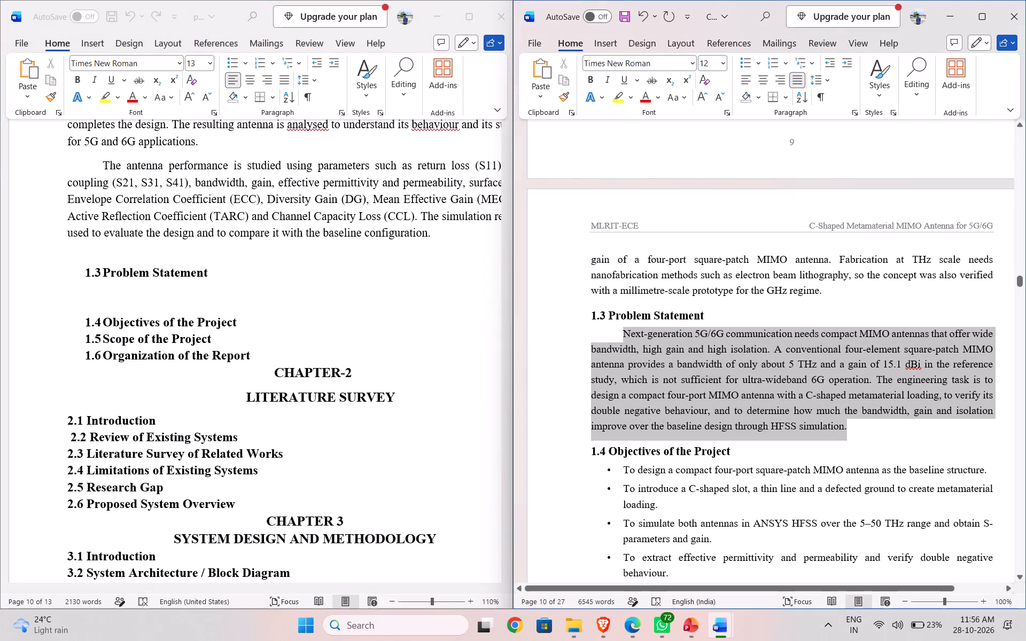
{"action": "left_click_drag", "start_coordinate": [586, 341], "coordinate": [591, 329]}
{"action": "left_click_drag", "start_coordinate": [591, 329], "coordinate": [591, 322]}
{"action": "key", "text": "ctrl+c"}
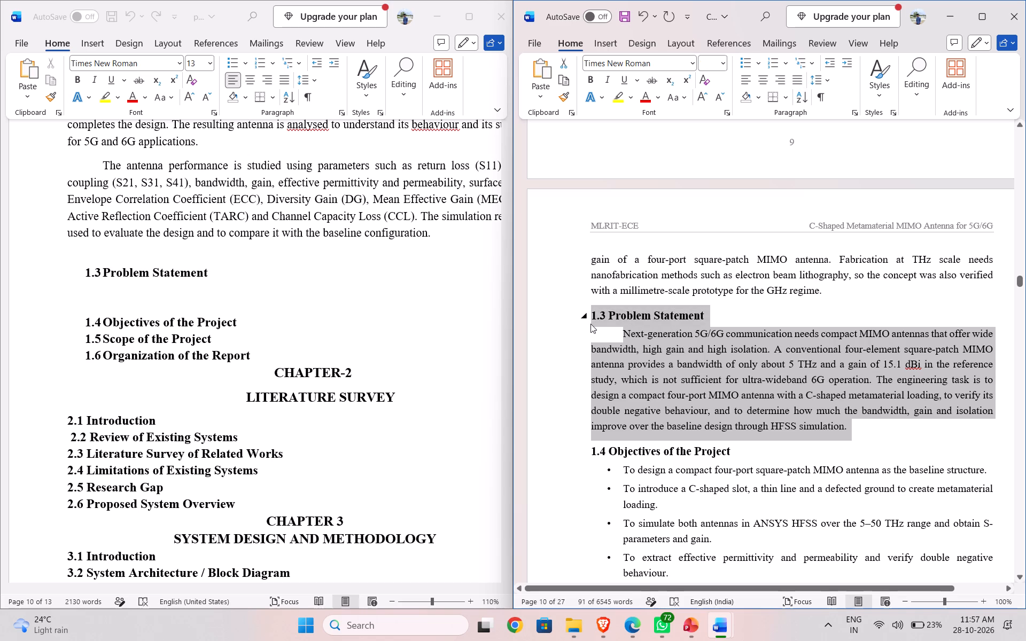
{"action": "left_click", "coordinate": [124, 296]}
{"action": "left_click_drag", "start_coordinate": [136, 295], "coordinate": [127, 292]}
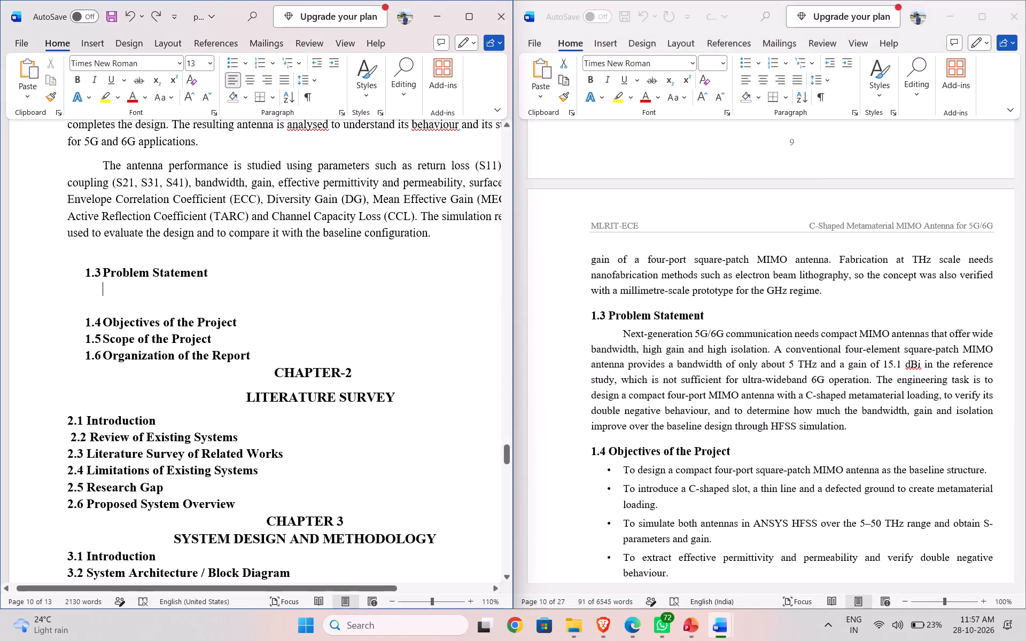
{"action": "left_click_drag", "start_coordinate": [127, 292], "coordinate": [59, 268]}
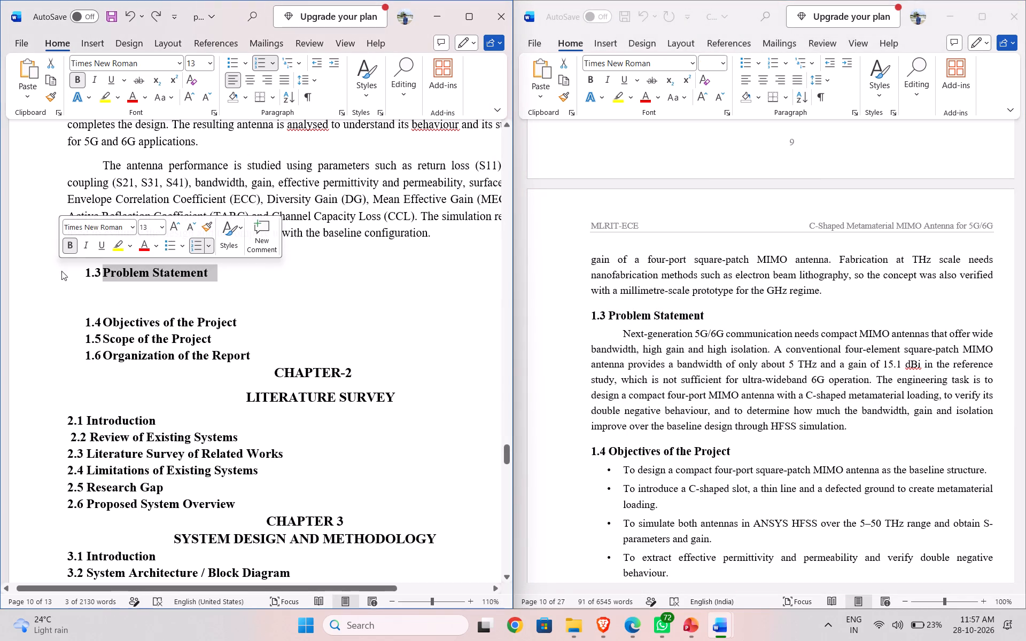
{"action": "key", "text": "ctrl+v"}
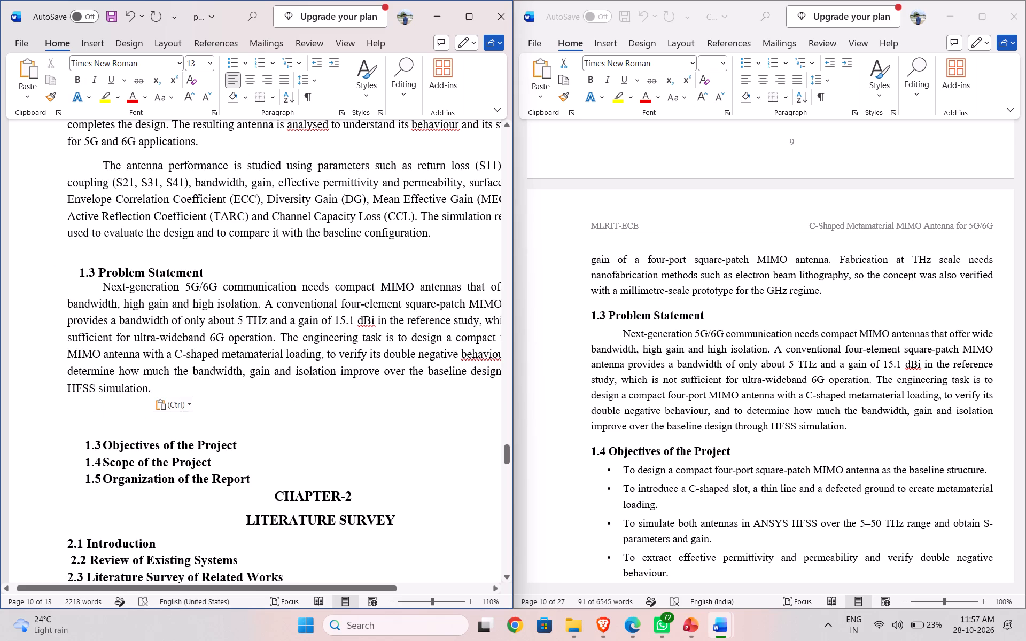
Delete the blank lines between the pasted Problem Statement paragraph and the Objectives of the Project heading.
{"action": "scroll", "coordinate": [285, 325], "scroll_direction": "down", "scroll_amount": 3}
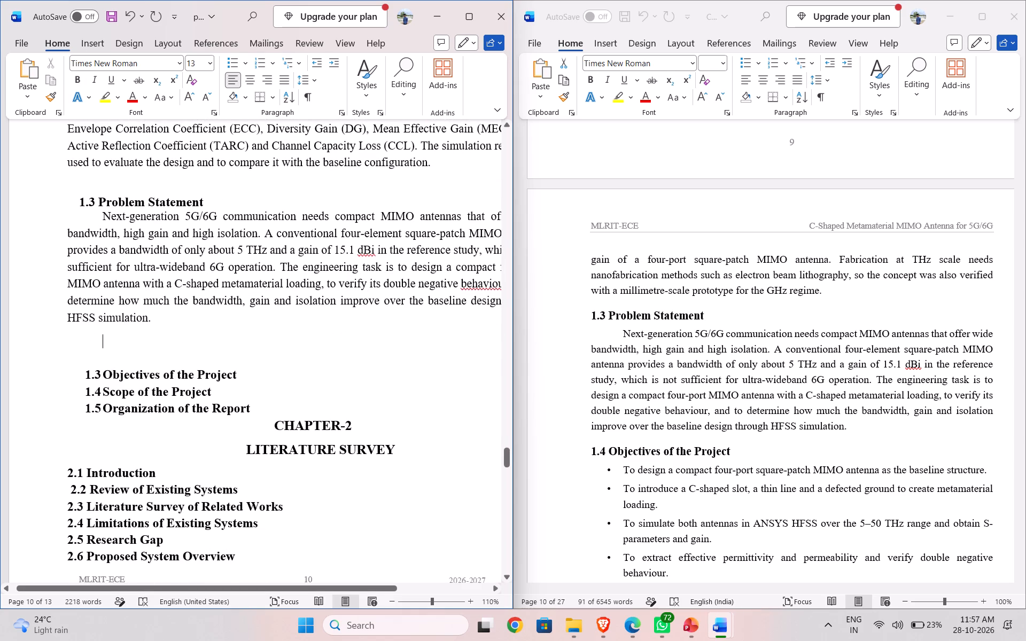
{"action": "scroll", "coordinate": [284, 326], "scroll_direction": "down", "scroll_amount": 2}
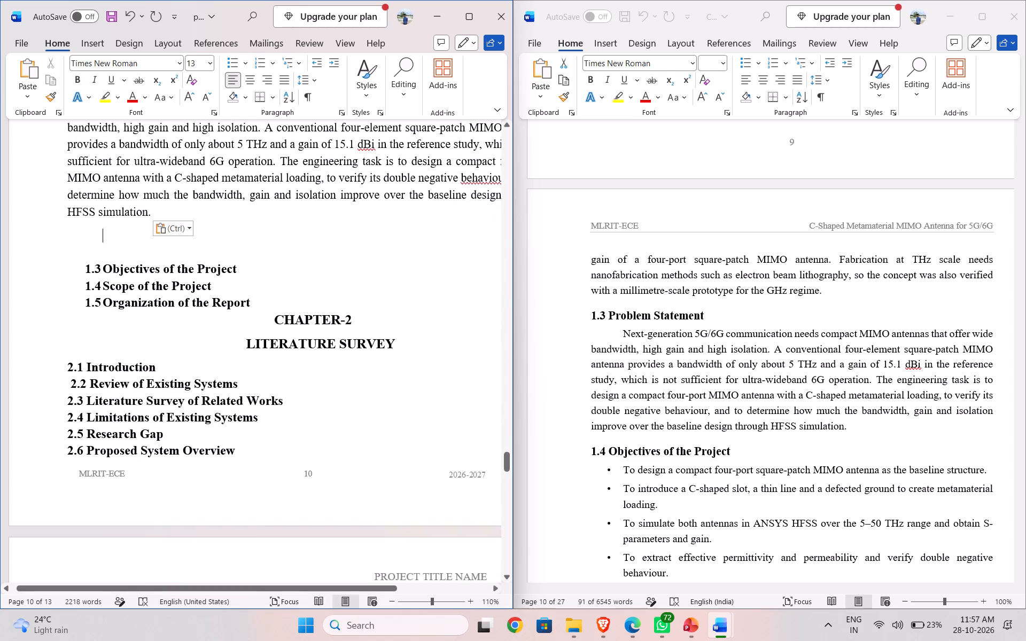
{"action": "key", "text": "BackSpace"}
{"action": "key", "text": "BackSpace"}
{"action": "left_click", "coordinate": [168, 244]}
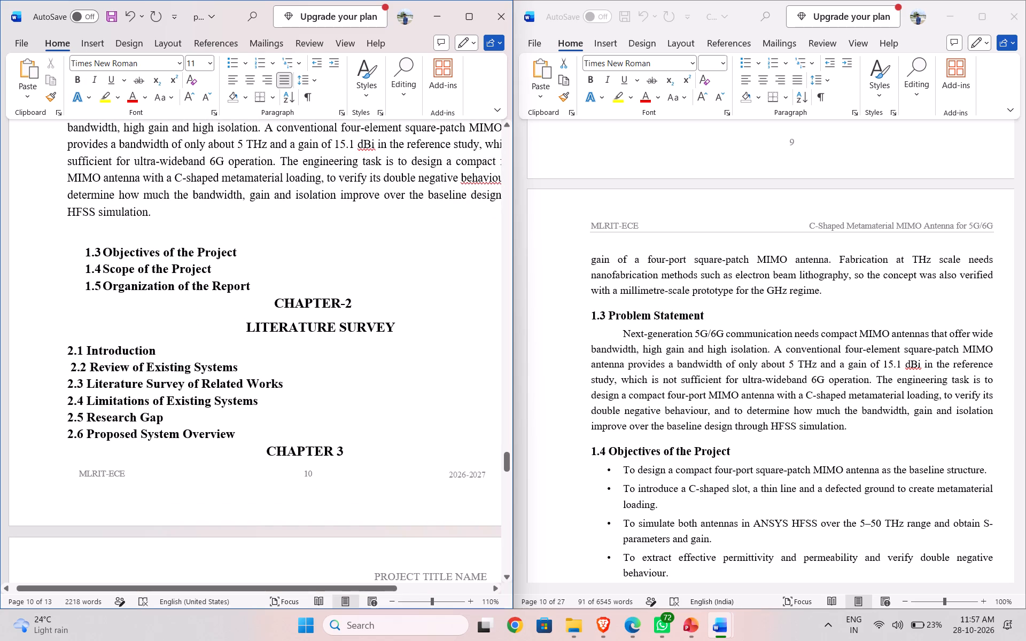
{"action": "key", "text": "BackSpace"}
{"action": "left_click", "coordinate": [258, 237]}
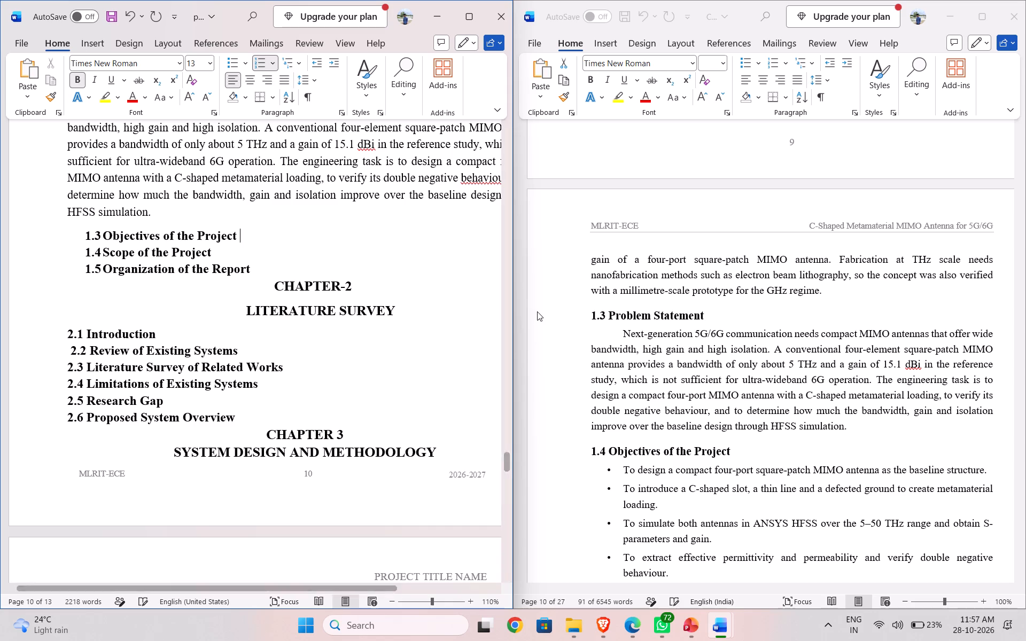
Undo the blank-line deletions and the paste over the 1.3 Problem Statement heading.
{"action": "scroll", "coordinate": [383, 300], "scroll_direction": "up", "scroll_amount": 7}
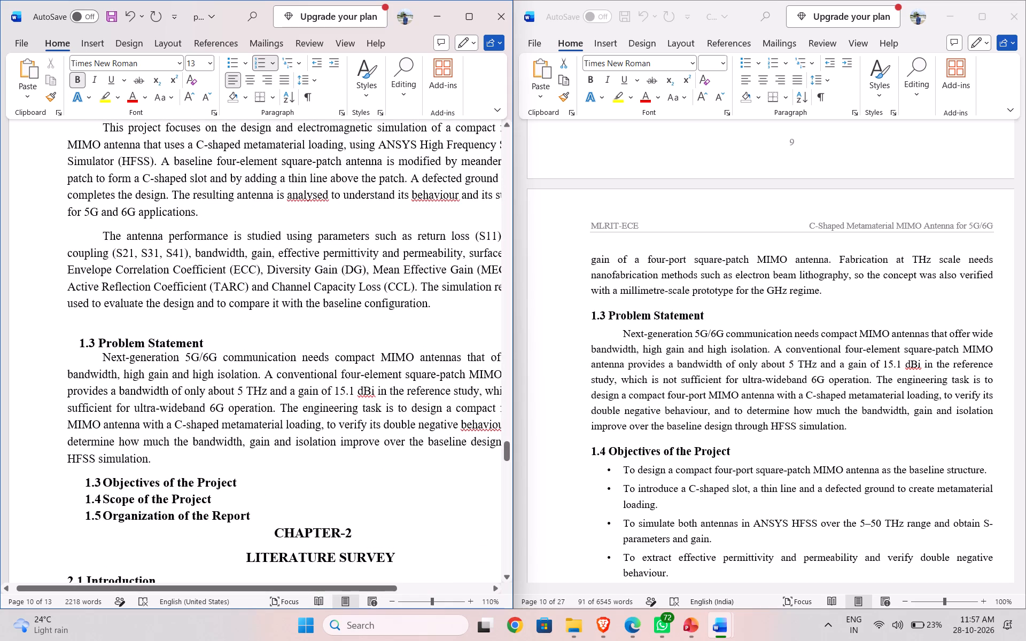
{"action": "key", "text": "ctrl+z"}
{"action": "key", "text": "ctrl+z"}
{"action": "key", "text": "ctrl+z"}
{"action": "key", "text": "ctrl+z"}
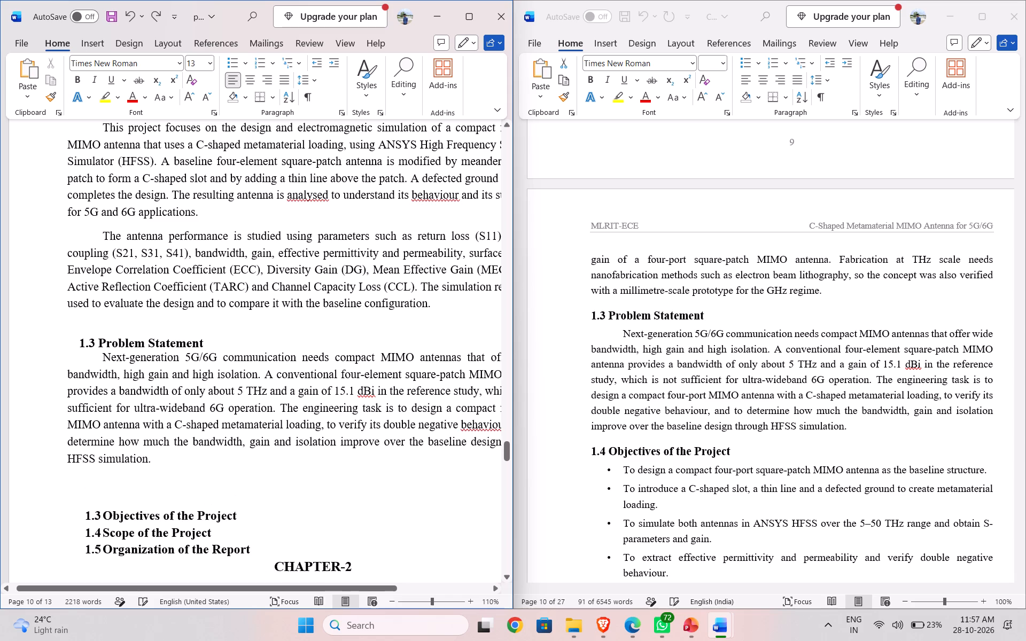
Copy only the Problem Statement paragraph, without its heading, from the reference report.
{"action": "left_click", "coordinate": [172, 378]}
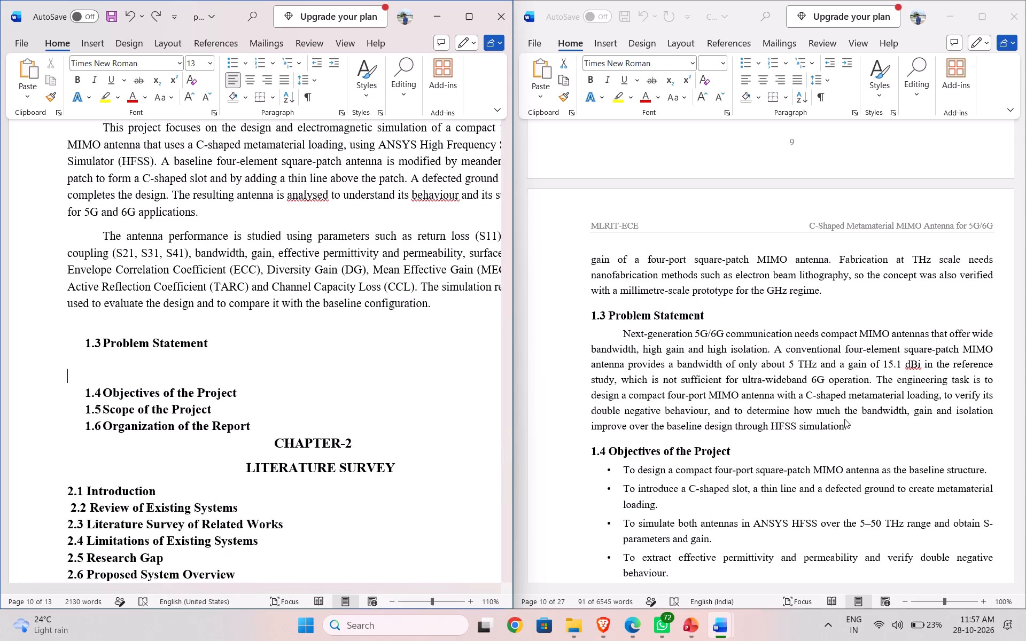
{"action": "left_click_drag", "start_coordinate": [849, 427], "coordinate": [705, 389]}
{"action": "left_click", "coordinate": [694, 386]}
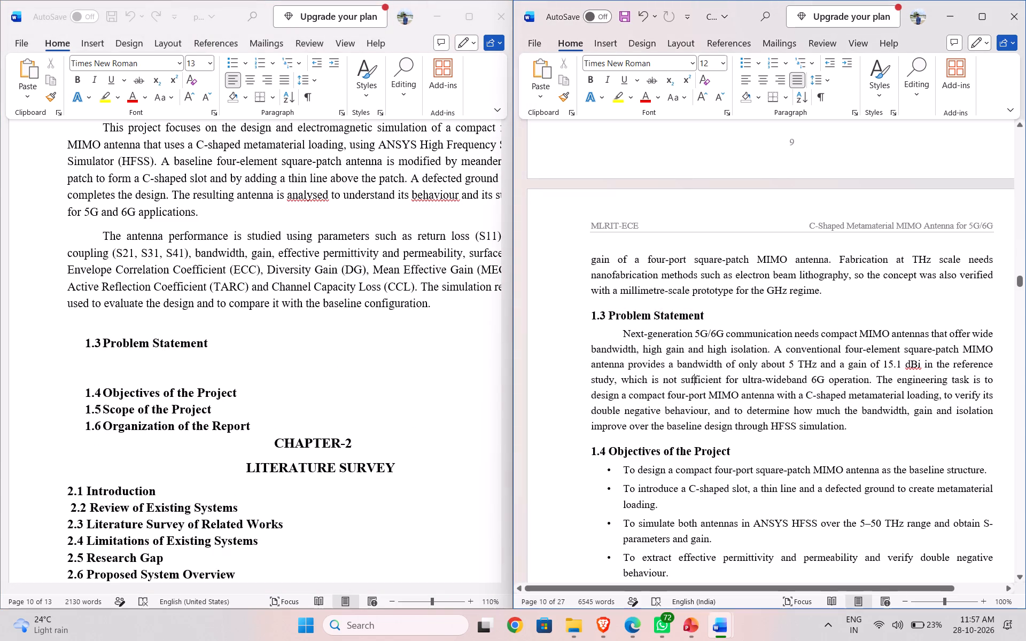
{"action": "left_click", "coordinate": [838, 425]}
{"action": "left_click_drag", "start_coordinate": [850, 426], "coordinate": [631, 339]}
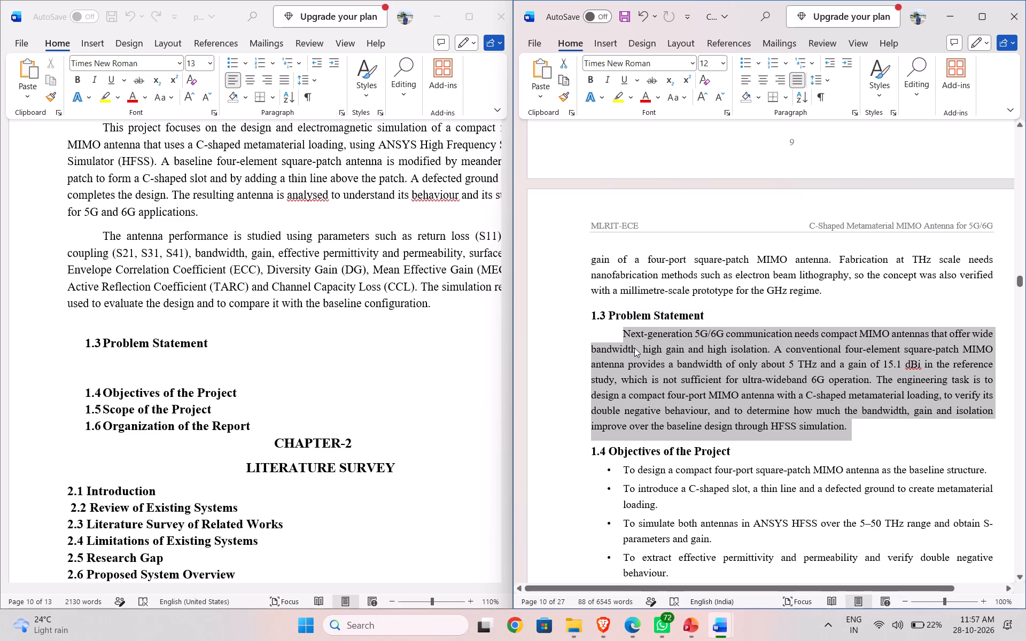
{"action": "key", "text": "ctrl+c"}
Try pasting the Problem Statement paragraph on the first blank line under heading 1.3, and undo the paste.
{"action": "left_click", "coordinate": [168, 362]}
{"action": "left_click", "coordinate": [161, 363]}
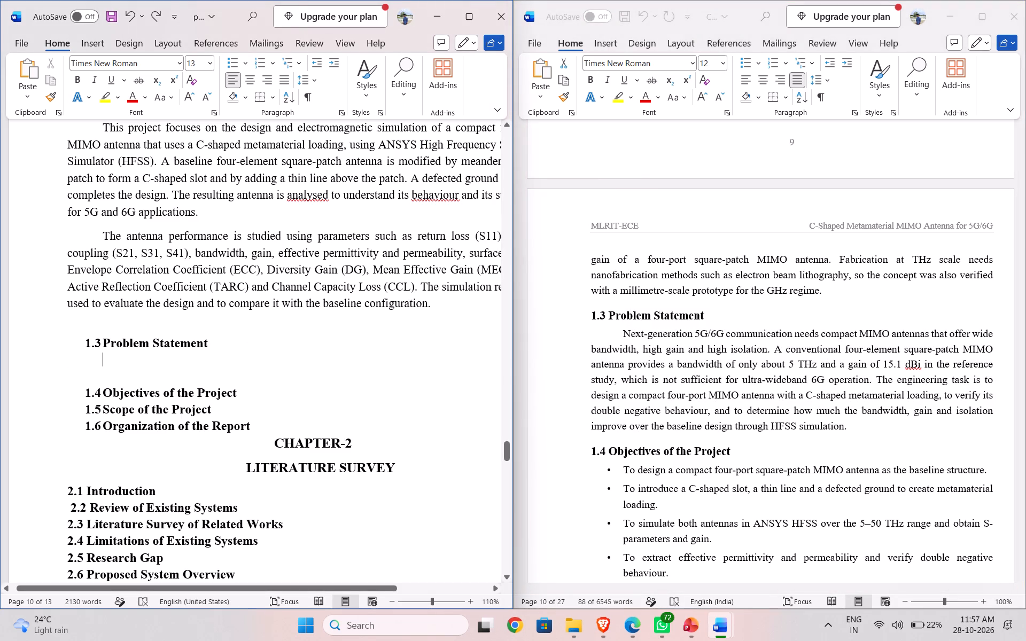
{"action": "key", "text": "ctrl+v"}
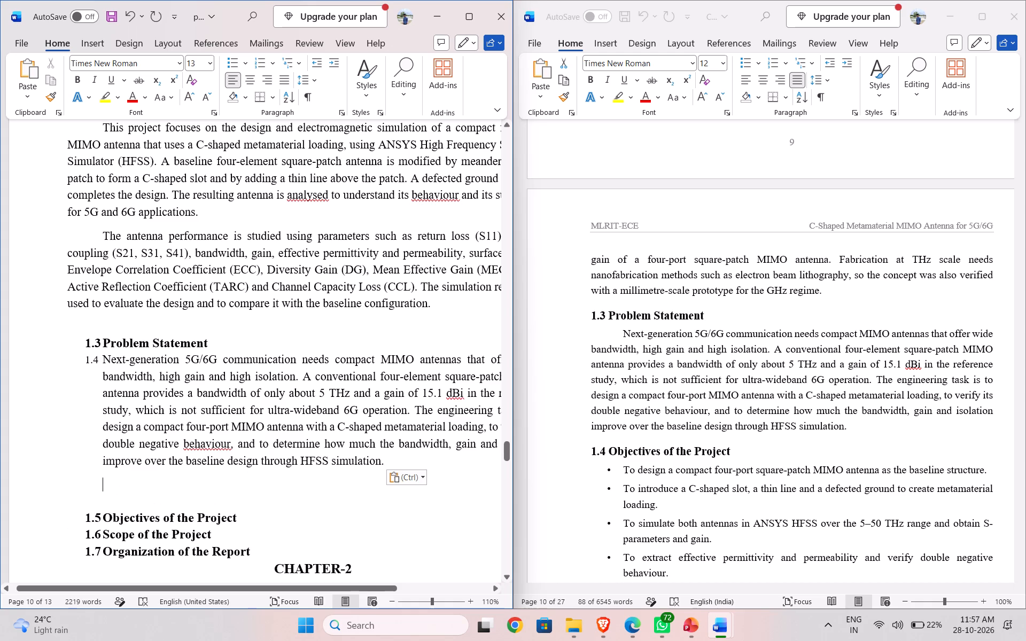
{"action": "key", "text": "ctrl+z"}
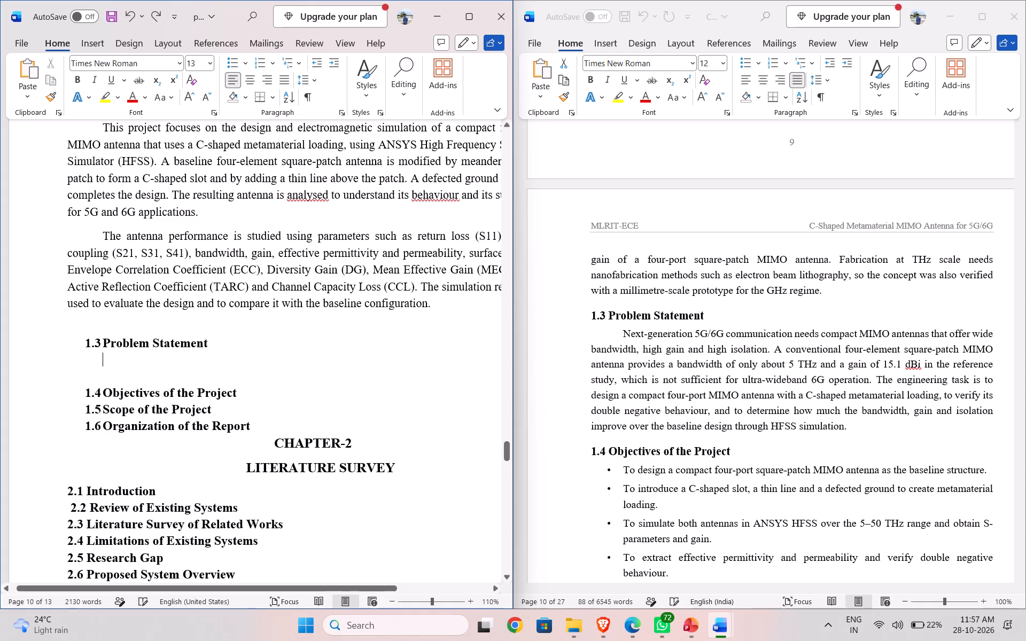
Add another line after the first blank line under heading 1.3 and paste the Problem Statement paragraph there.
{"action": "key", "text": "Return"}
{"action": "key", "text": "ctrl+v"}
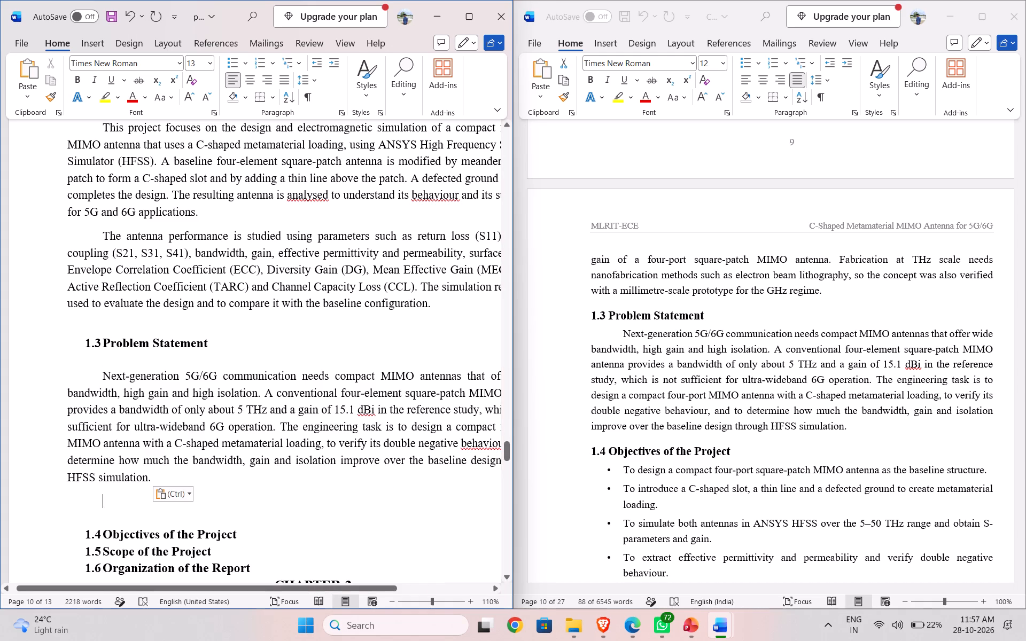
Delete the blank lines above and below the pasted Problem Statement paragraph so it sits directly between headings 1.3 and 1.4.
{"action": "left_click", "coordinate": [107, 356]}
{"action": "key", "text": "BackSpace"}
{"action": "key", "text": "BackSpace"}
{"action": "key", "text": "BackSpace"}
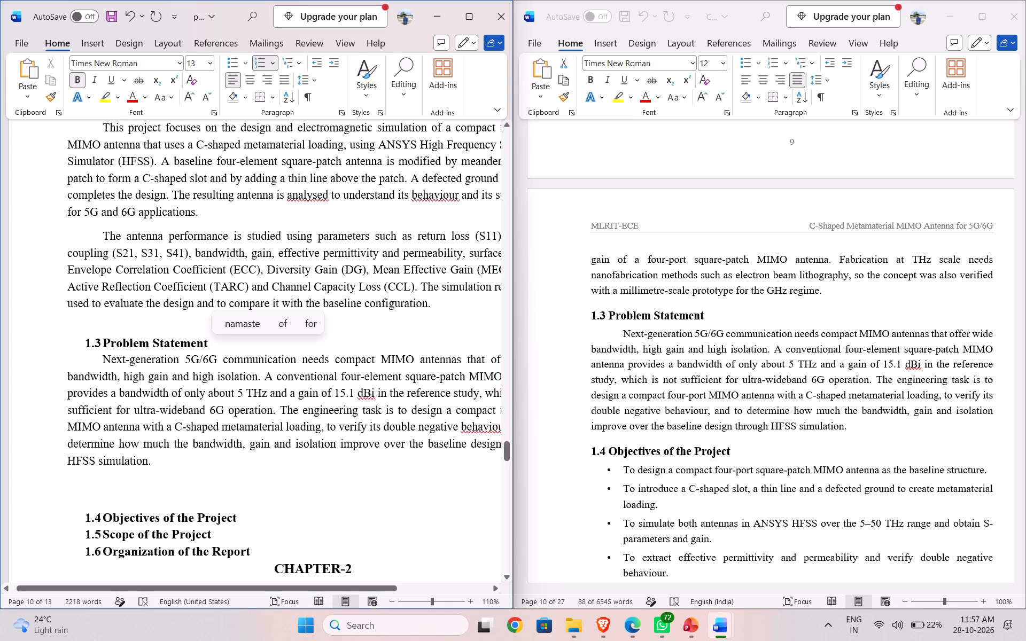
{"action": "left_click", "coordinate": [111, 489]}
{"action": "key", "text": "BackSpace"}
{"action": "key", "text": "BackSpace"}
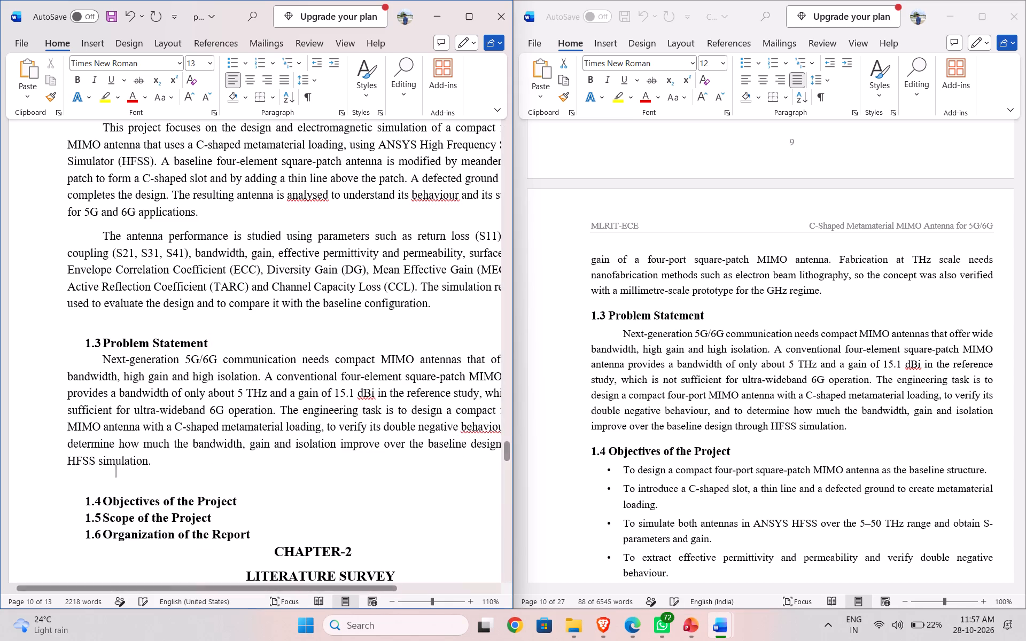
{"action": "left_click", "coordinate": [105, 487]}
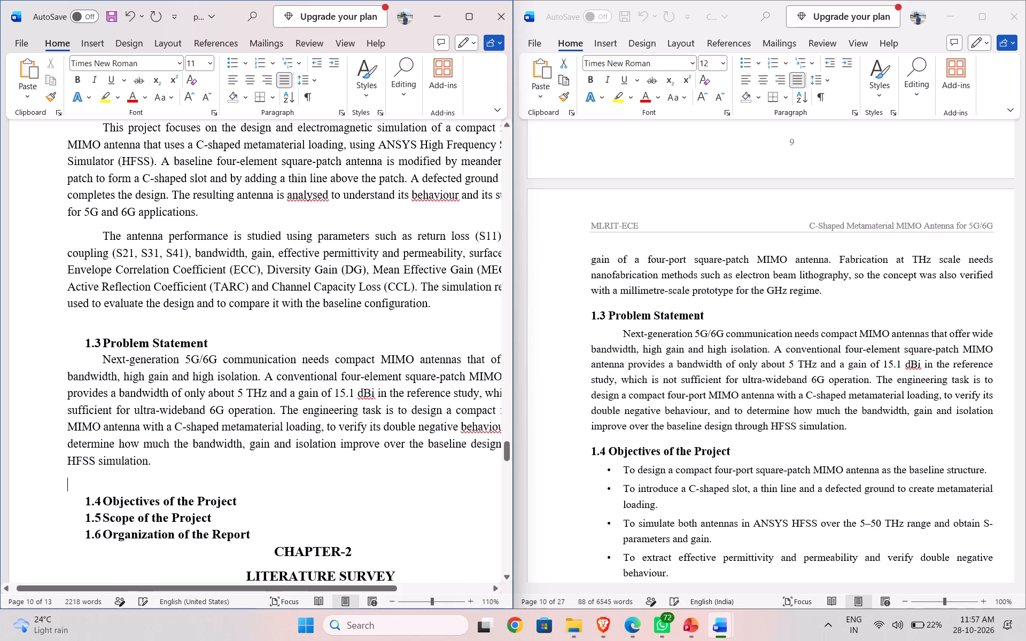
{"action": "key", "text": "BackSpace"}
Add two unnumbered blank lines beneath the 1.4 Objectives of the Project heading.
{"action": "scroll", "coordinate": [221, 475], "scroll_direction": "down", "scroll_amount": 6}
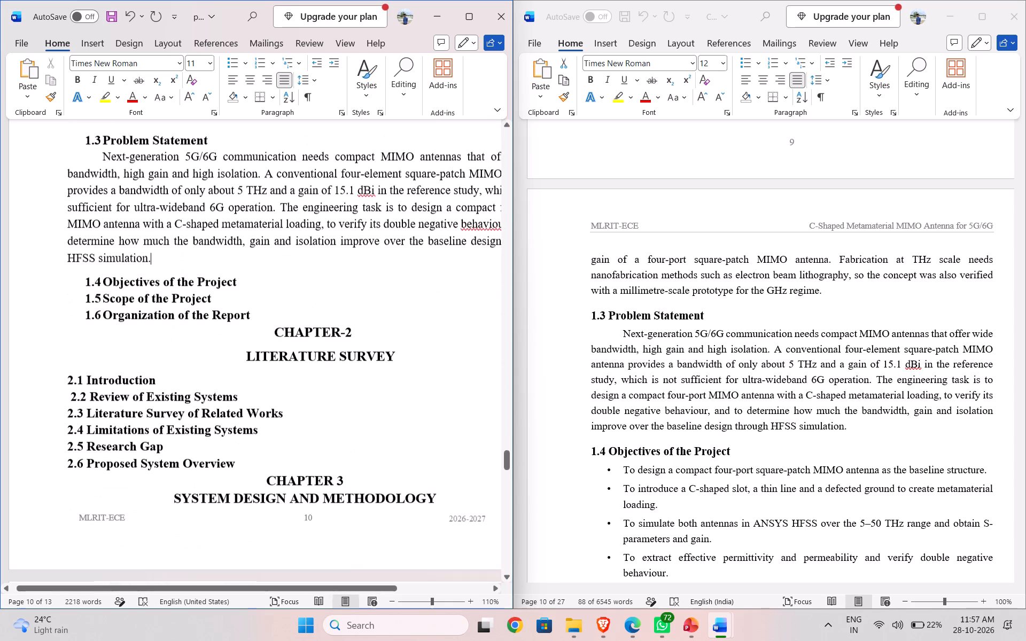
{"action": "left_click", "coordinate": [243, 270]}
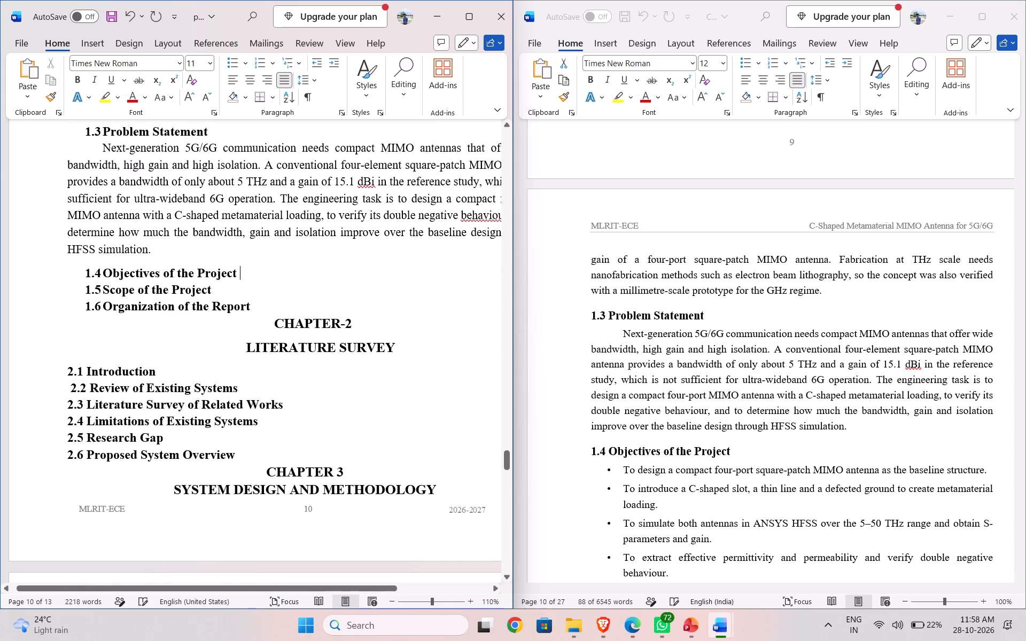
{"action": "key", "text": "Return"}
{"action": "scroll", "coordinate": [246, 274], "scroll_direction": "down", "scroll_amount": 1}
{"action": "key", "text": "BackSpace"}
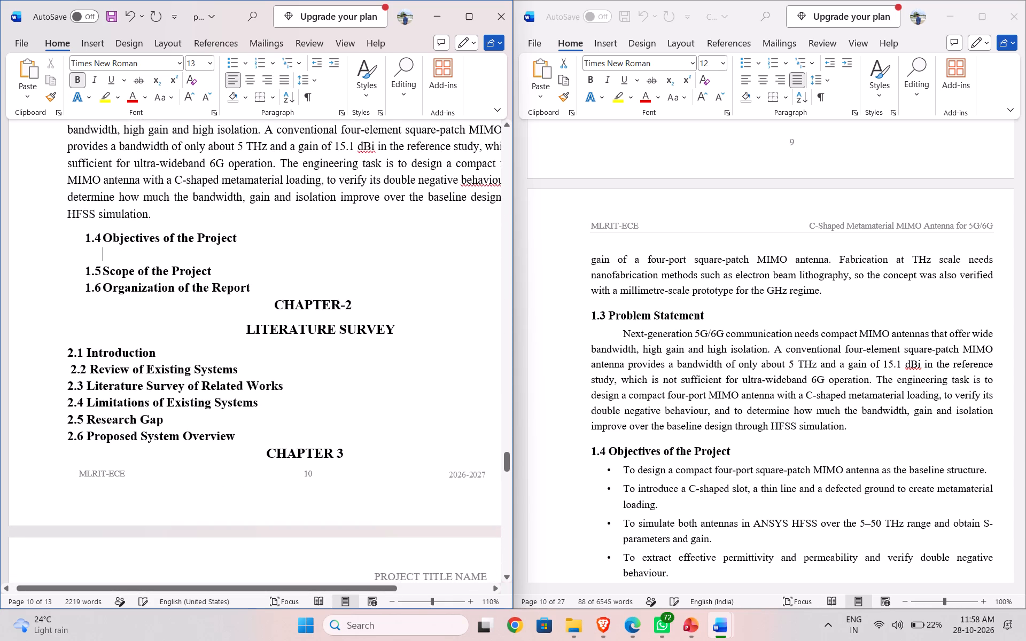
{"action": "key", "text": "Return"}
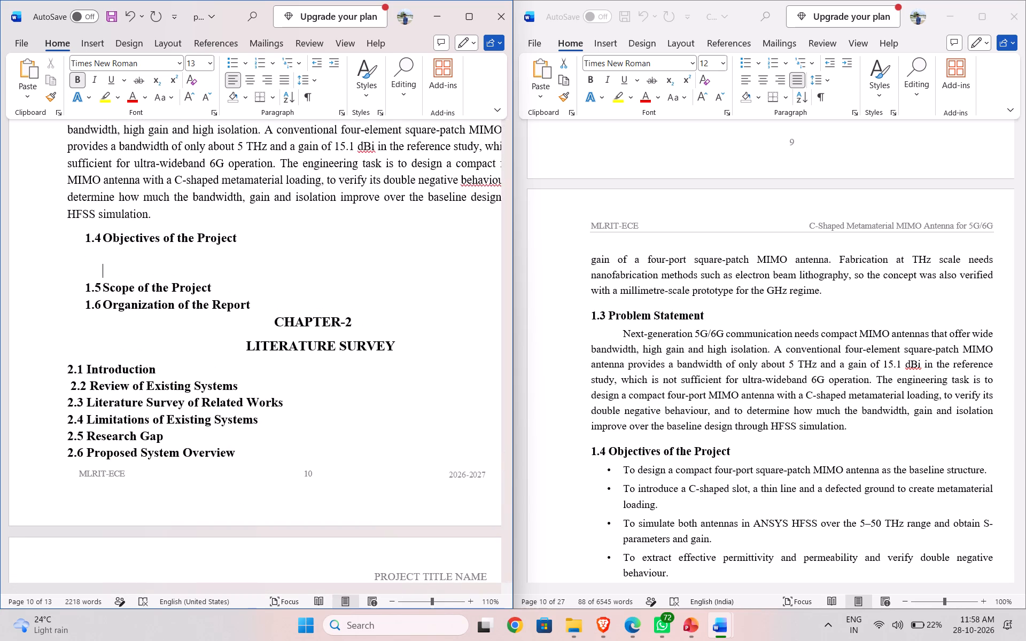
Copy the reference report's objectives bullets through "substrate thickness," and paste them on the second blank line under heading 1.4, with an extra line below.
{"action": "scroll", "coordinate": [748, 384], "scroll_direction": "down", "scroll_amount": 5}
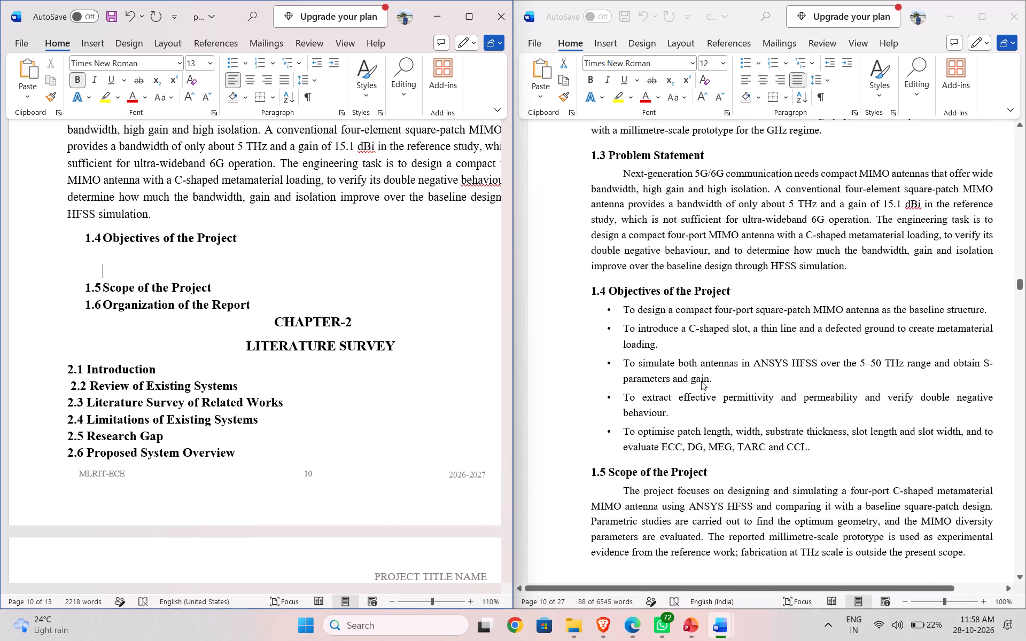
{"action": "left_click", "coordinate": [814, 448]}
{"action": "left_click_drag", "start_coordinate": [814, 448], "coordinate": [610, 355]}
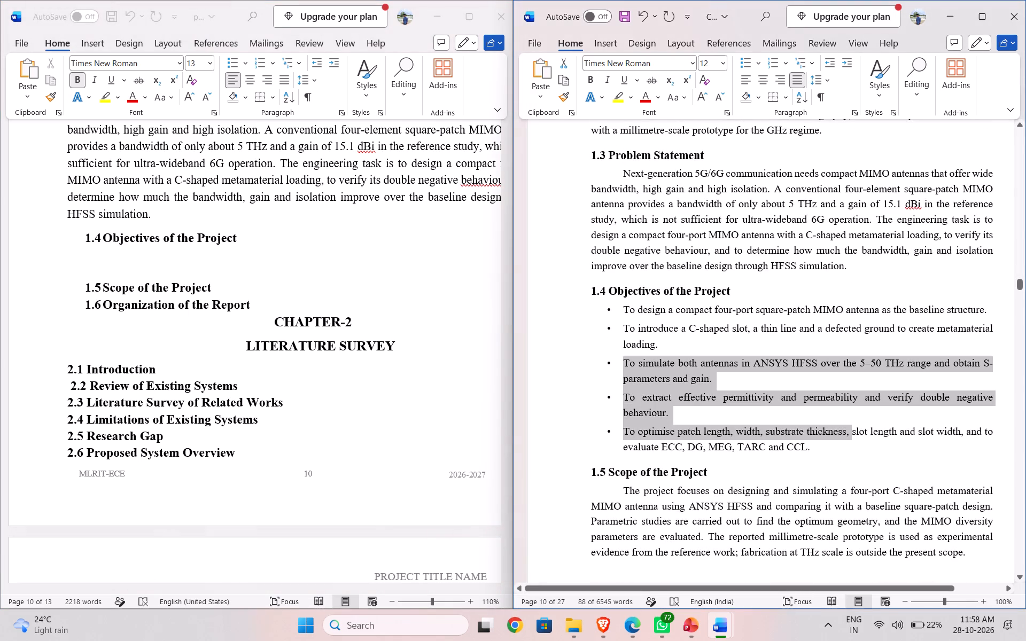
{"action": "left_click_drag", "start_coordinate": [610, 355], "coordinate": [601, 318]}
{"action": "key", "text": "ctrl+c"}
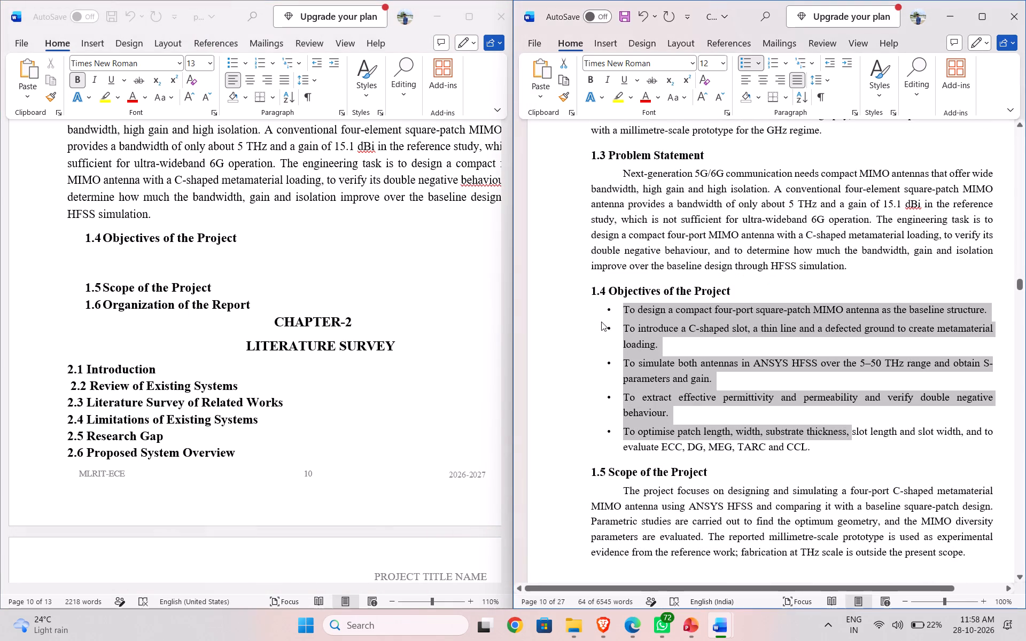
{"action": "left_click", "coordinate": [185, 258]}
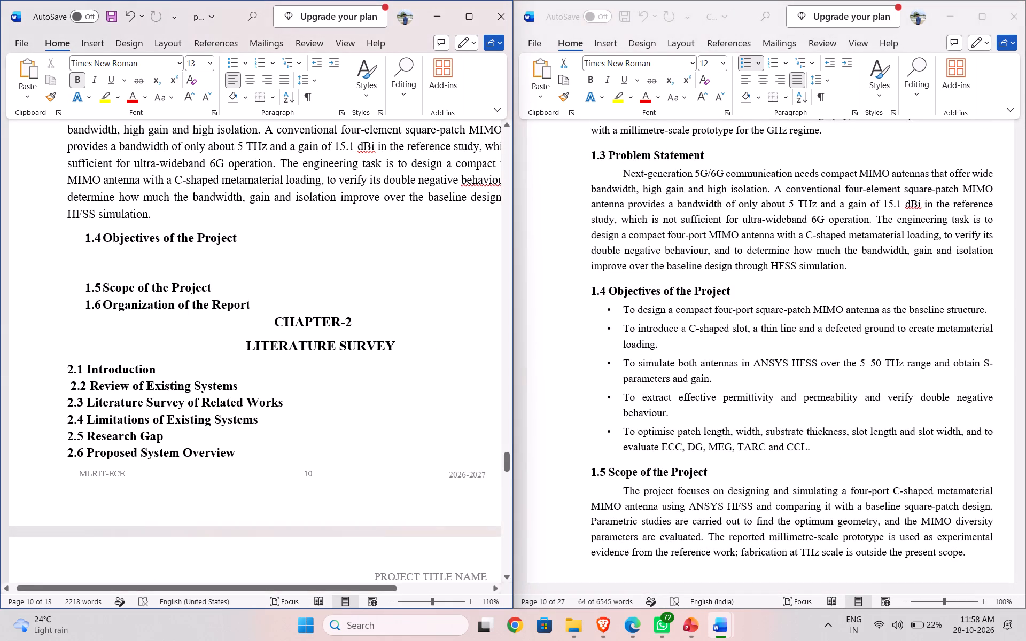
{"action": "key", "text": "Return"}
{"action": "left_click", "coordinate": [150, 272]}
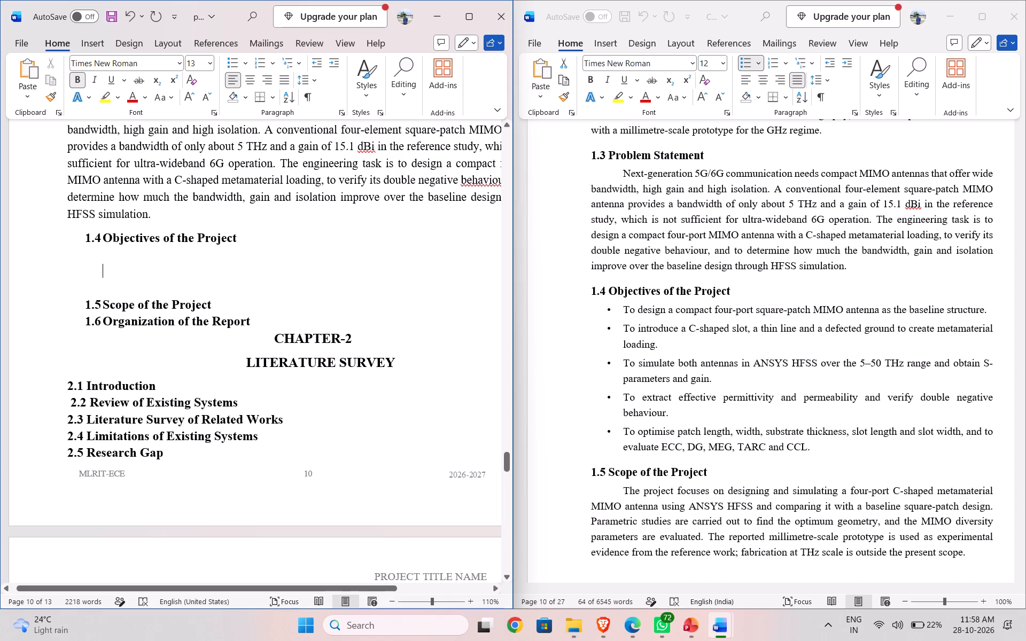
{"action": "key", "text": "ctrl+v"}
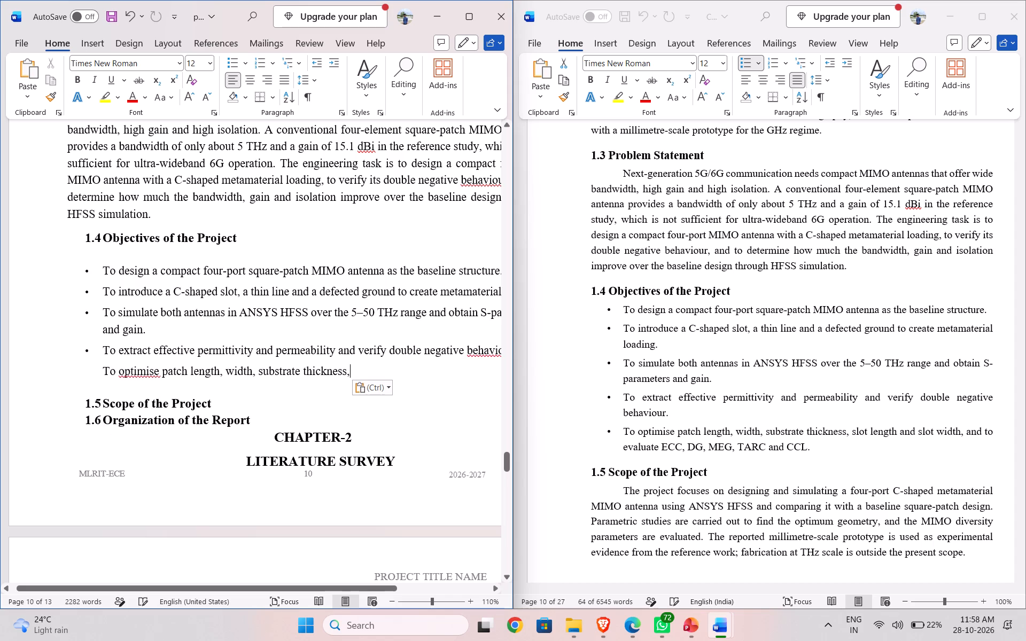
Add two unnumbered blank lines beneath the 1.5 Scope of the Project heading.
{"action": "scroll", "coordinate": [158, 280], "scroll_direction": "down", "scroll_amount": 3}
{"action": "left_click", "coordinate": [212, 293]}
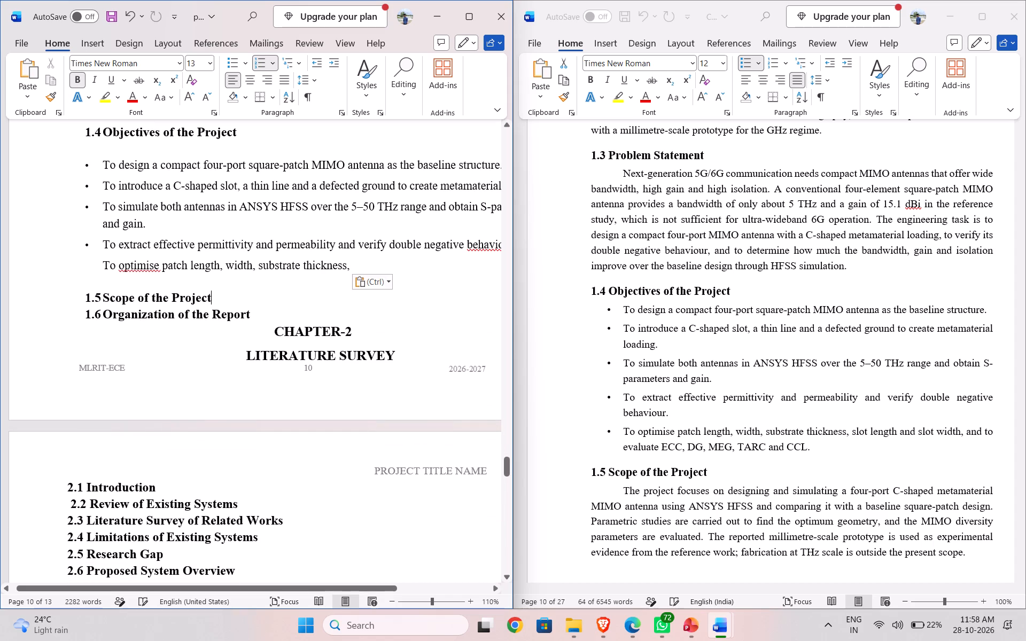
{"action": "key", "text": "Return"}
{"action": "key", "text": "Return"}
{"action": "key", "text": "Return"}
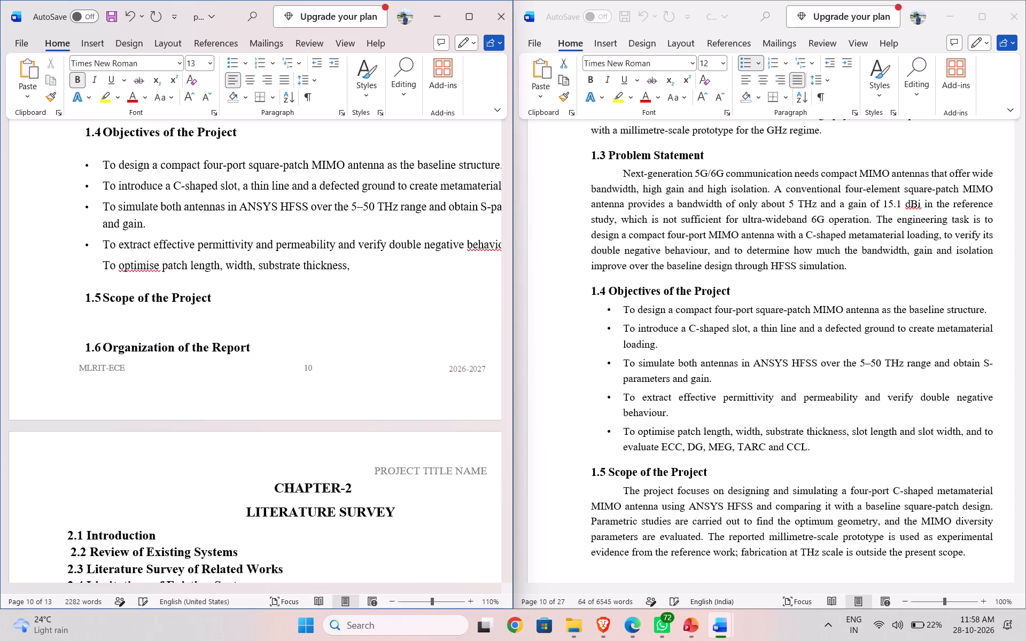
{"action": "key", "text": "Up"}
Copy the reference report's text from the Scope of the Project paragraph under 1.5 through reference [14] at the end.
{"action": "scroll", "coordinate": [681, 399], "scroll_direction": "down", "scroll_amount": 5}
{"action": "left_click_drag", "start_coordinate": [982, 389], "coordinate": [762, 353]}
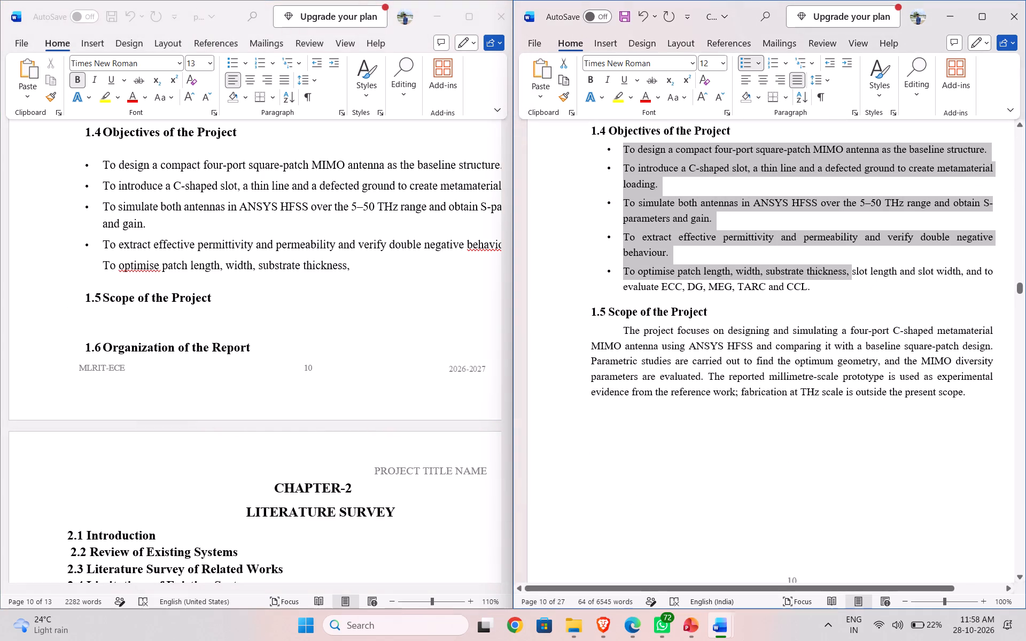
{"action": "left_click_drag", "start_coordinate": [762, 353], "coordinate": [677, 347]}
{"action": "left_click_drag", "start_coordinate": [619, 330], "coordinate": [955, 602]}
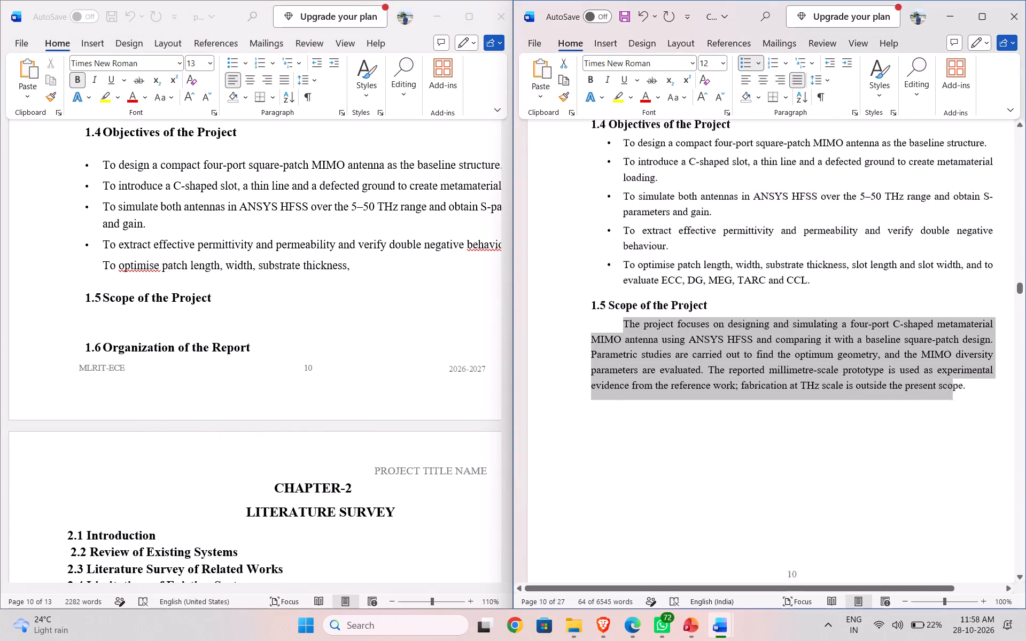
{"action": "left_click_drag", "start_coordinate": [955, 602], "coordinate": [876, 115]}
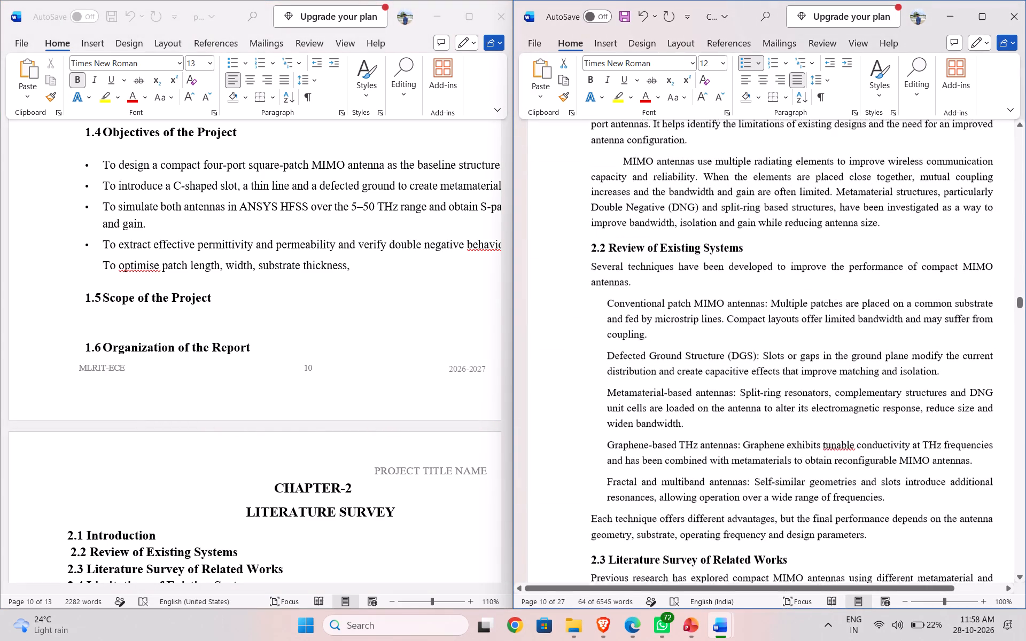
{"action": "left_click_drag", "start_coordinate": [876, 115], "coordinate": [899, 502]}
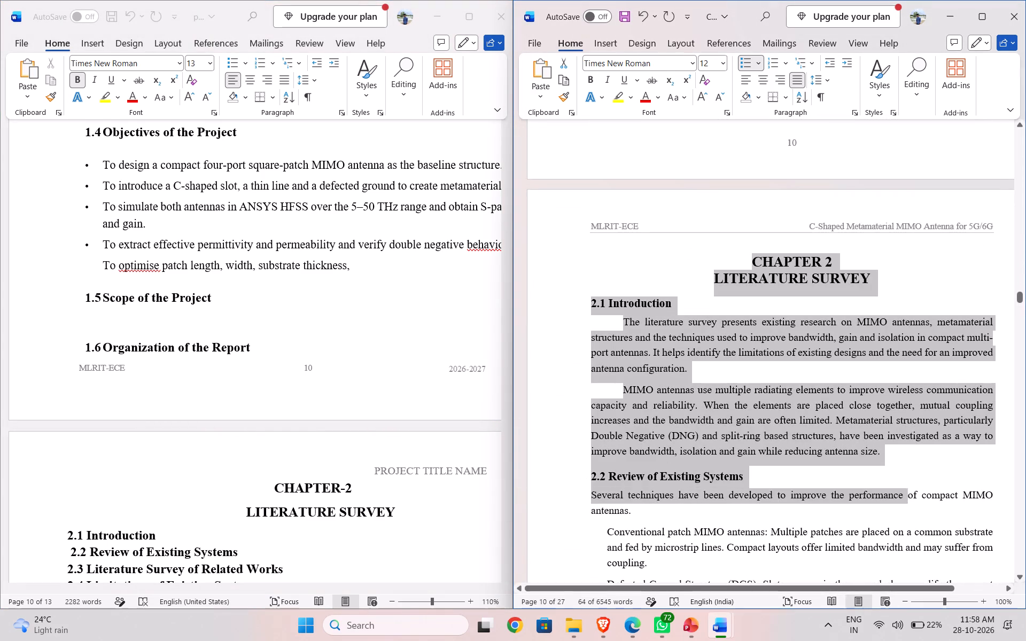
{"action": "left_click_drag", "start_coordinate": [899, 502], "coordinate": [910, 620]}
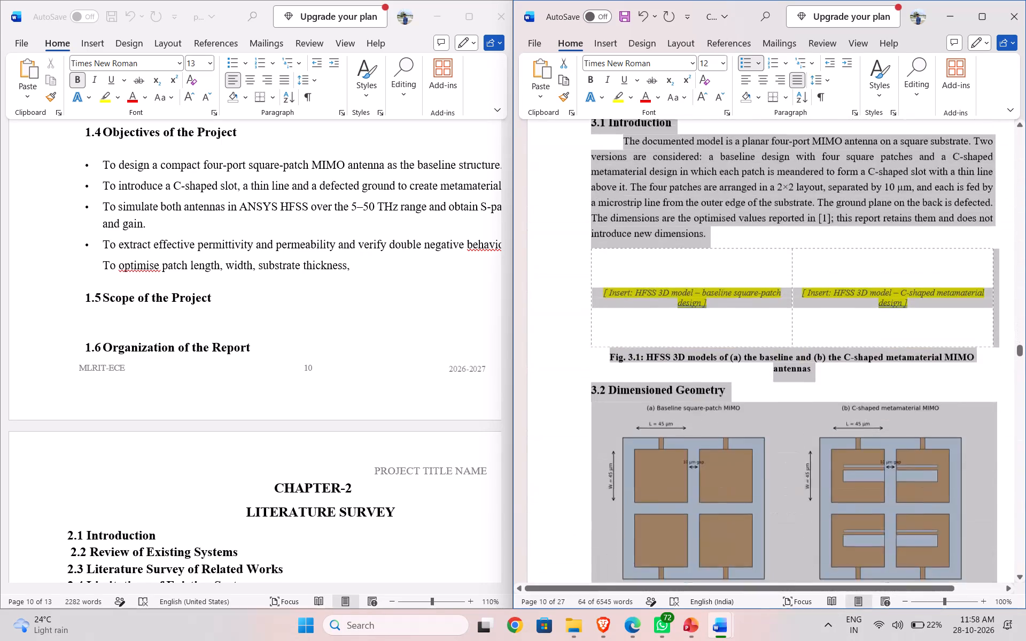
{"action": "left_click_drag", "start_coordinate": [910, 620], "coordinate": [910, 640]}
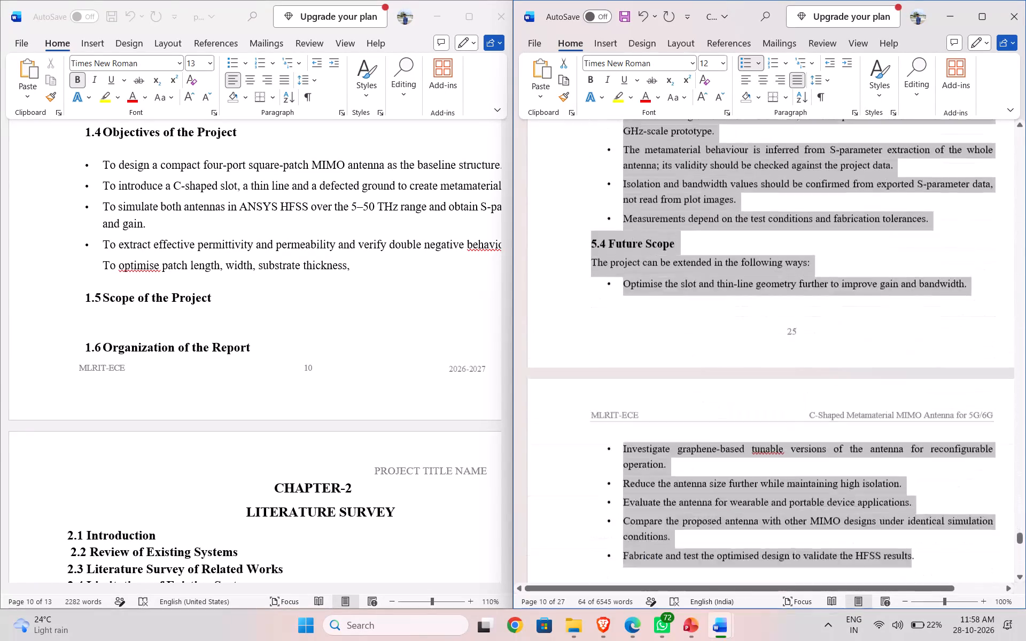
{"action": "left_click_drag", "start_coordinate": [910, 640], "coordinate": [910, 640]}
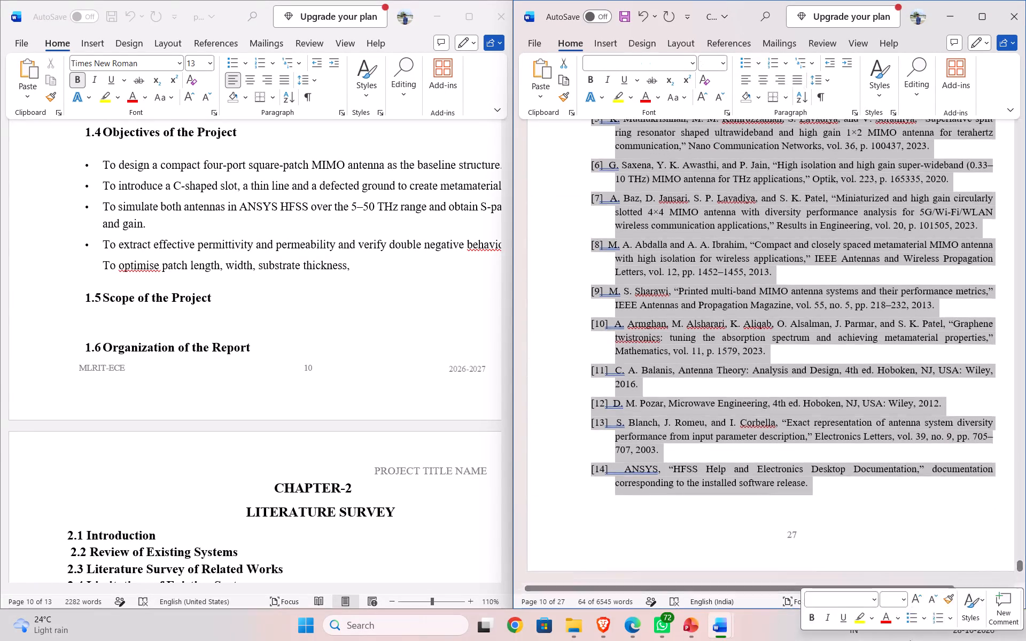
{"action": "key", "text": "ctrl+c"}
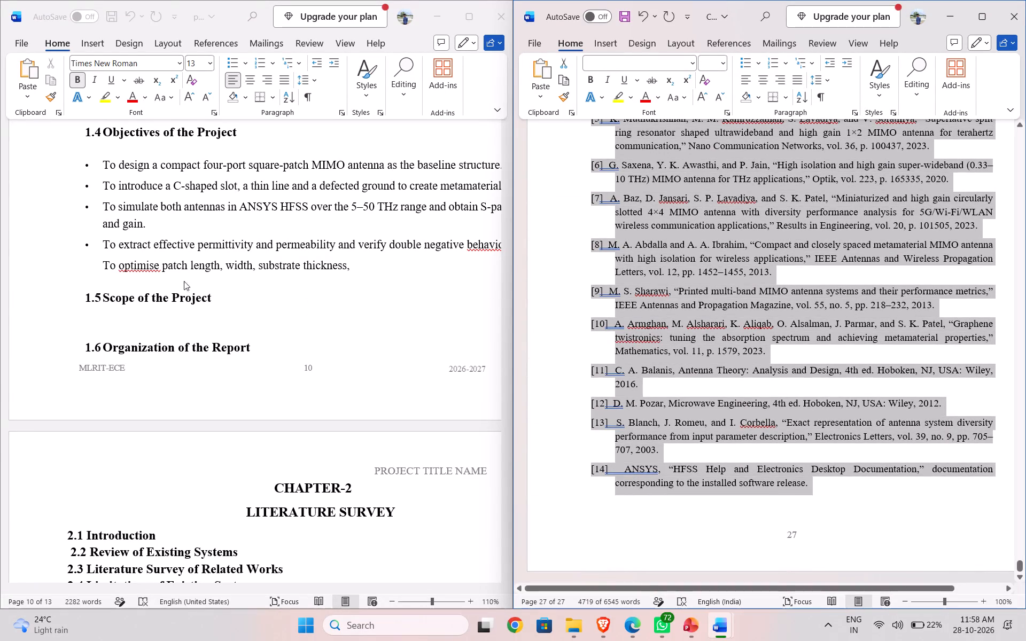
Replace everything below the 1.5 heading, from the blank lines through the IEEE reference formatting rules, with the copied reference report text.
{"action": "left_click", "coordinate": [116, 322]}
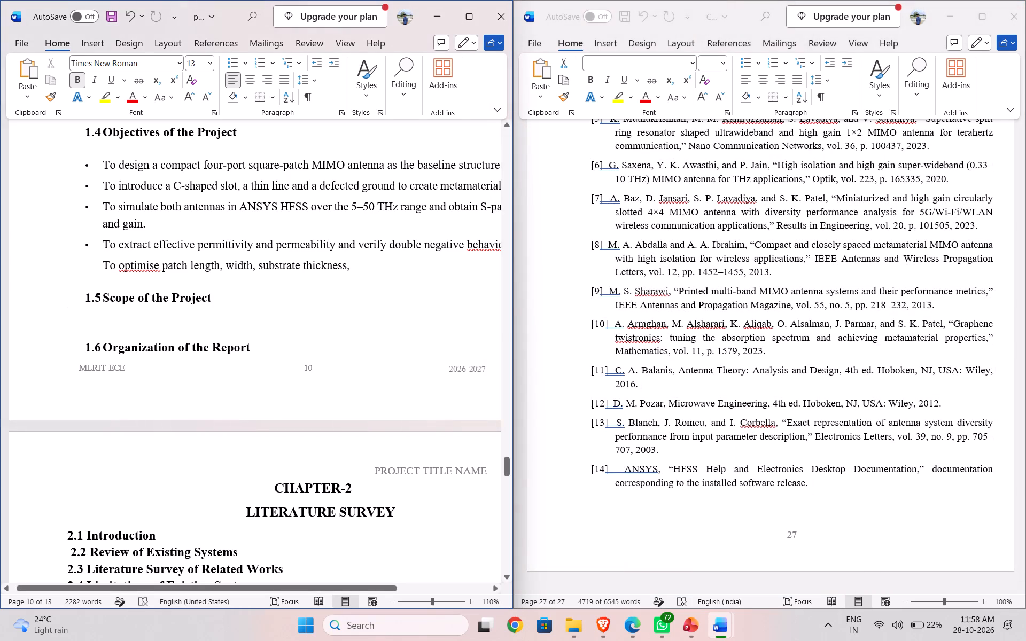
{"action": "left_click", "coordinate": [125, 325]}
{"action": "left_click_drag", "start_coordinate": [84, 326], "coordinate": [259, 601]}
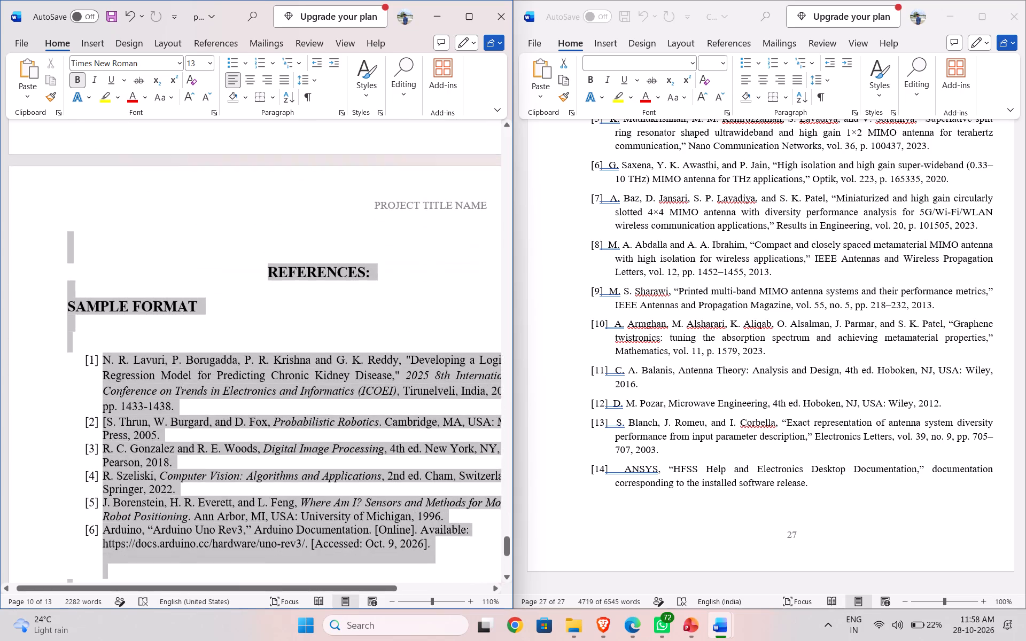
{"action": "left_click_drag", "start_coordinate": [259, 601], "coordinate": [260, 601]}
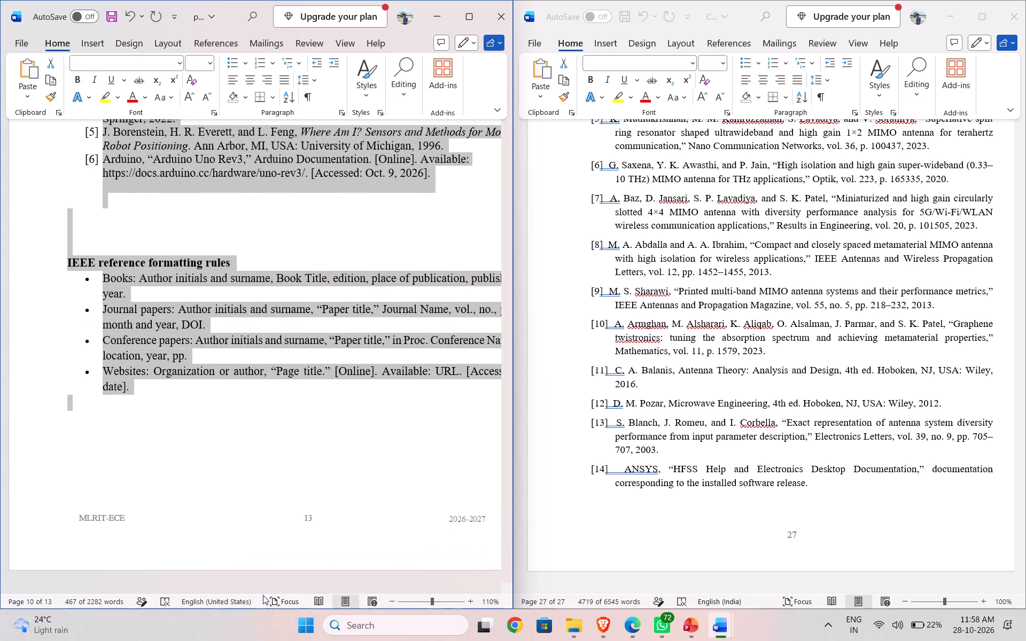
{"action": "key", "text": "ctrl+v"}
Review the project report from the pasted References back through Chapters 5 to 1 to the List of Figures, at 100% zoom.
{"action": "scroll", "coordinate": [270, 406], "scroll_direction": "up", "scroll_amount": 6}
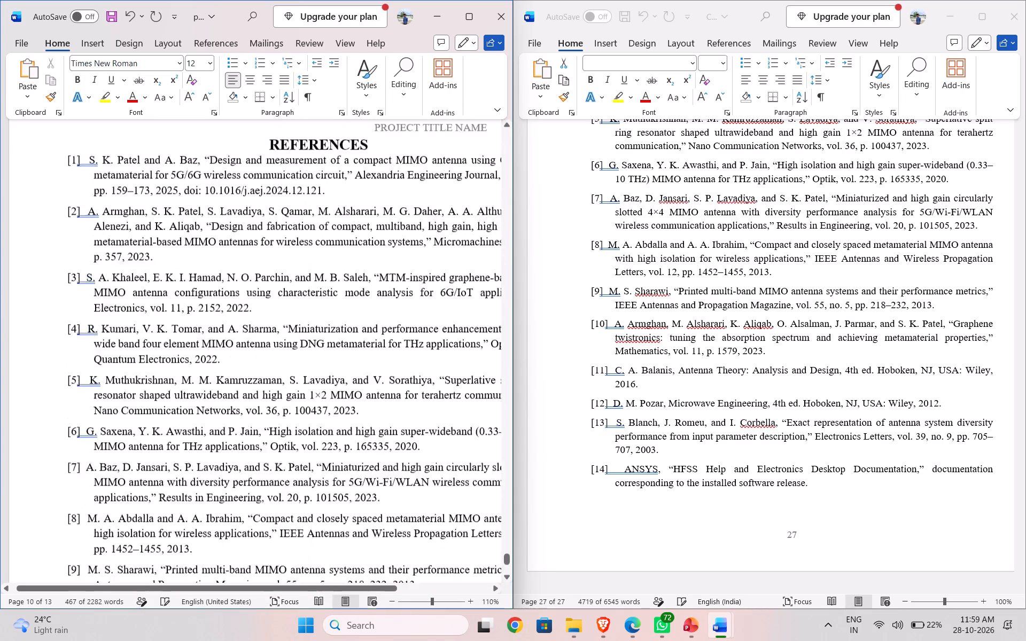
{"action": "scroll", "coordinate": [270, 406], "scroll_direction": "up", "scroll_amount": 20}
{"action": "scroll", "coordinate": [270, 406], "scroll_direction": "up", "scroll_amount": 20}
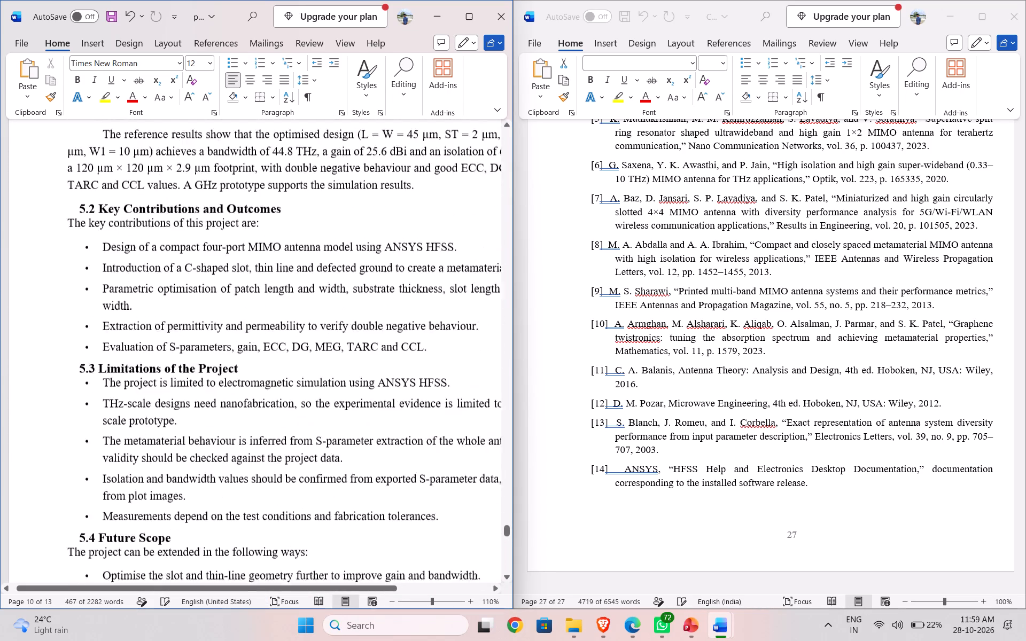
{"action": "scroll", "coordinate": [270, 405], "scroll_direction": "up", "scroll_amount": 20}
{"action": "scroll", "coordinate": [270, 405], "scroll_direction": "up", "scroll_amount": 19}
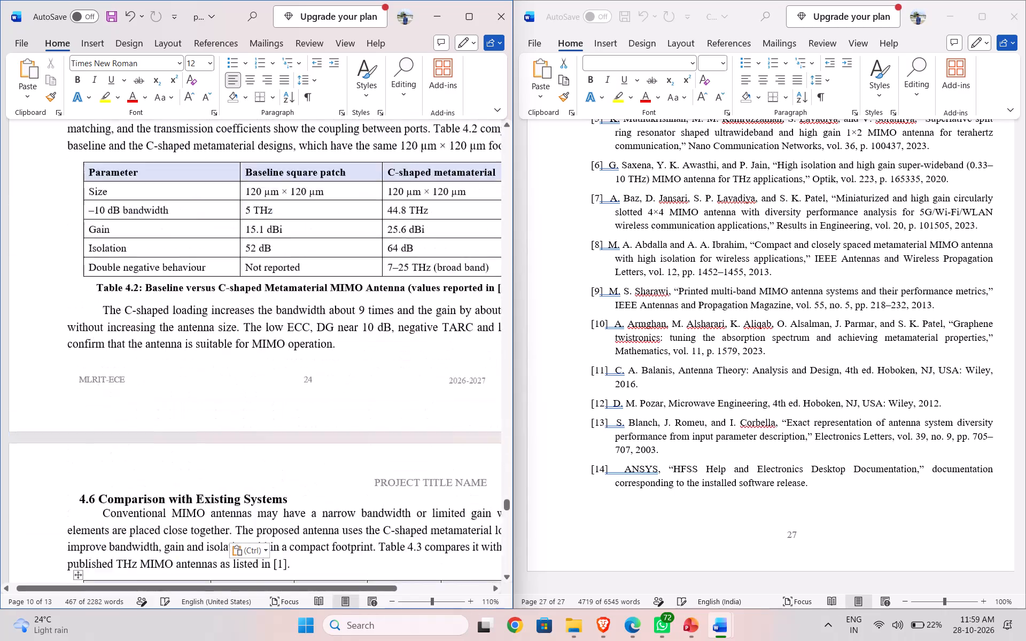
{"action": "scroll", "coordinate": [270, 405], "scroll_direction": "up", "scroll_amount": 8}
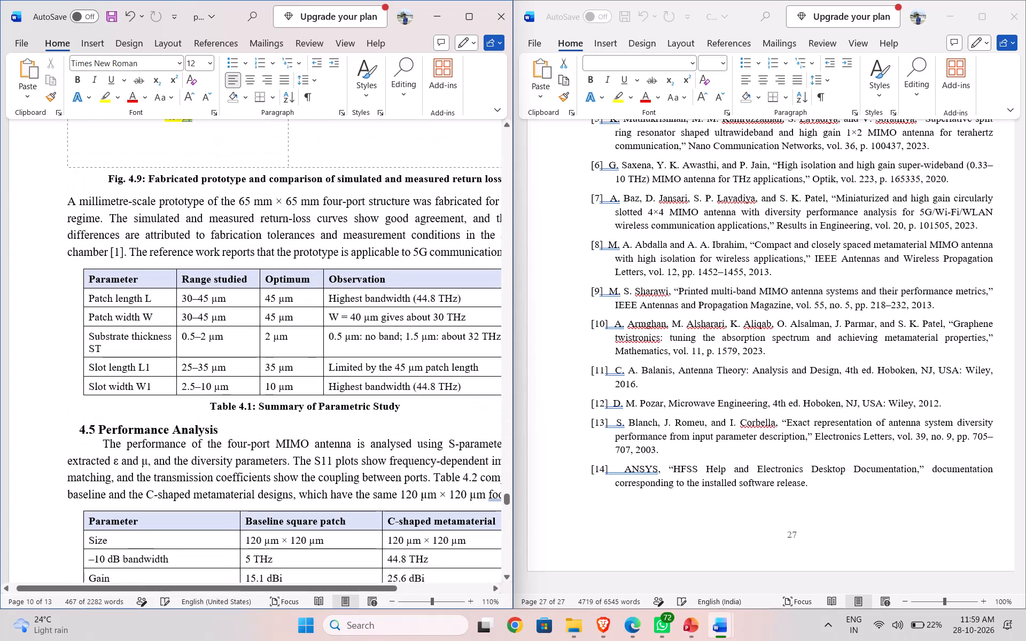
{"action": "scroll", "coordinate": [310, 371], "scroll_direction": "down", "scroll_amount": 1, "text": "ctrl"}
{"action": "scroll", "coordinate": [310, 371], "scroll_direction": "up", "scroll_amount": 8}
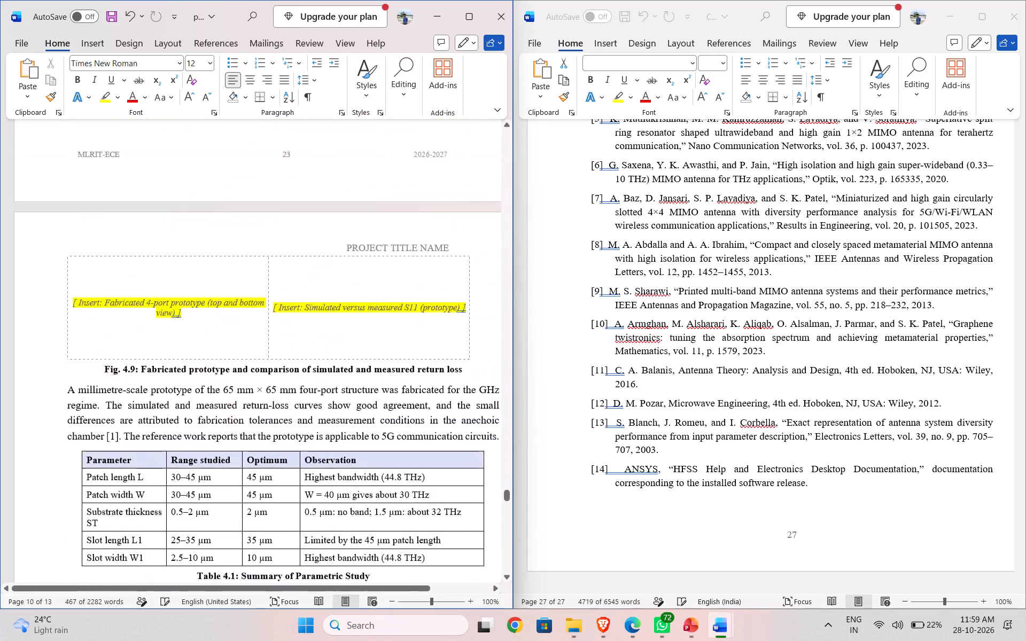
{"action": "scroll", "coordinate": [310, 371], "scroll_direction": "up", "scroll_amount": 20}
{"action": "scroll", "coordinate": [310, 371], "scroll_direction": "up", "scroll_amount": 14}
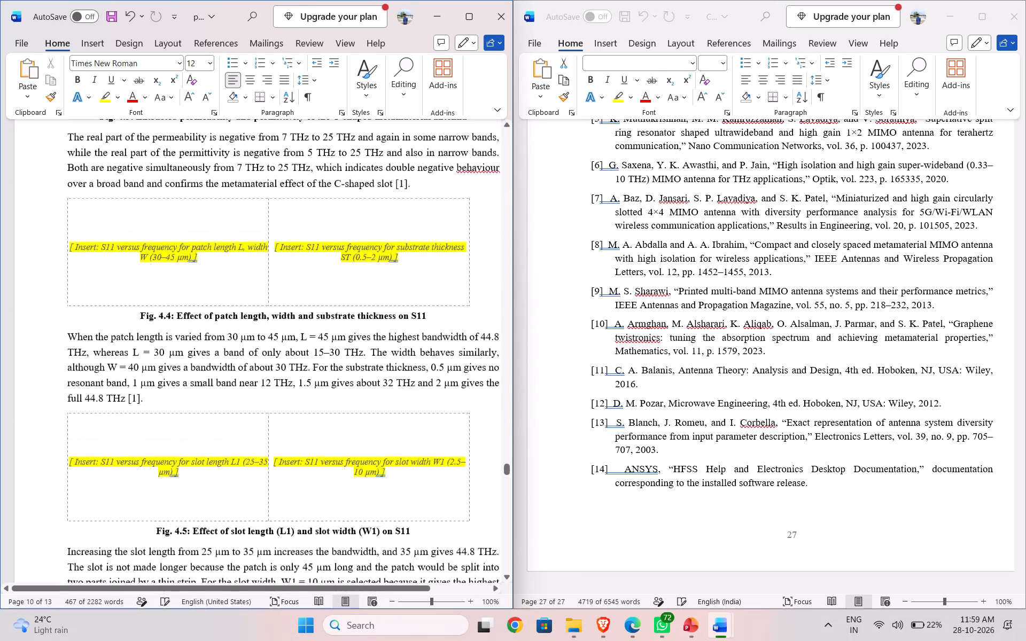
{"action": "scroll", "coordinate": [310, 371], "scroll_direction": "up", "scroll_amount": 20}
{"action": "scroll", "coordinate": [310, 371], "scroll_direction": "up", "scroll_amount": 14}
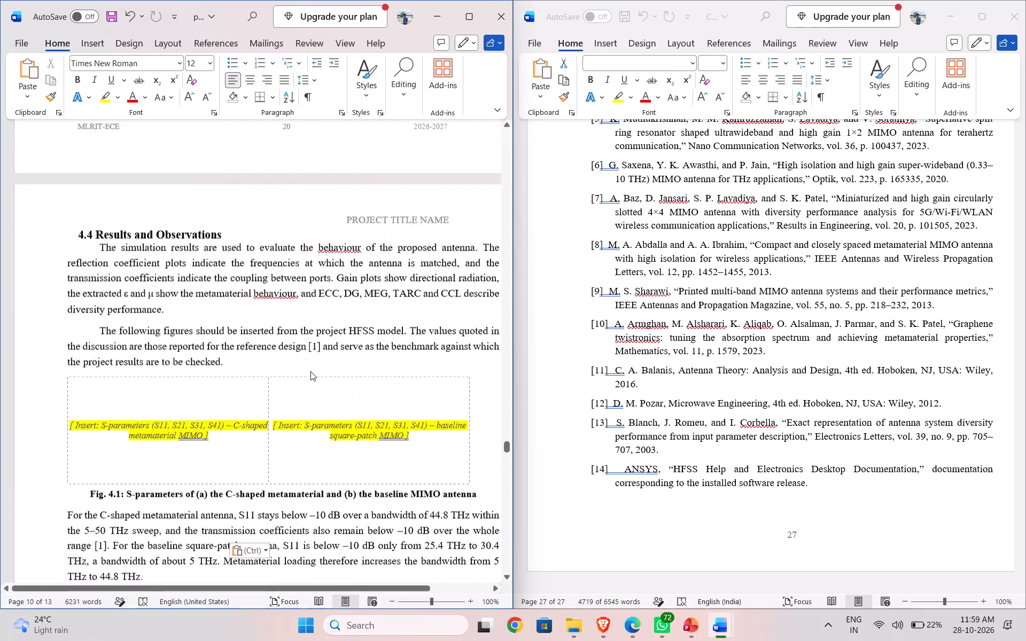
{"action": "scroll", "coordinate": [310, 371], "scroll_direction": "up", "scroll_amount": 20}
{"action": "scroll", "coordinate": [310, 371], "scroll_direction": "up", "scroll_amount": 7}
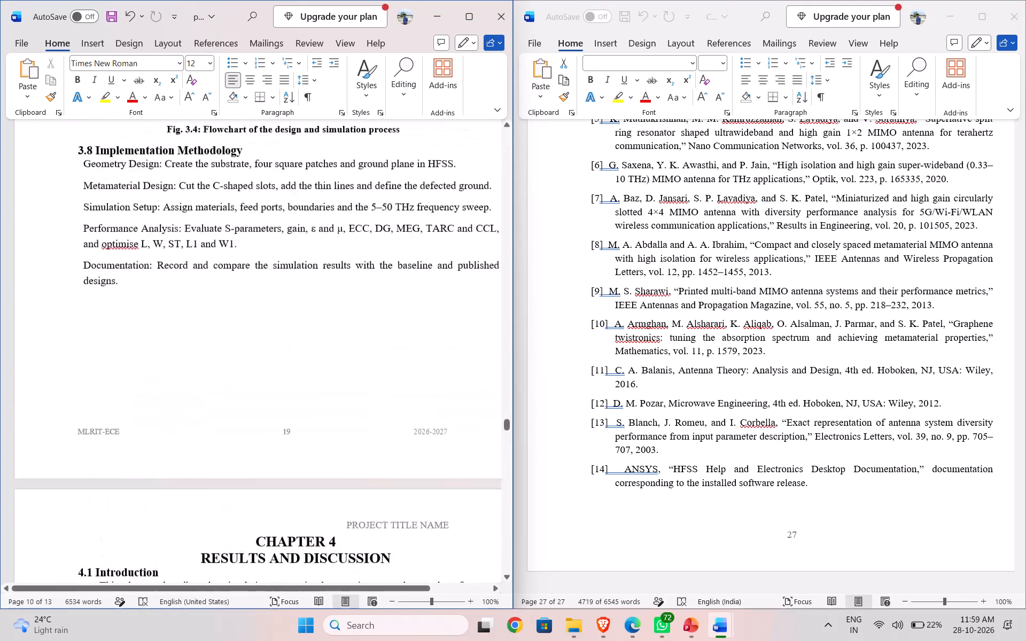
{"action": "scroll", "coordinate": [310, 371], "scroll_direction": "up", "scroll_amount": 20}
{"action": "scroll", "coordinate": [310, 371], "scroll_direction": "up", "scroll_amount": 17}
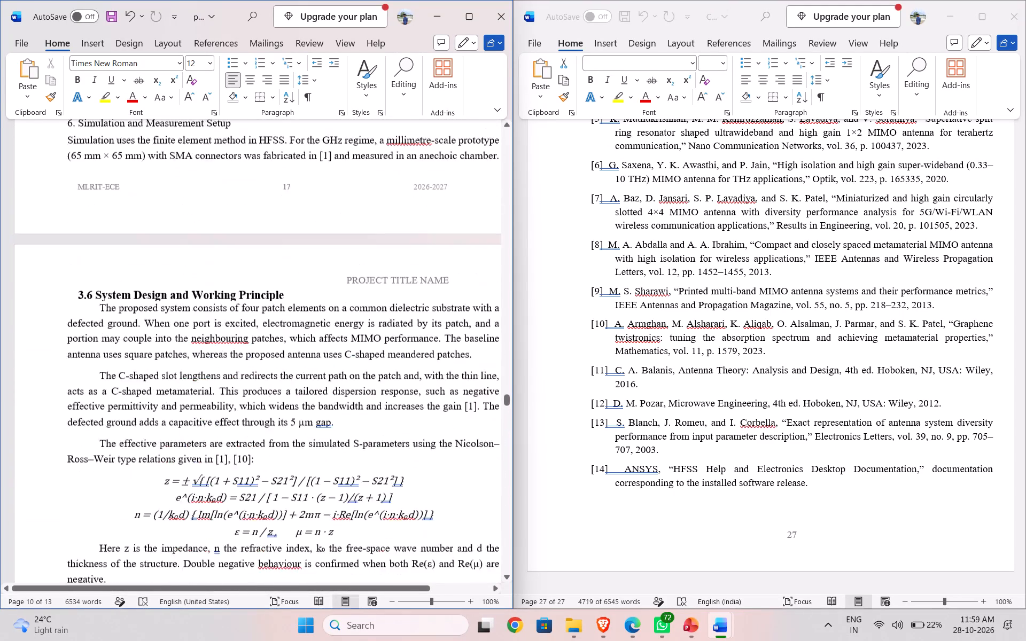
{"action": "scroll", "coordinate": [310, 371], "scroll_direction": "up", "scroll_amount": 6}
{"action": "scroll", "coordinate": [310, 370], "scroll_direction": "up", "scroll_amount": 16}
{"action": "scroll", "coordinate": [310, 370], "scroll_direction": "up", "scroll_amount": 11}
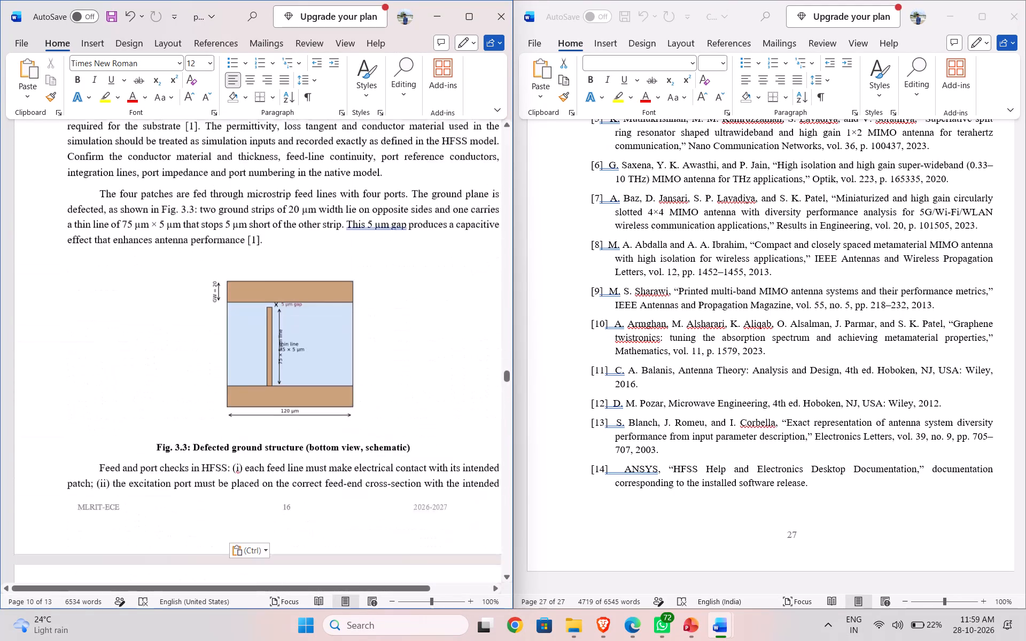
{"action": "scroll", "coordinate": [310, 370], "scroll_direction": "up", "scroll_amount": 9}
{"action": "scroll", "coordinate": [310, 370], "scroll_direction": "down", "scroll_amount": 1}
{"action": "scroll", "coordinate": [310, 370], "scroll_direction": "up", "scroll_amount": 20}
{"action": "scroll", "coordinate": [310, 370], "scroll_direction": "up", "scroll_amount": 8}
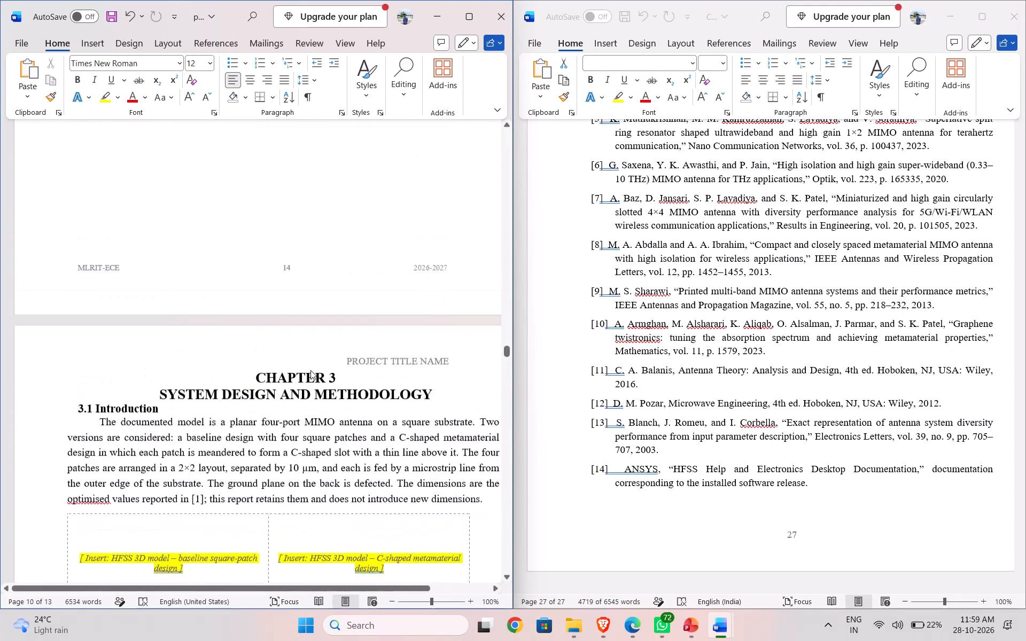
{"action": "scroll", "coordinate": [310, 370], "scroll_direction": "up", "scroll_amount": 20}
{"action": "scroll", "coordinate": [310, 370], "scroll_direction": "up", "scroll_amount": 18}
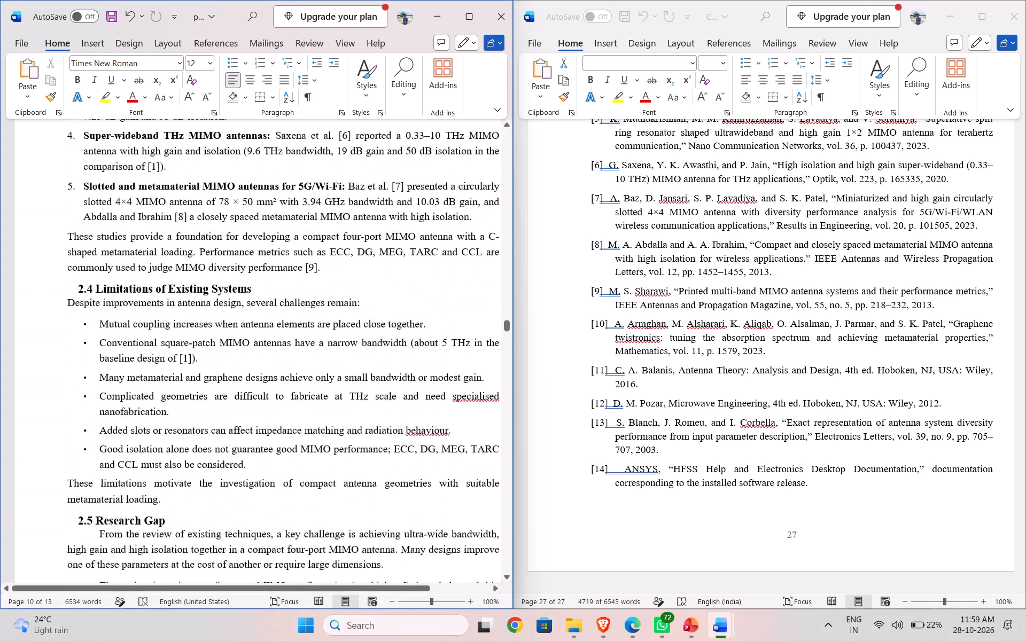
{"action": "scroll", "coordinate": [310, 370], "scroll_direction": "up", "scroll_amount": 20}
{"action": "scroll", "coordinate": [310, 370], "scroll_direction": "up", "scroll_amount": 17}
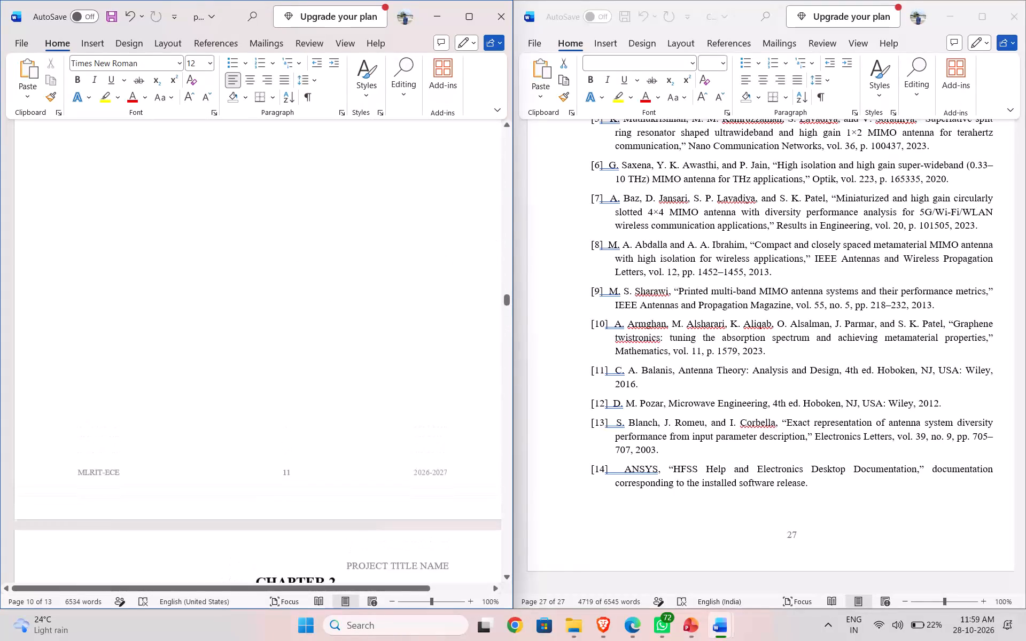
{"action": "scroll", "coordinate": [310, 370], "scroll_direction": "up", "scroll_amount": 20}
{"action": "scroll", "coordinate": [310, 370], "scroll_direction": "up", "scroll_amount": 14}
{"action": "scroll", "coordinate": [310, 370], "scroll_direction": "down", "scroll_amount": 5}
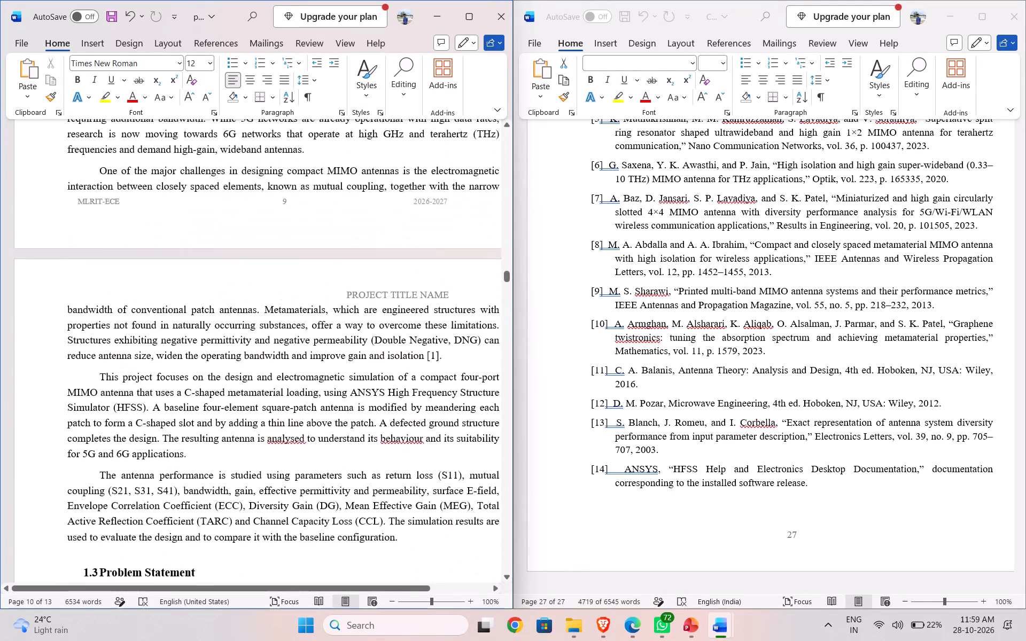
{"action": "scroll", "coordinate": [310, 371], "scroll_direction": "down", "scroll_amount": 1}
{"action": "scroll", "coordinate": [304, 437], "scroll_direction": "down", "scroll_amount": 5}
{"action": "scroll", "coordinate": [315, 496], "scroll_direction": "down", "scroll_amount": 20}
{"action": "scroll", "coordinate": [315, 496], "scroll_direction": "down", "scroll_amount": 3}
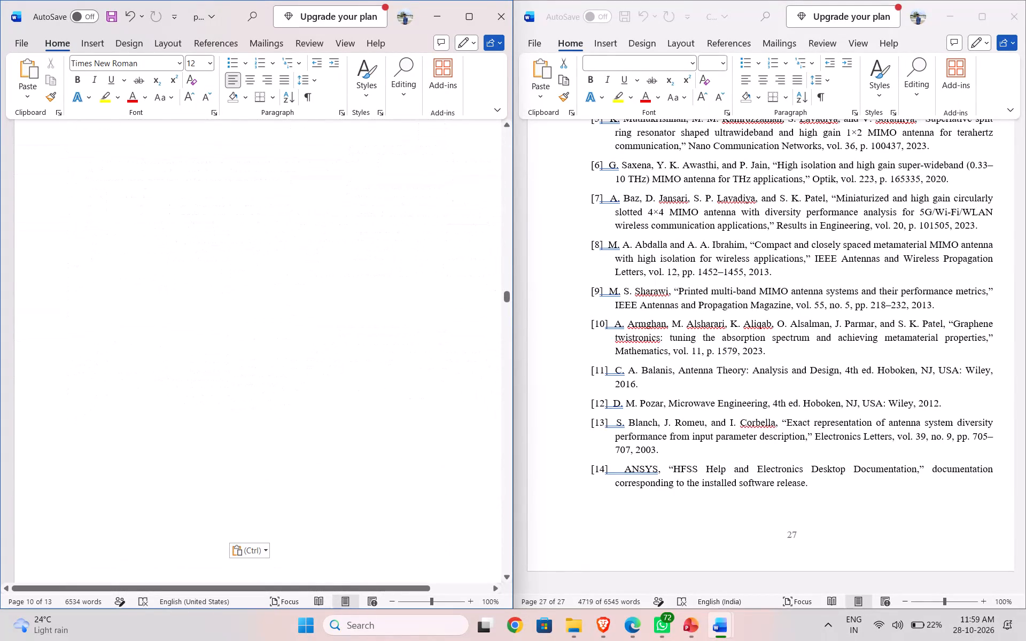
{"action": "scroll", "coordinate": [313, 496], "scroll_direction": "down", "scroll_amount": 9}
{"action": "scroll", "coordinate": [313, 496], "scroll_direction": "up", "scroll_amount": 20}
{"action": "scroll", "coordinate": [313, 496], "scroll_direction": "up", "scroll_amount": 1}
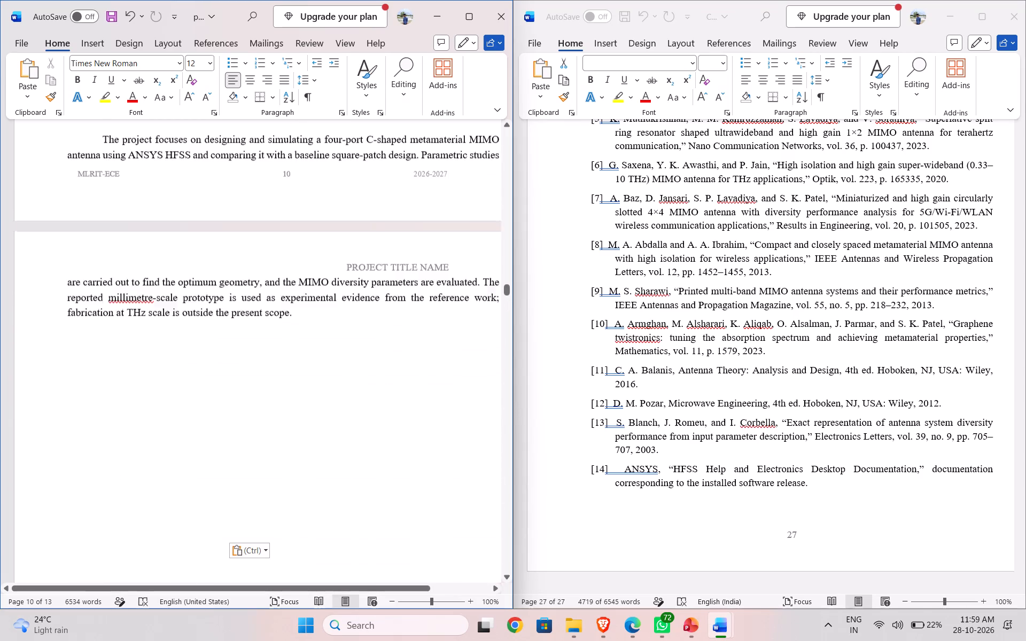
{"action": "scroll", "coordinate": [313, 495], "scroll_direction": "up", "scroll_amount": 20}
{"action": "scroll", "coordinate": [313, 495], "scroll_direction": "up", "scroll_amount": 20}
{"action": "scroll", "coordinate": [313, 495], "scroll_direction": "up", "scroll_amount": 2}
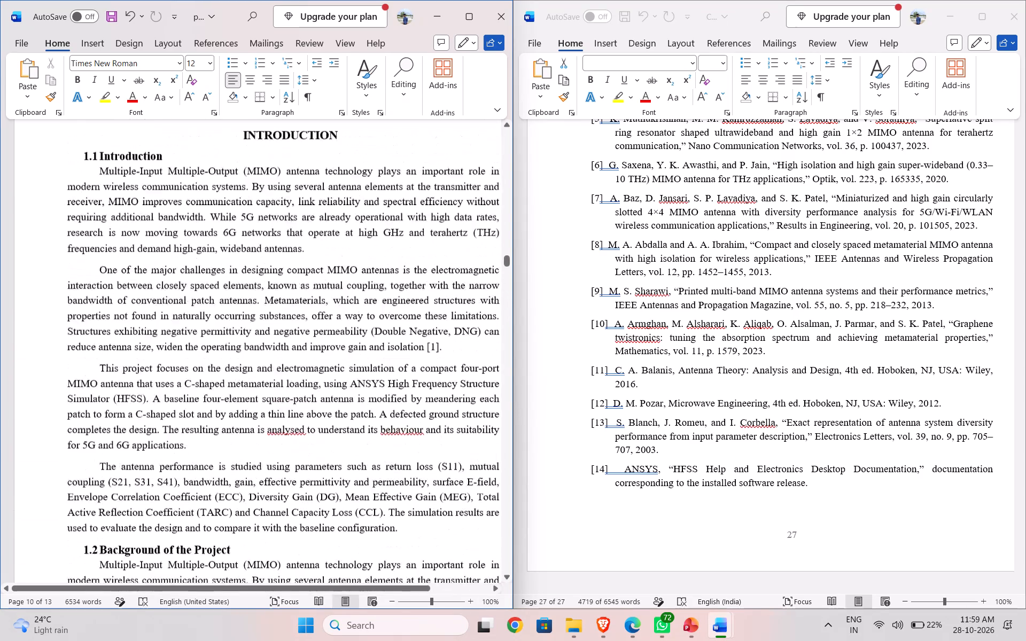
{"action": "scroll", "coordinate": [313, 495], "scroll_direction": "up", "scroll_amount": 20}
{"action": "scroll", "coordinate": [313, 495], "scroll_direction": "up", "scroll_amount": 17}
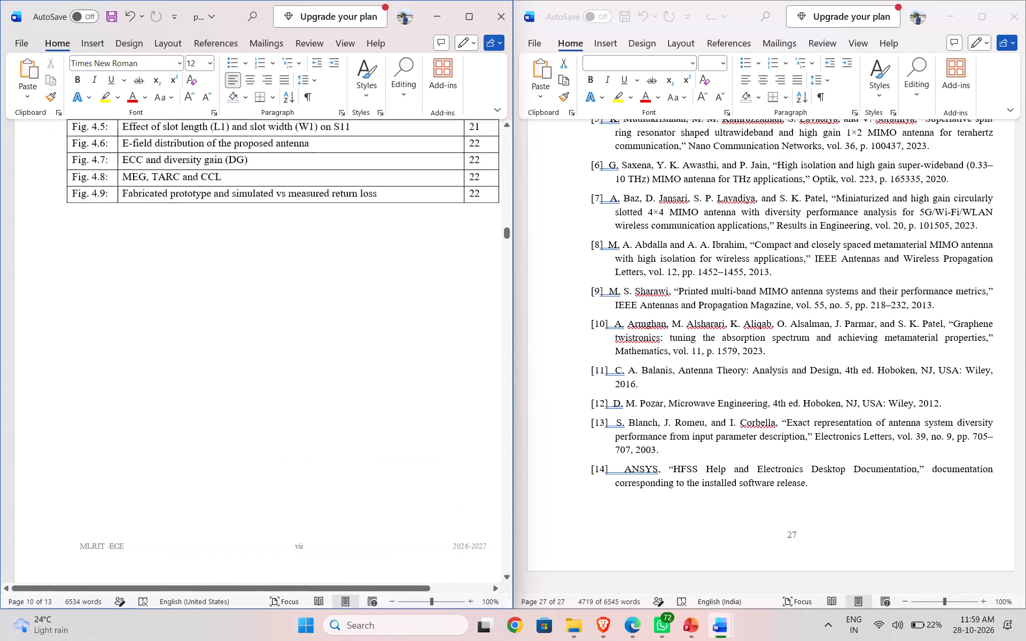
{"action": "scroll", "coordinate": [313, 494], "scroll_direction": "up", "scroll_amount": 9}
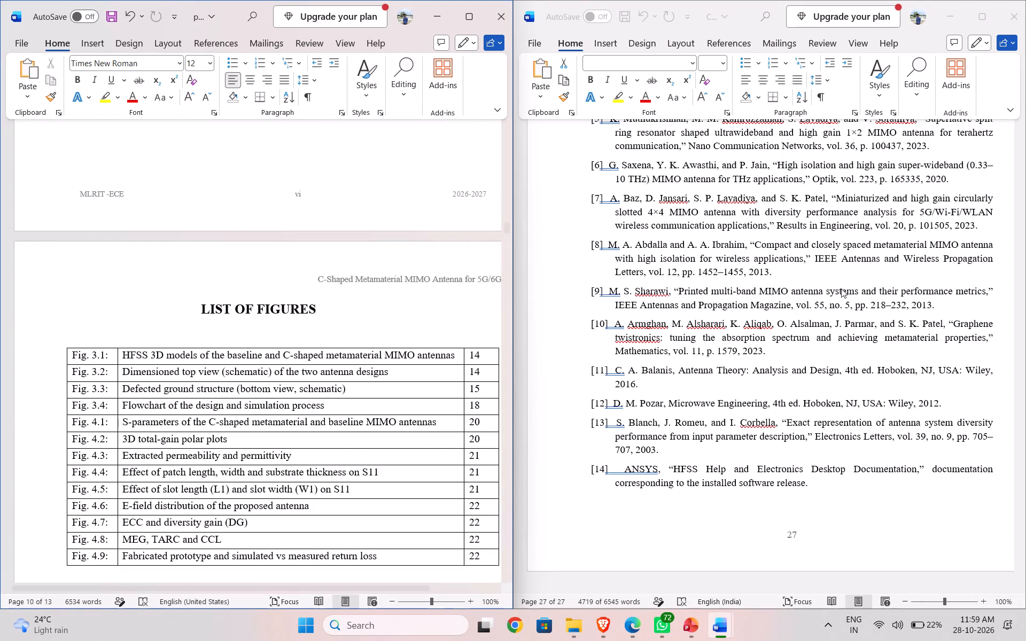
Review the reference report from its References back through Chapter 5 to the Chapter 4 results, figures and tables.
{"action": "scroll", "coordinate": [829, 294], "scroll_direction": "up", "scroll_amount": 20}
{"action": "scroll", "coordinate": [829, 295], "scroll_direction": "up", "scroll_amount": 8}
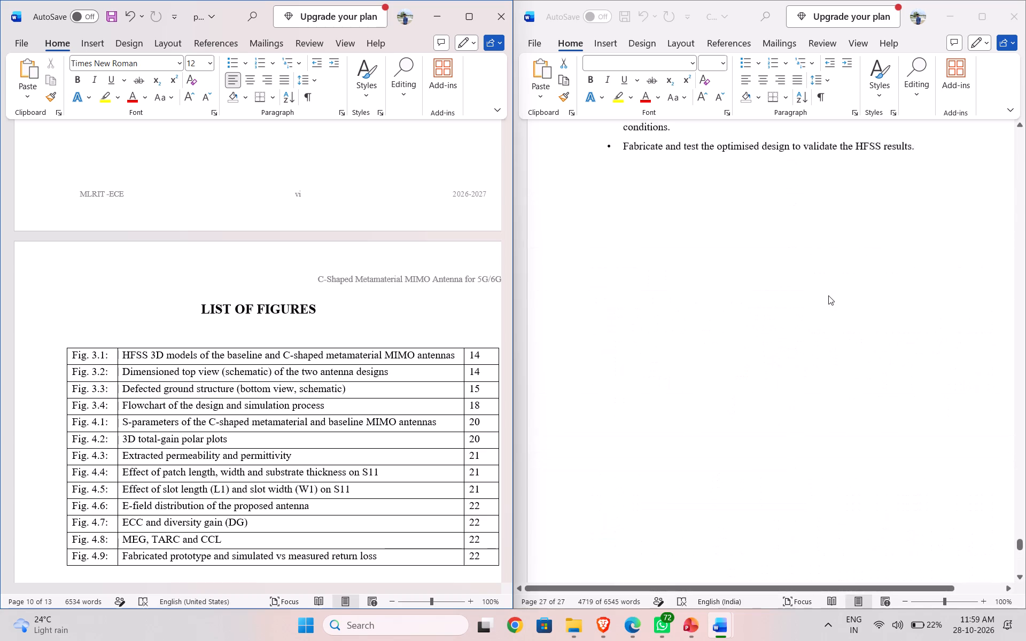
{"action": "scroll", "coordinate": [828, 295], "scroll_direction": "up", "scroll_amount": 20}
{"action": "scroll", "coordinate": [828, 295], "scroll_direction": "up", "scroll_amount": 14}
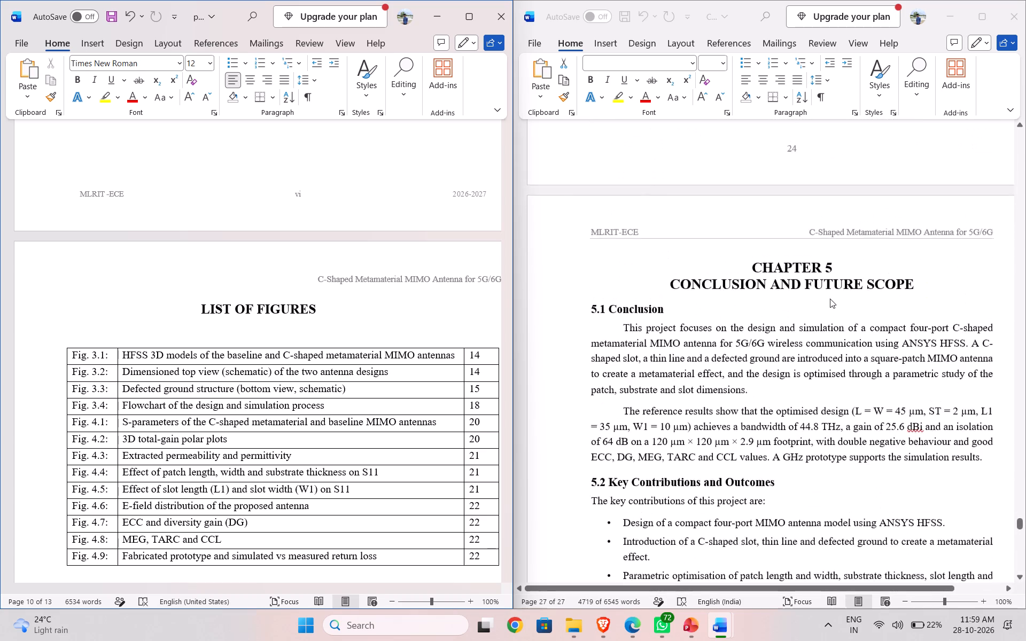
{"action": "scroll", "coordinate": [830, 299], "scroll_direction": "up", "scroll_amount": 20}
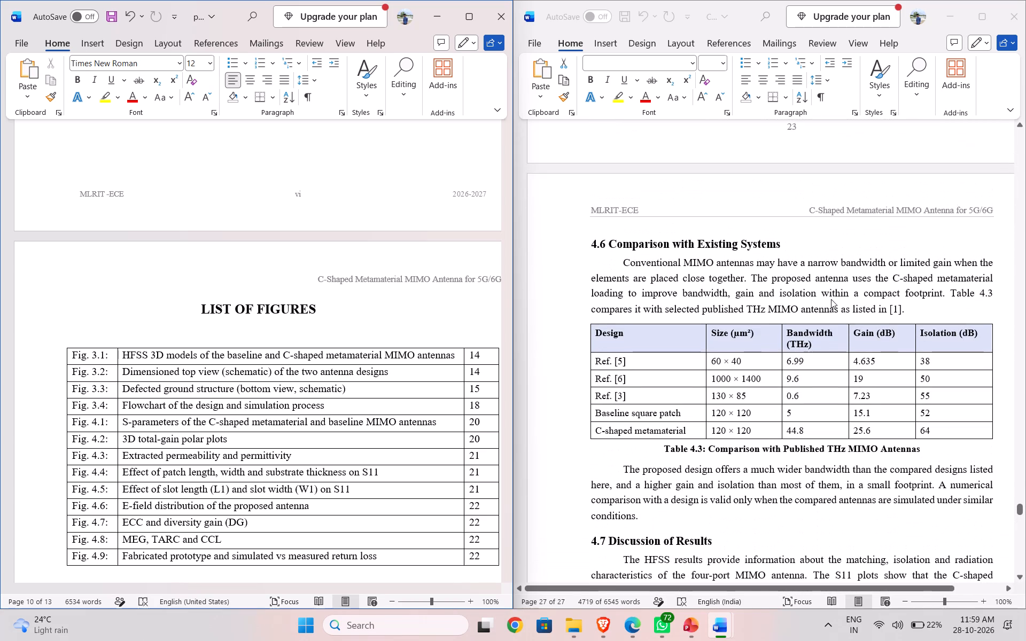
{"action": "scroll", "coordinate": [831, 299], "scroll_direction": "up", "scroll_amount": 12}
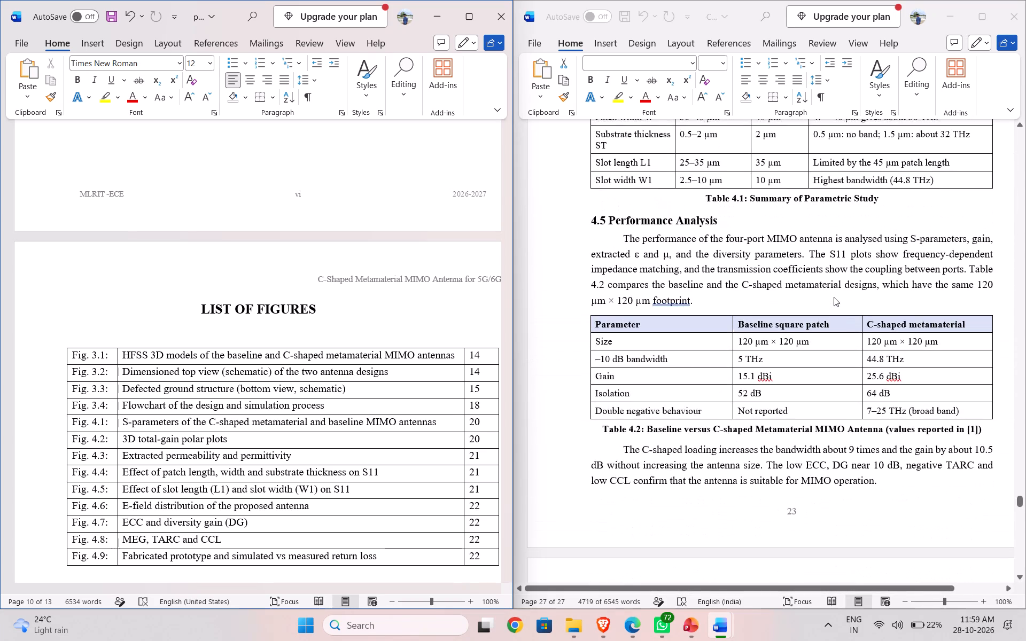
{"action": "scroll", "coordinate": [834, 295], "scroll_direction": "up", "scroll_amount": 11}
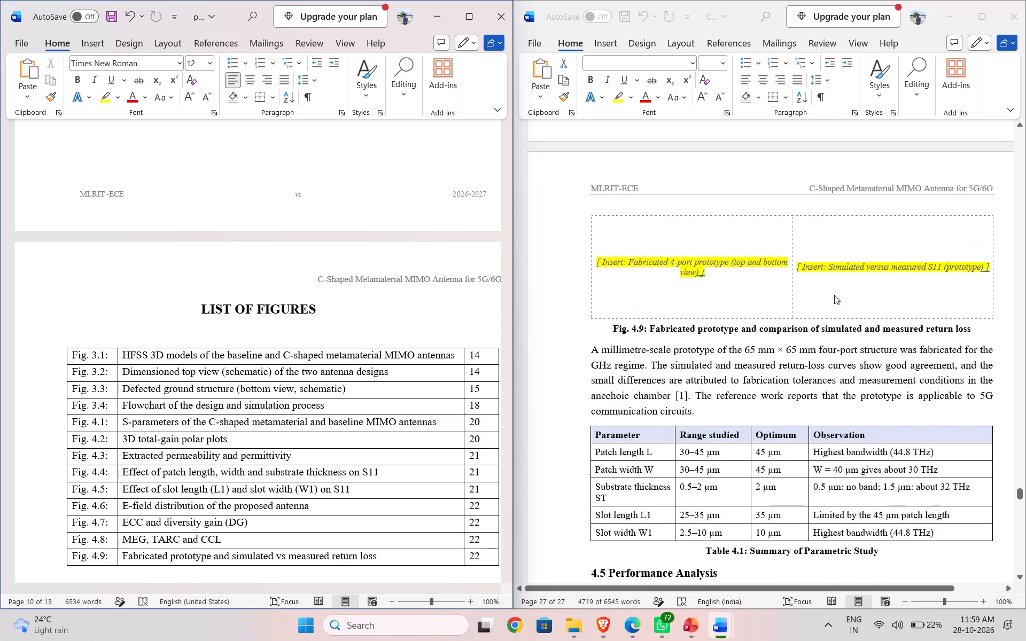
{"action": "scroll", "coordinate": [834, 295], "scroll_direction": "up", "scroll_amount": 5}
{"action": "scroll", "coordinate": [834, 295], "scroll_direction": "up", "scroll_amount": 20}
{"action": "scroll", "coordinate": [834, 295], "scroll_direction": "up", "scroll_amount": 5}
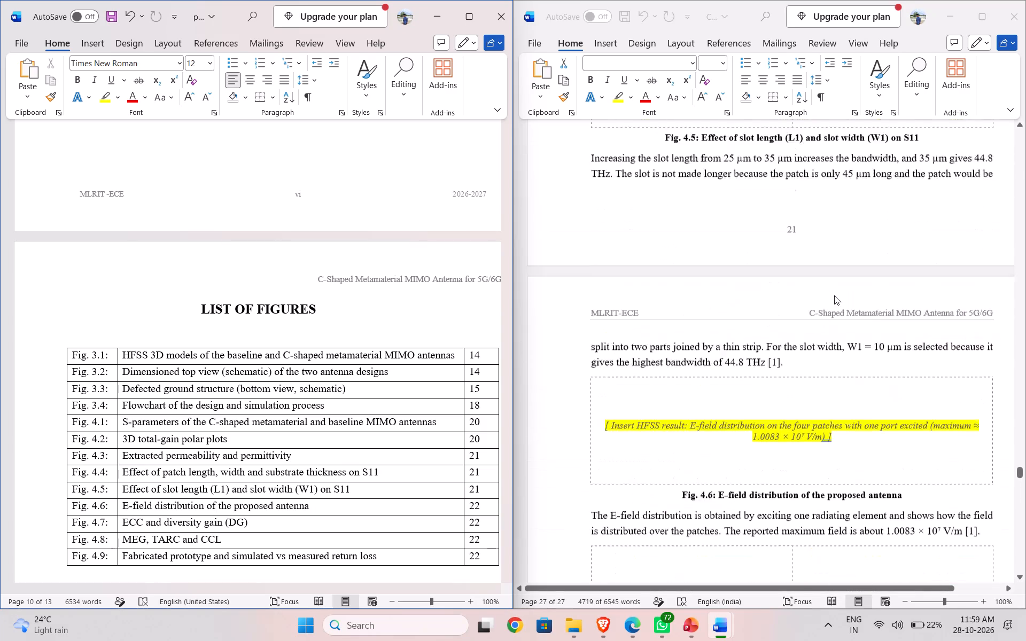
{"action": "scroll", "coordinate": [834, 295], "scroll_direction": "up", "scroll_amount": 8}
{"action": "scroll", "coordinate": [834, 295], "scroll_direction": "up", "scroll_amount": 16}
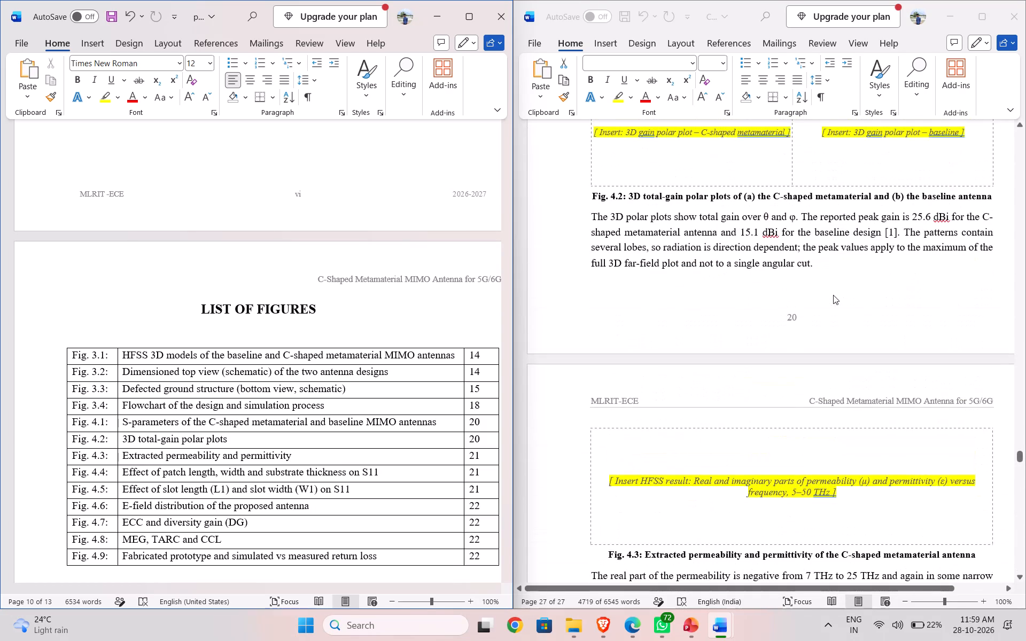
{"action": "scroll", "coordinate": [833, 295], "scroll_direction": "up", "scroll_amount": 3, "text": "ctrl"}
Compare the page layouts of the project report and the reference report side by side, with all pages shown at 10% zoom.
{"action": "scroll", "coordinate": [833, 295], "scroll_direction": "down", "scroll_amount": 8, "text": "ctrl"}
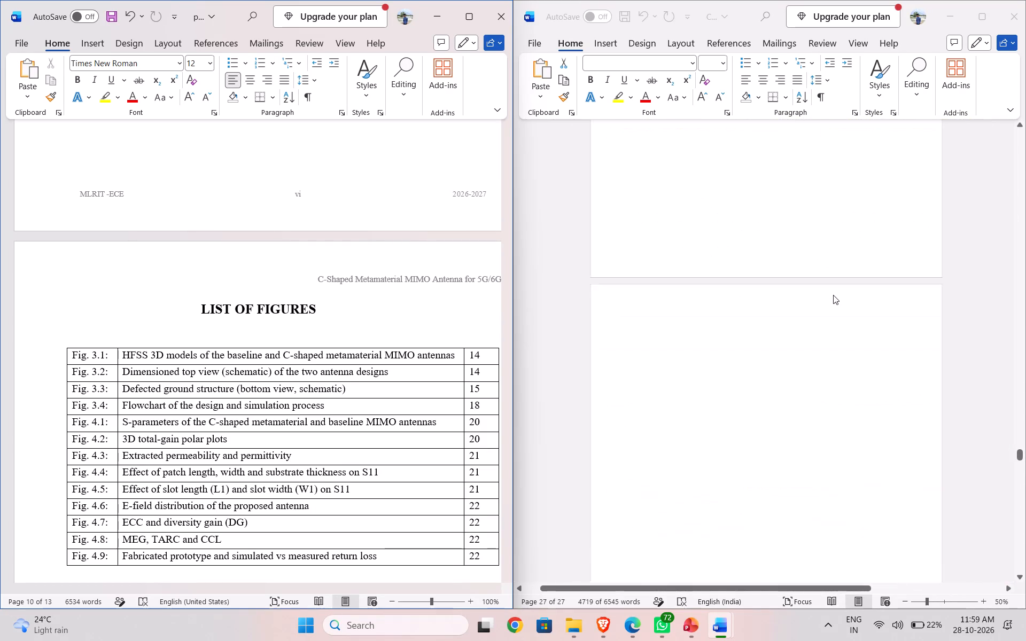
{"action": "scroll", "coordinate": [833, 295], "scroll_direction": "down", "scroll_amount": 3, "text": "ctrl"}
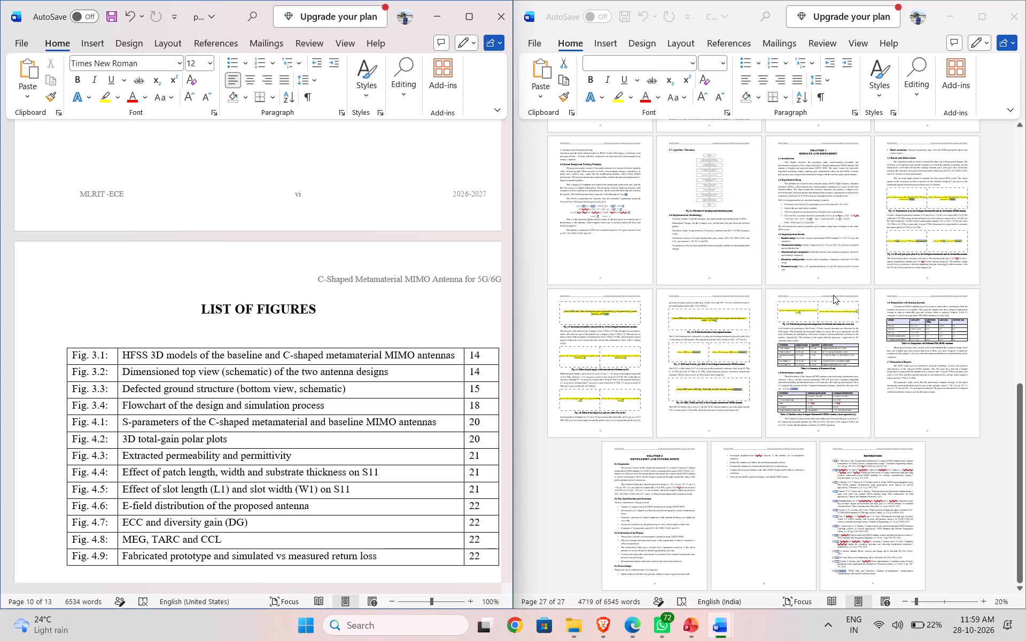
{"action": "scroll", "coordinate": [833, 295], "scroll_direction": "up", "scroll_amount": 4}
{"action": "scroll", "coordinate": [833, 295], "scroll_direction": "down", "scroll_amount": 17}
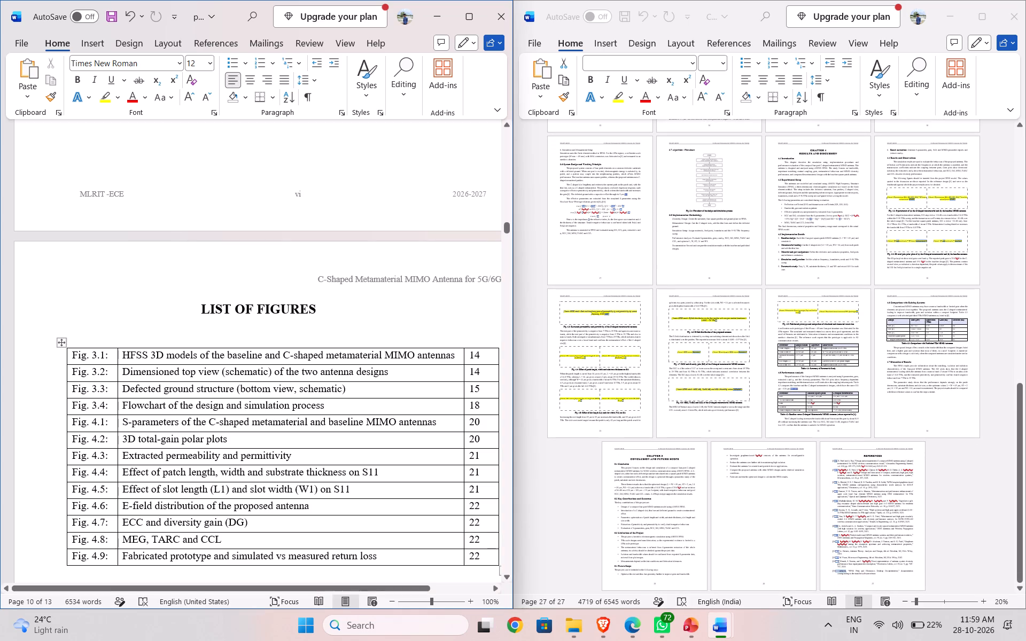
{"action": "scroll", "coordinate": [238, 299], "scroll_direction": "down", "scroll_amount": 20}
{"action": "scroll", "coordinate": [238, 299], "scroll_direction": "down", "scroll_amount": 2}
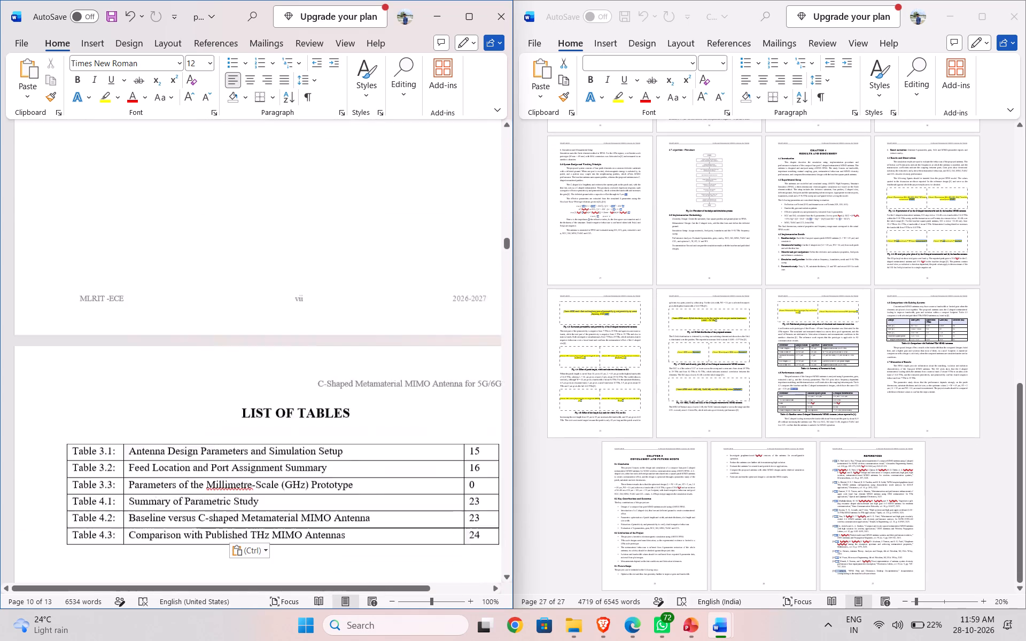
{"action": "scroll", "coordinate": [238, 299], "scroll_direction": "down", "scroll_amount": 7}
{"action": "scroll", "coordinate": [238, 299], "scroll_direction": "down", "scroll_amount": 20}
{"action": "scroll", "coordinate": [238, 299], "scroll_direction": "down", "scroll_amount": 1}
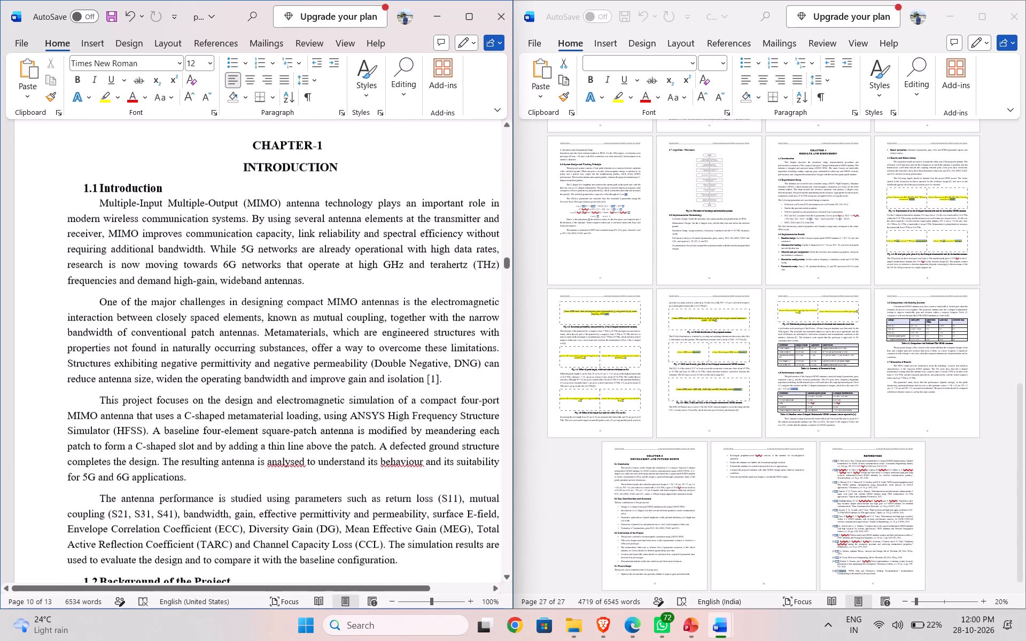
{"action": "scroll", "coordinate": [238, 299], "scroll_direction": "down", "scroll_amount": 11, "text": "ctrl"}
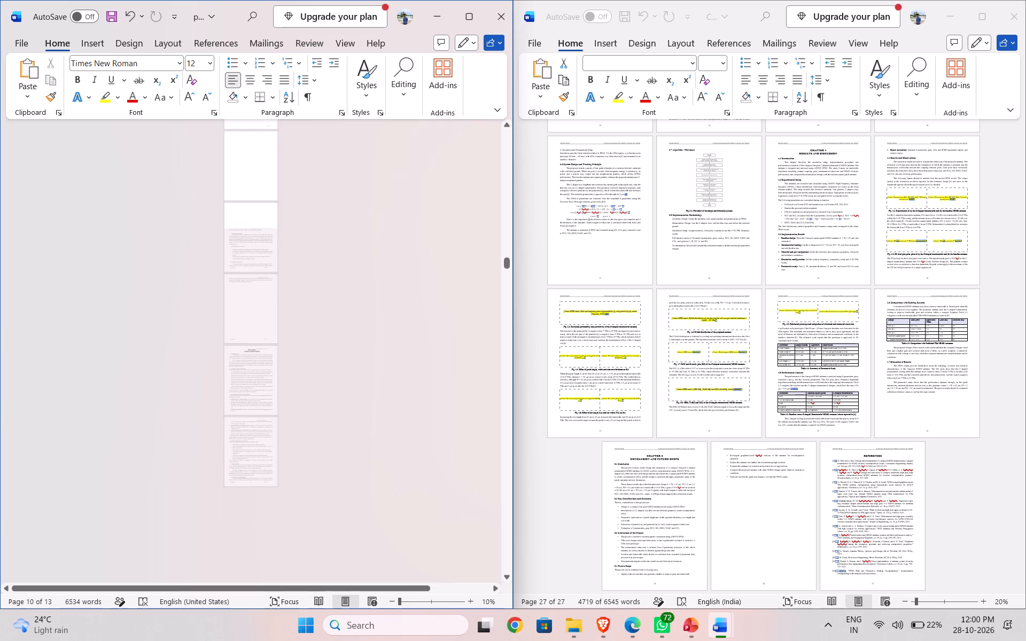
{"action": "scroll", "coordinate": [242, 307], "scroll_direction": "up", "scroll_amount": 1, "text": "ctrl"}
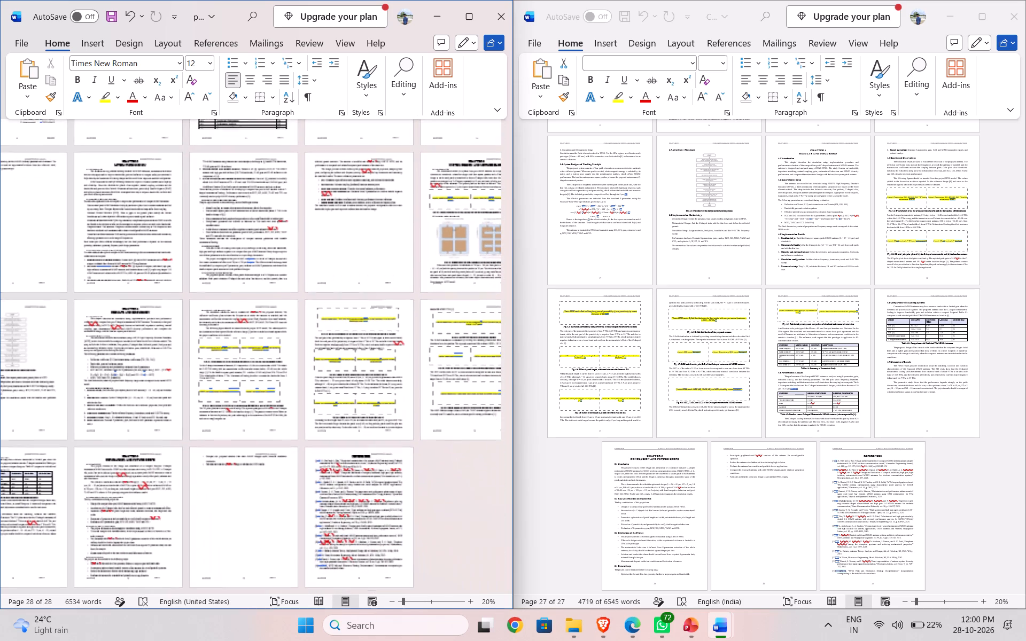
{"action": "scroll", "coordinate": [685, 270], "scroll_direction": "up", "scroll_amount": 12}
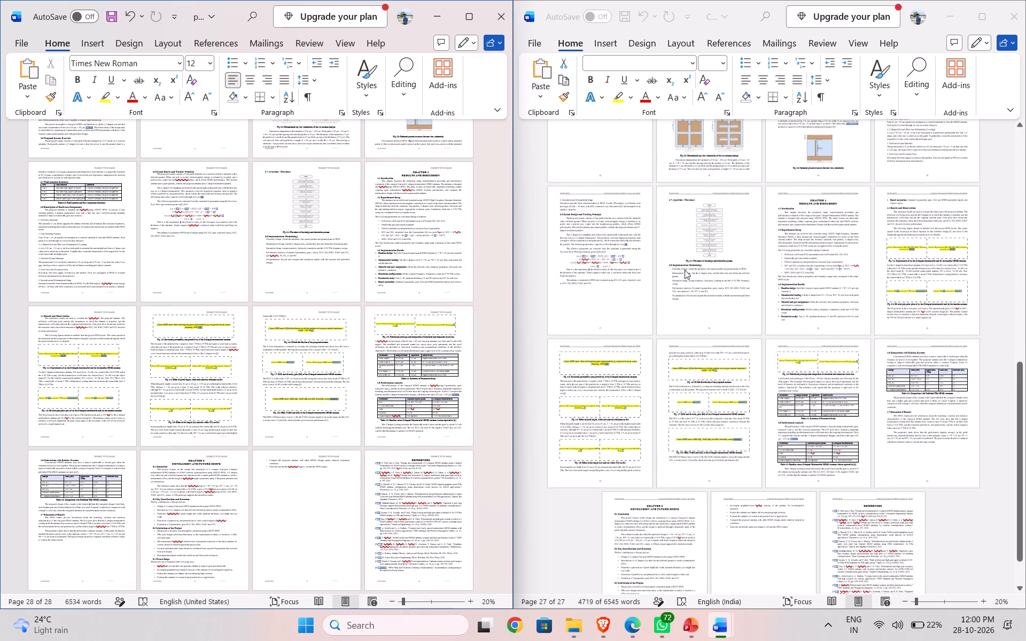
{"action": "scroll", "coordinate": [685, 270], "scroll_direction": "up", "scroll_amount": 18}
{"action": "scroll", "coordinate": [685, 270], "scroll_direction": "down", "scroll_amount": 1, "text": "ctrl"}
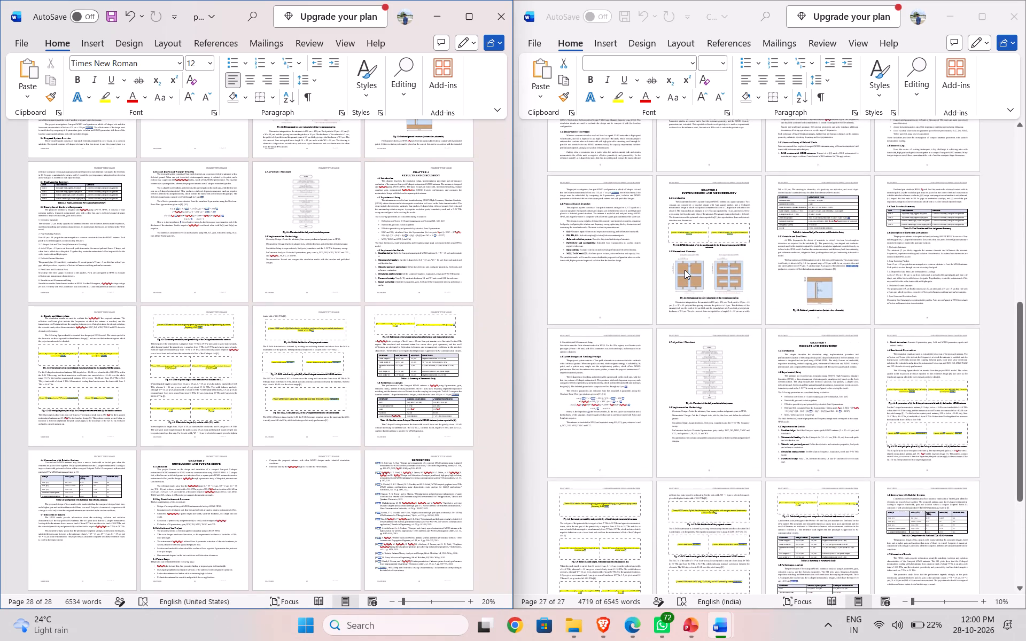
{"action": "scroll", "coordinate": [685, 270], "scroll_direction": "down", "scroll_amount": 1, "text": "ctrl"}
{"action": "scroll", "coordinate": [281, 324], "scroll_direction": "down", "scroll_amount": 2, "text": "ctrl"}
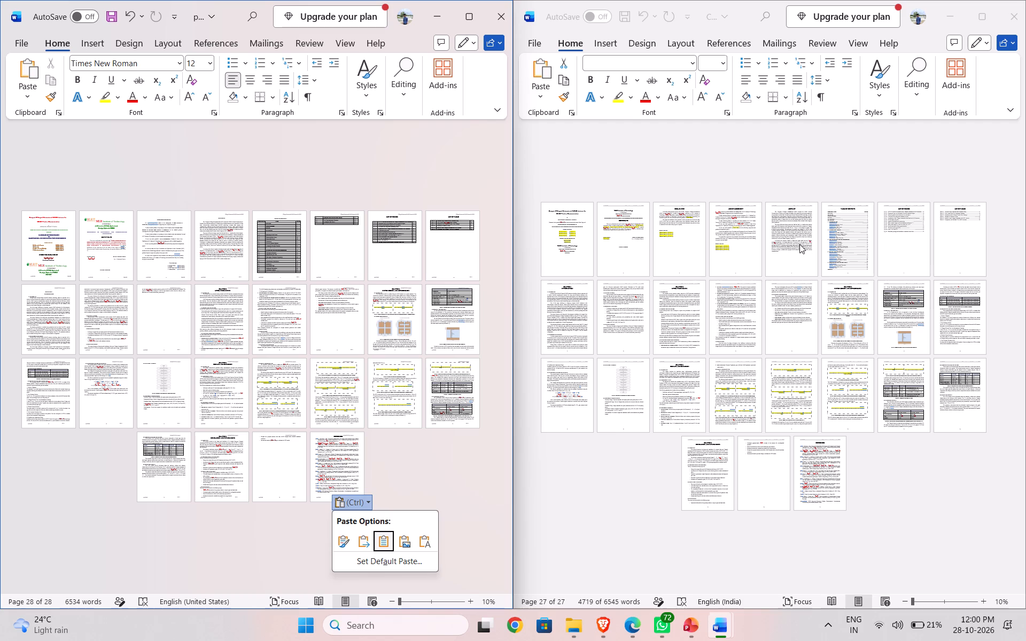
Examine the reference report's Acknowledgement, Declaration and Certificate pages at 70% zoom.
{"action": "left_click", "coordinate": [736, 244]}
{"action": "left_click", "coordinate": [736, 244]}
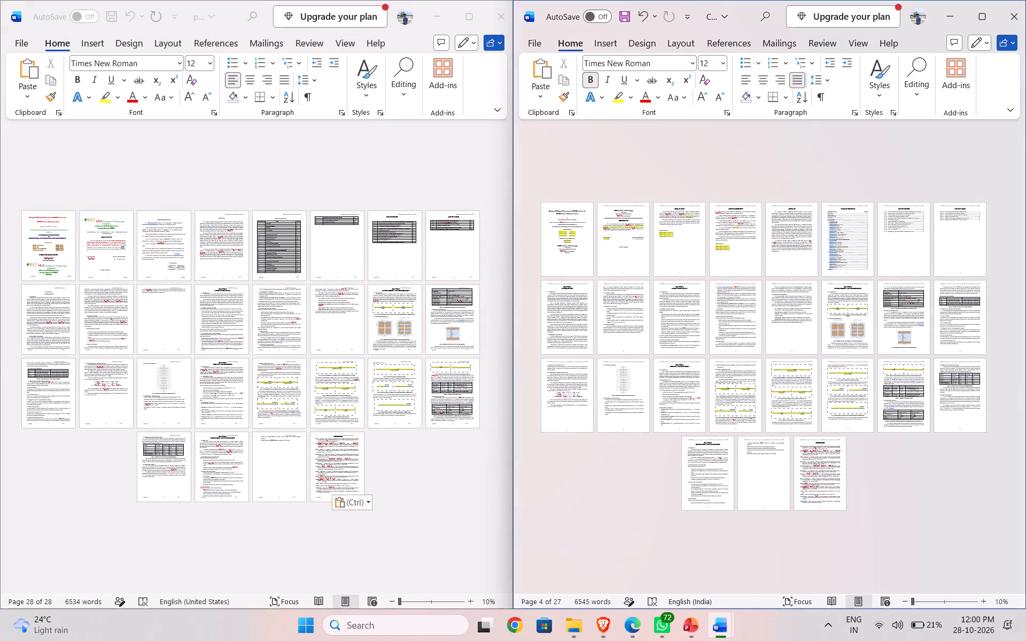
{"action": "scroll", "coordinate": [734, 244], "scroll_direction": "up", "scroll_amount": 6, "text": "ctrl"}
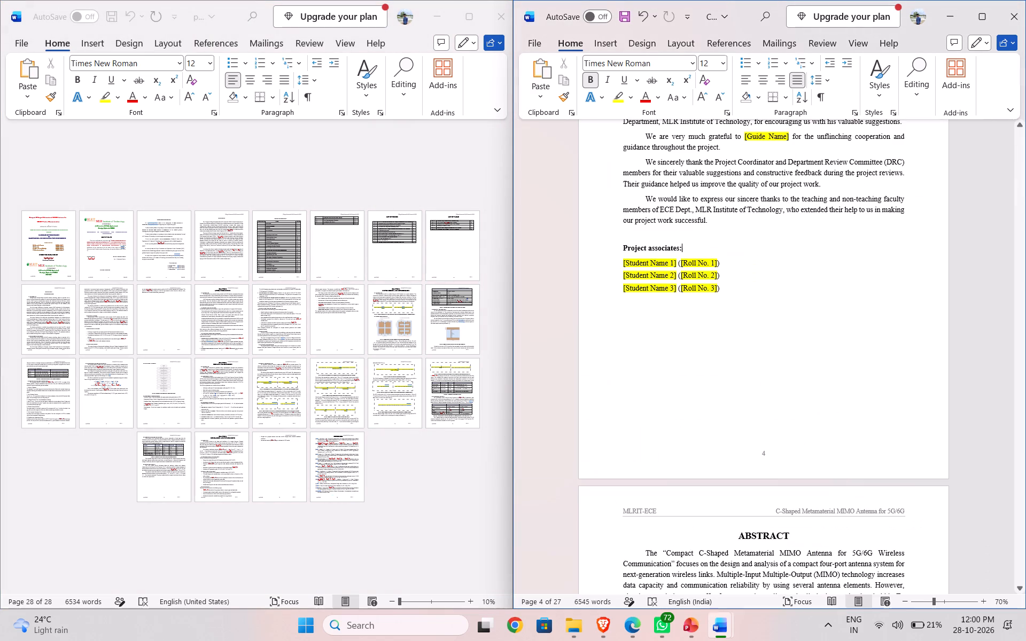
{"action": "scroll", "coordinate": [734, 247], "scroll_direction": "up", "scroll_amount": 1}
{"action": "scroll", "coordinate": [734, 247], "scroll_direction": "down", "scroll_amount": 5}
{"action": "scroll", "coordinate": [734, 246], "scroll_direction": "up", "scroll_amount": 12}
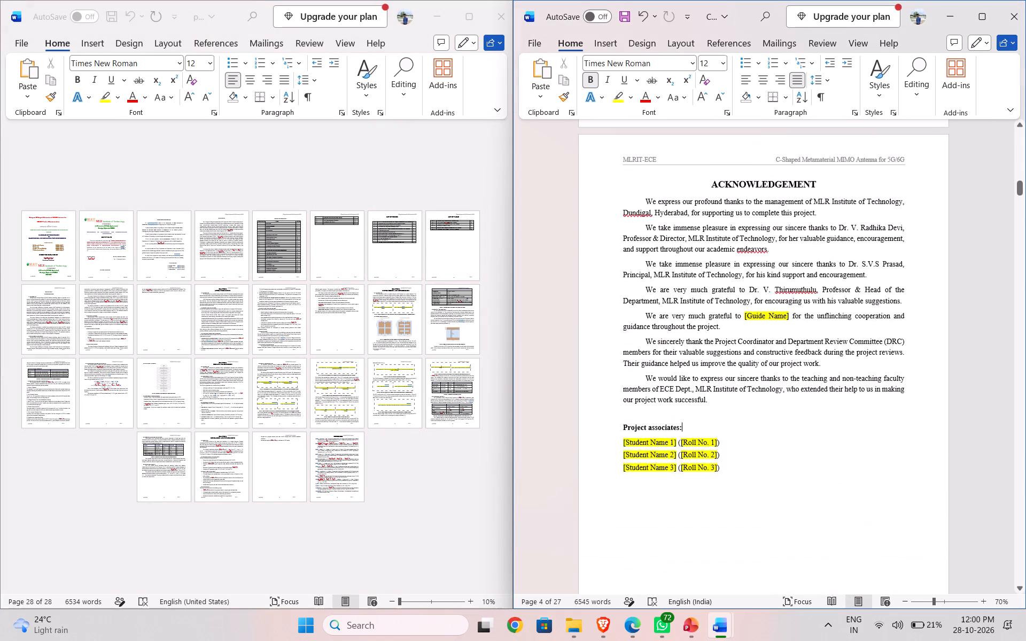
{"action": "scroll", "coordinate": [734, 246], "scroll_direction": "up", "scroll_amount": 20}
{"action": "scroll", "coordinate": [734, 246], "scroll_direction": "up", "scroll_amount": 6}
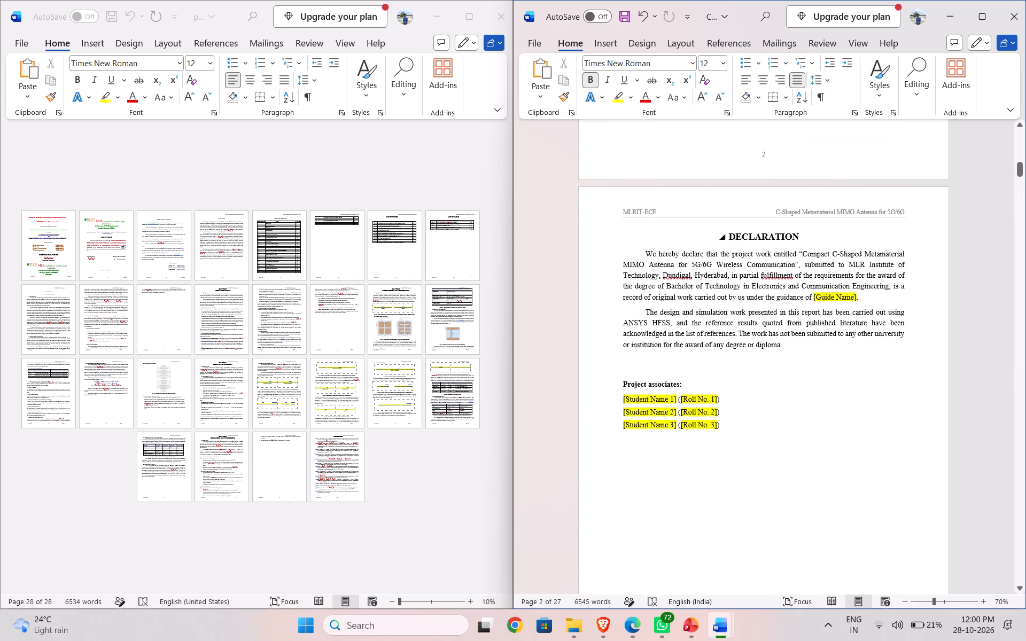
{"action": "scroll", "coordinate": [789, 272], "scroll_direction": "up", "scroll_amount": 10}
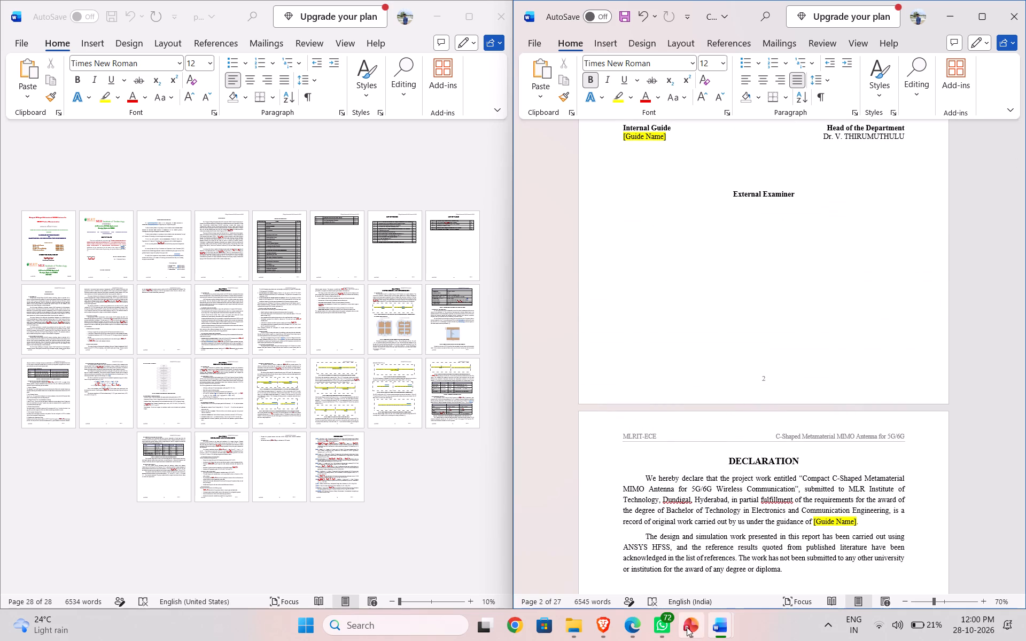
Switch to the 25-page PDF report in Edge, check its front pages from the Certificate through the Abstract, and return to Word.
{"action": "left_click", "coordinate": [634, 626]}
{"action": "scroll", "coordinate": [480, 293], "scroll_direction": "up", "scroll_amount": 16}
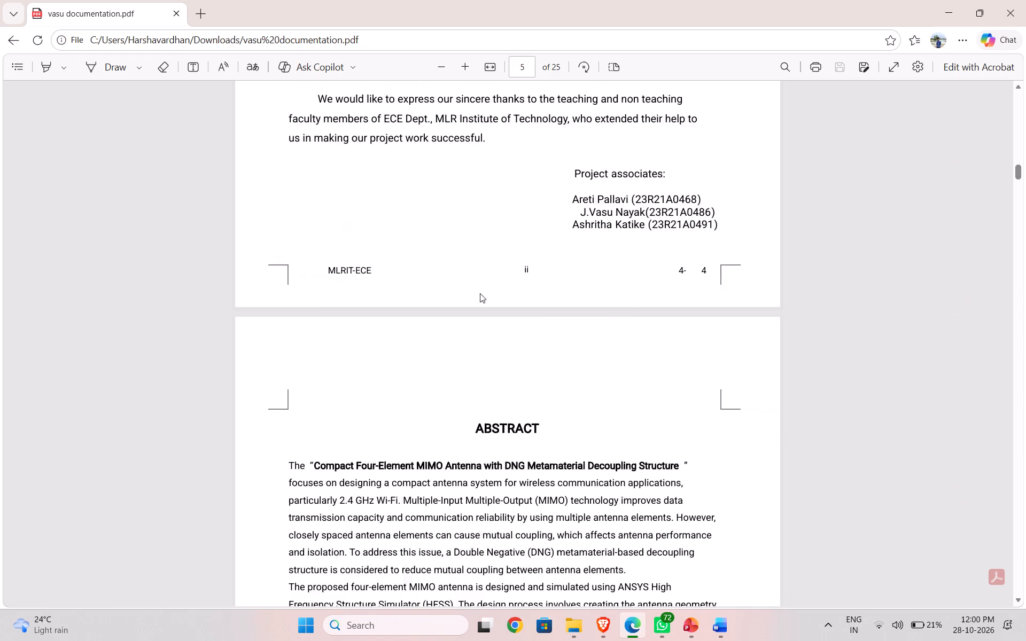
{"action": "scroll", "coordinate": [480, 293], "scroll_direction": "up", "scroll_amount": 15}
{"action": "scroll", "coordinate": [480, 293], "scroll_direction": "up", "scroll_amount": 6}
{"action": "scroll", "coordinate": [480, 294], "scroll_direction": "down", "scroll_amount": 6}
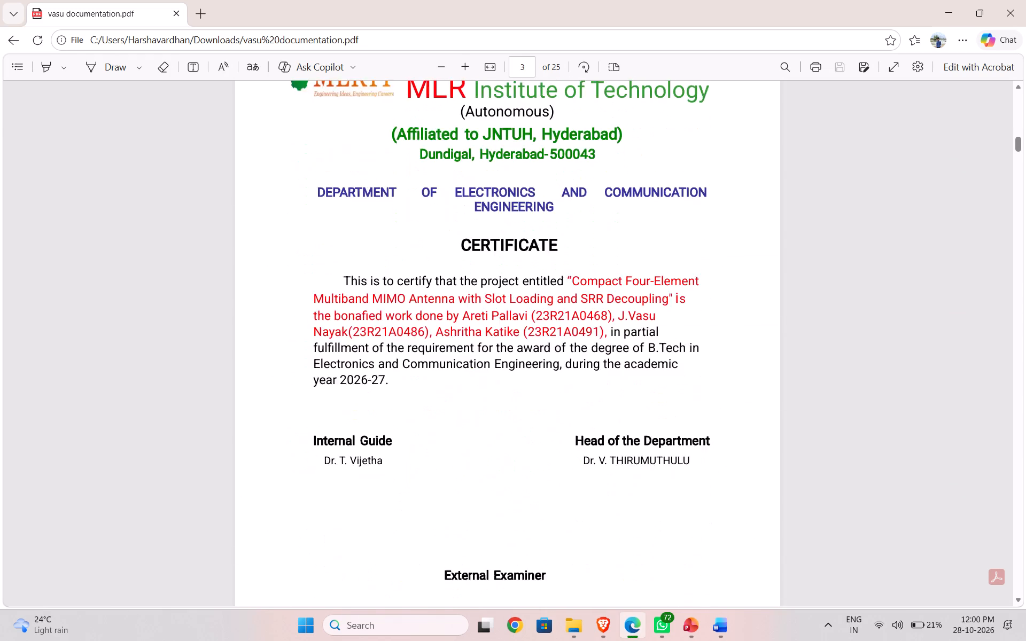
{"action": "scroll", "coordinate": [479, 293], "scroll_direction": "down", "scroll_amount": 20}
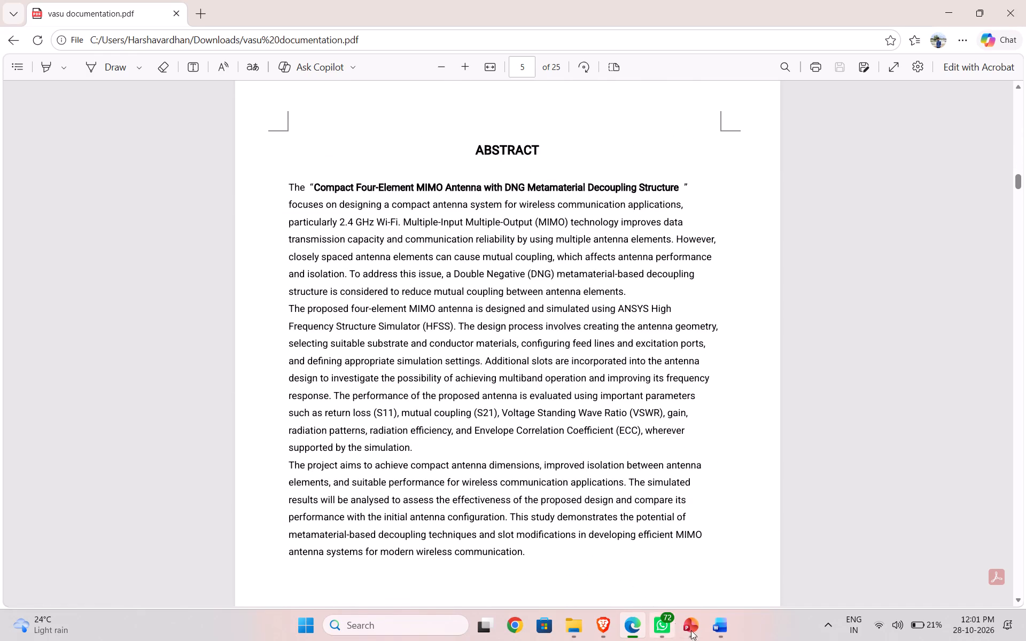
{"action": "left_click", "coordinate": [683, 564]}
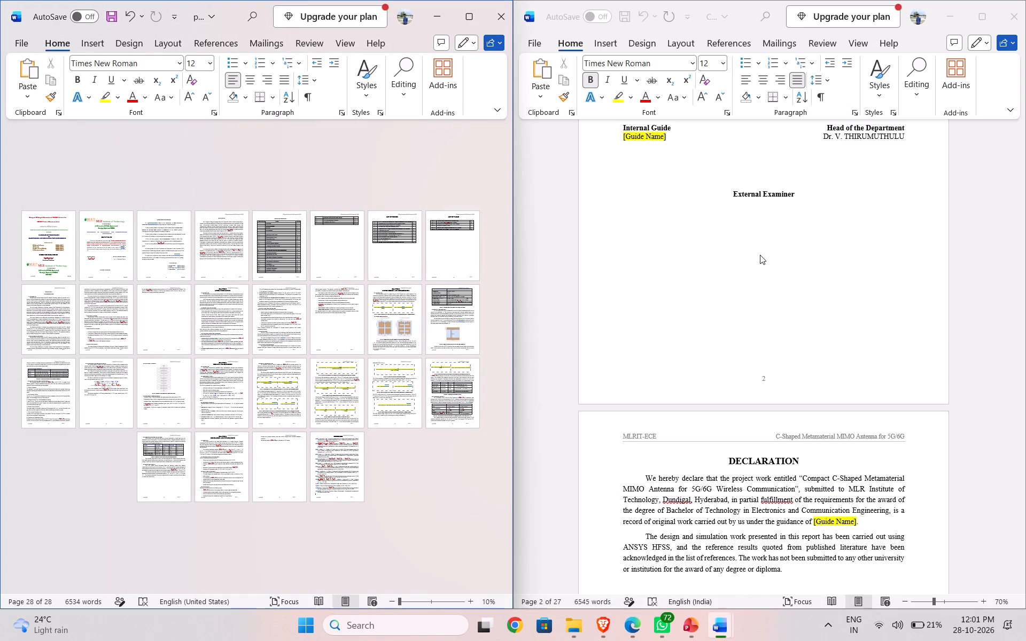
Delete the whole Declaration section from the reference report, from its heading through the list of project associates.
{"action": "scroll", "coordinate": [773, 222], "scroll_direction": "up", "scroll_amount": 11}
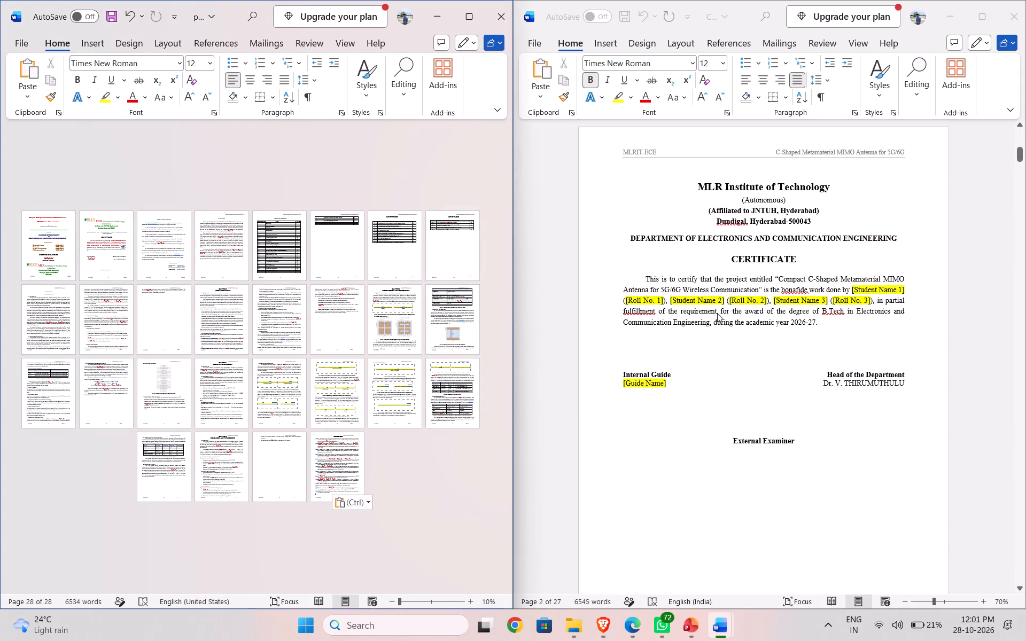
{"action": "scroll", "coordinate": [720, 311], "scroll_direction": "down", "scroll_amount": 17}
{"action": "left_click", "coordinate": [766, 432]}
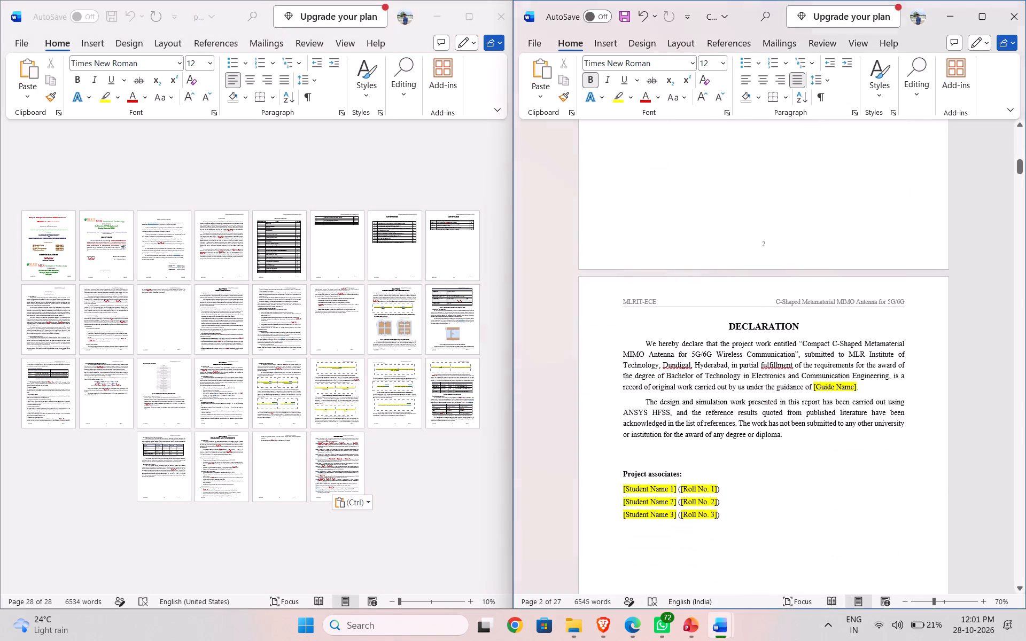
{"action": "scroll", "coordinate": [766, 419], "scroll_direction": "down", "scroll_amount": 7}
{"action": "key", "text": "Delete"}
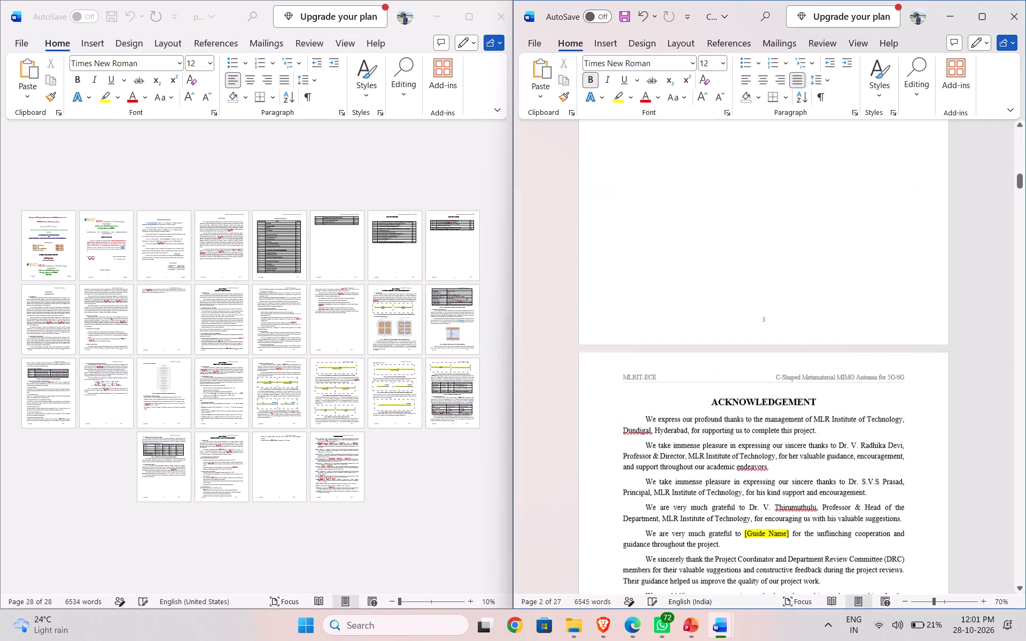
{"action": "scroll", "coordinate": [766, 419], "scroll_direction": "up", "scroll_amount": 18}
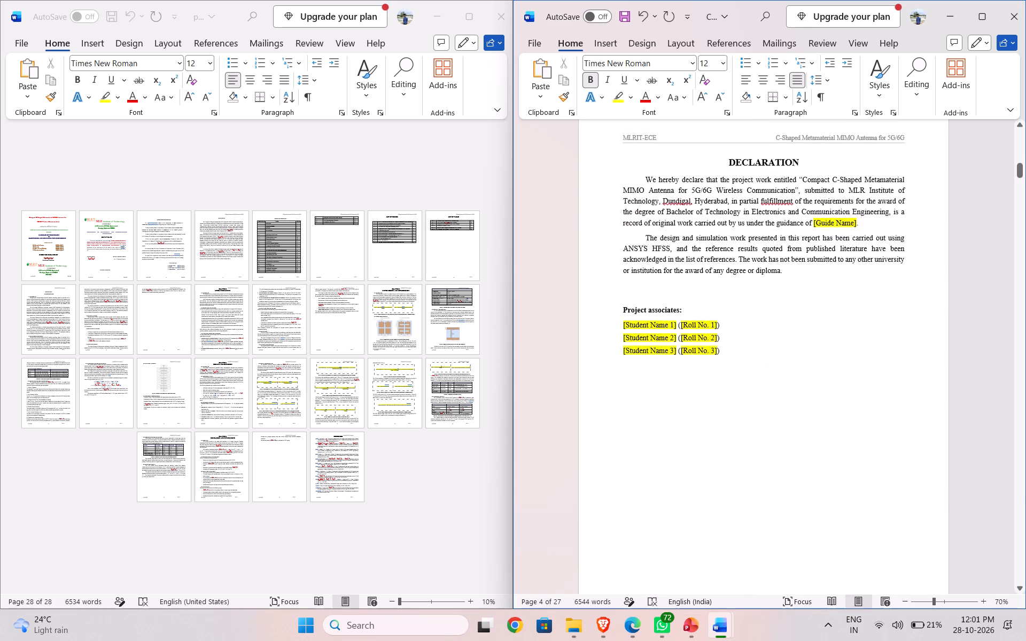
{"action": "scroll", "coordinate": [766, 419], "scroll_direction": "up", "scroll_amount": 3}
{"action": "left_click_drag", "start_coordinate": [749, 502], "coordinate": [561, 264]}
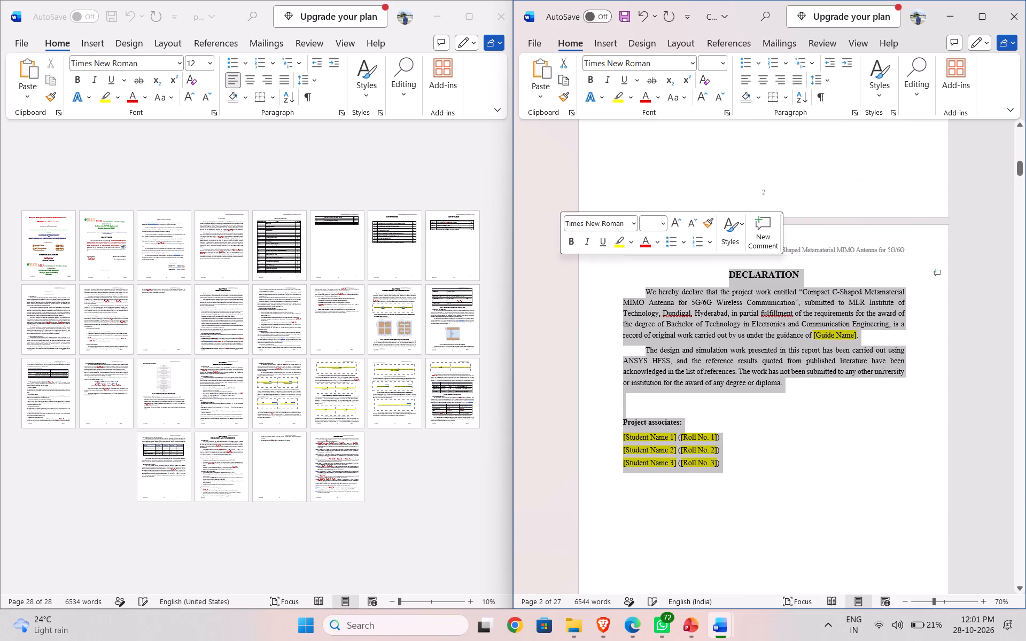
{"action": "key", "text": "Delete"}
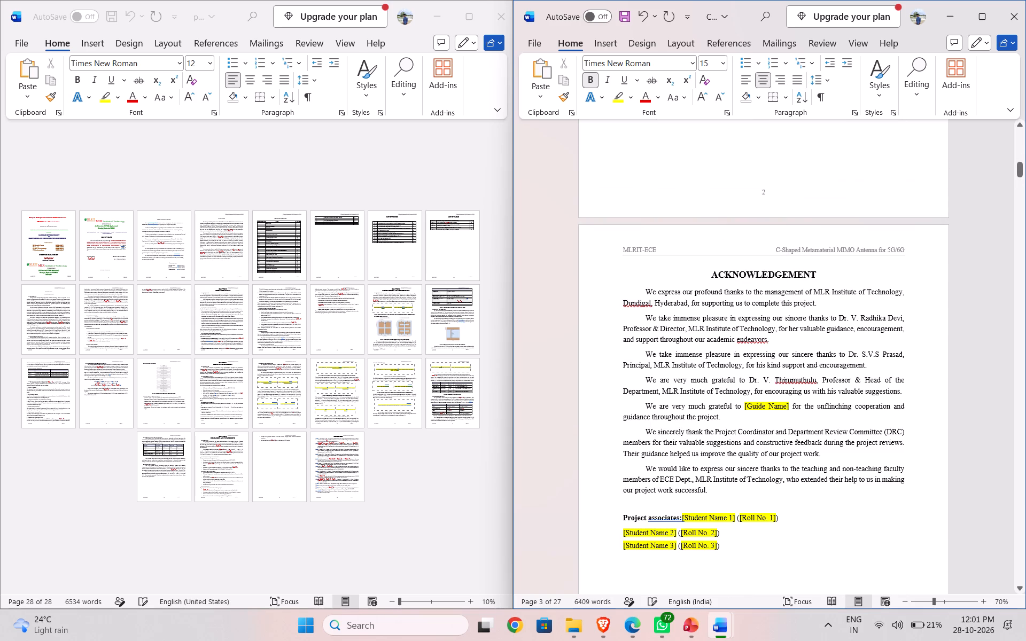
{"action": "scroll", "coordinate": [716, 271], "scroll_direction": "up", "scroll_amount": 18}
{"action": "scroll", "coordinate": [716, 271], "scroll_direction": "up", "scroll_amount": 4}
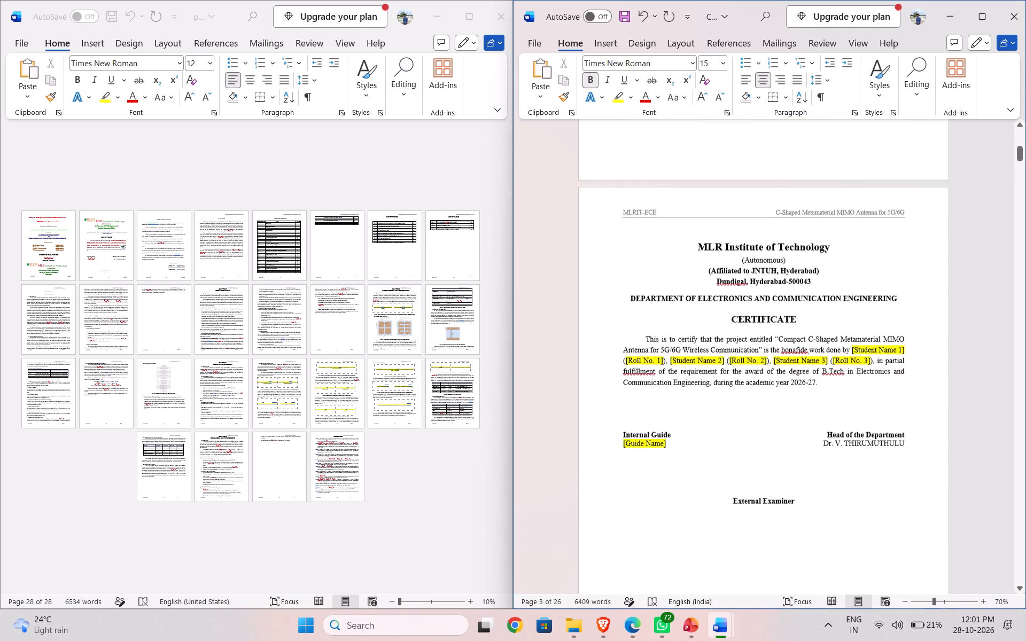
{"action": "scroll", "coordinate": [716, 271], "scroll_direction": "down", "scroll_amount": 3, "text": "ctrl"}
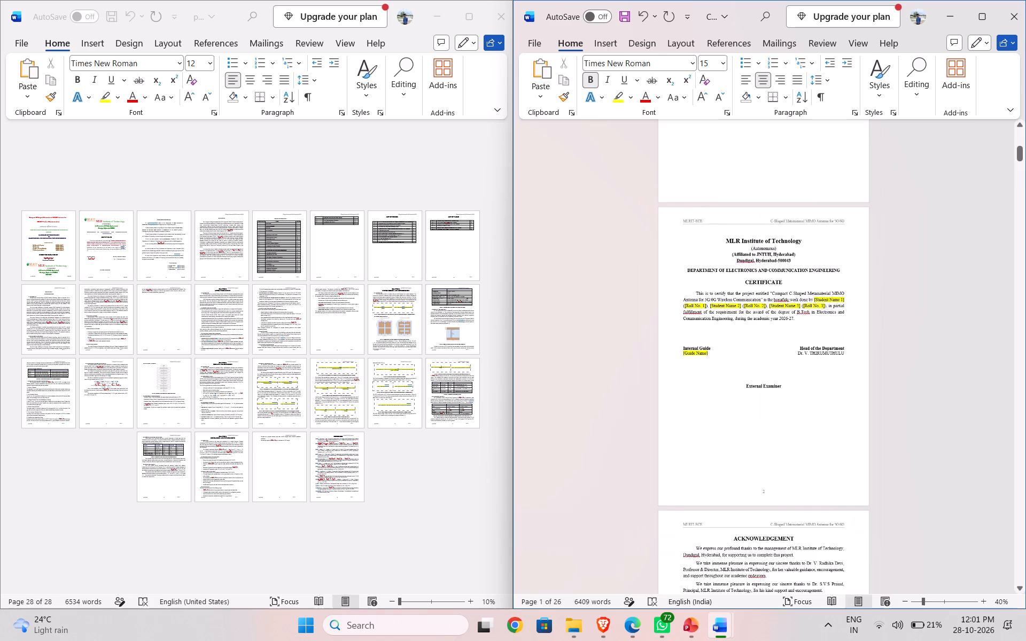
{"action": "scroll", "coordinate": [716, 271], "scroll_direction": "down", "scroll_amount": 4, "text": "ctrl"}
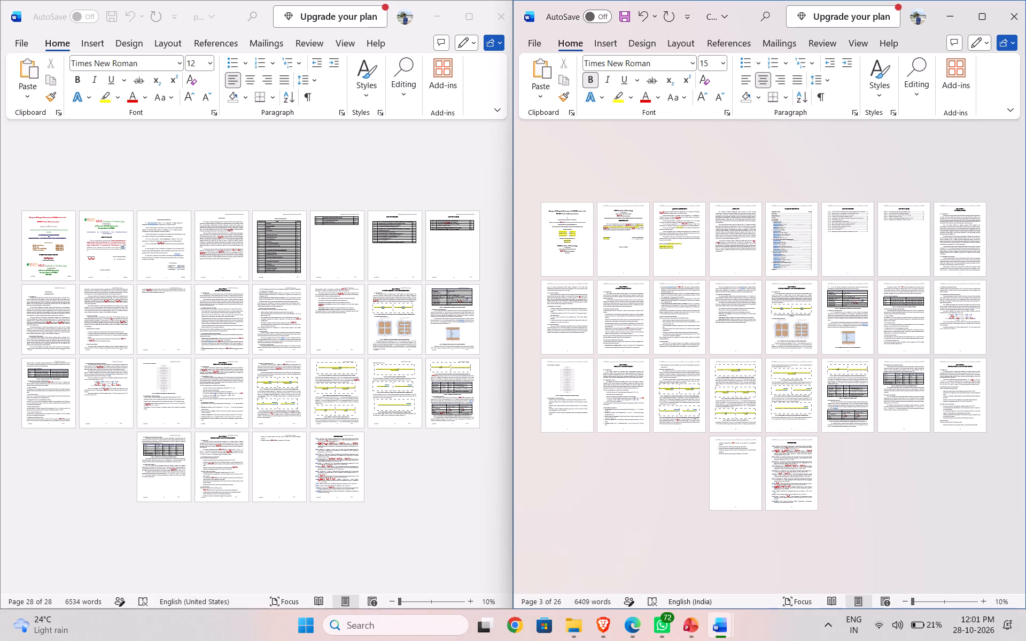
Examine the project report's body pages at 80% zoom, going back from the References to the Chapter 4 results.
{"action": "left_click", "coordinate": [268, 231]}
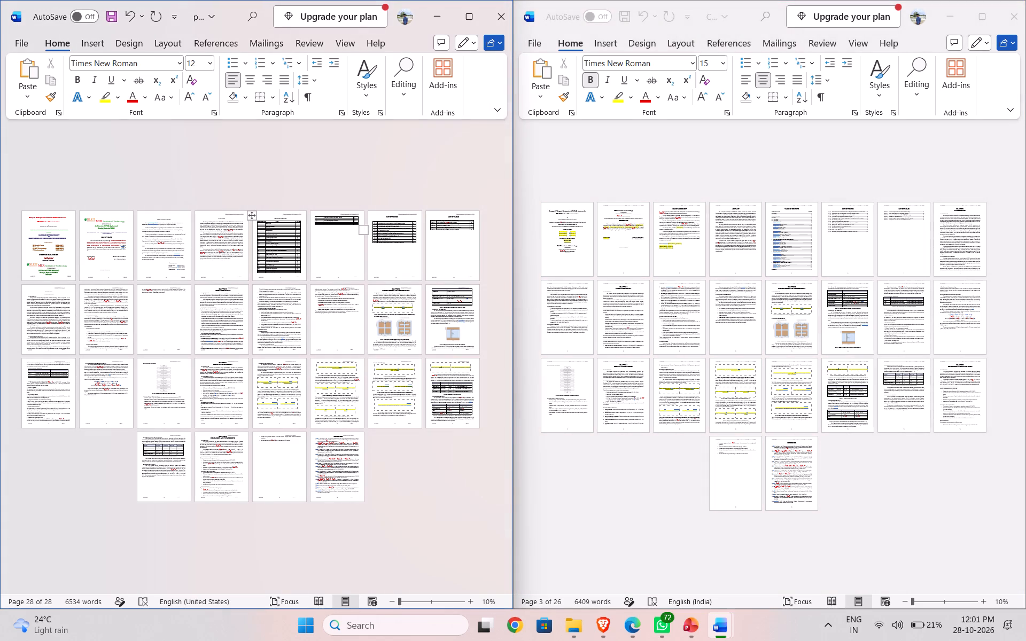
{"action": "left_click", "coordinate": [284, 240]}
{"action": "scroll", "coordinate": [284, 240], "scroll_direction": "up", "scroll_amount": 7, "text": "ctrl"}
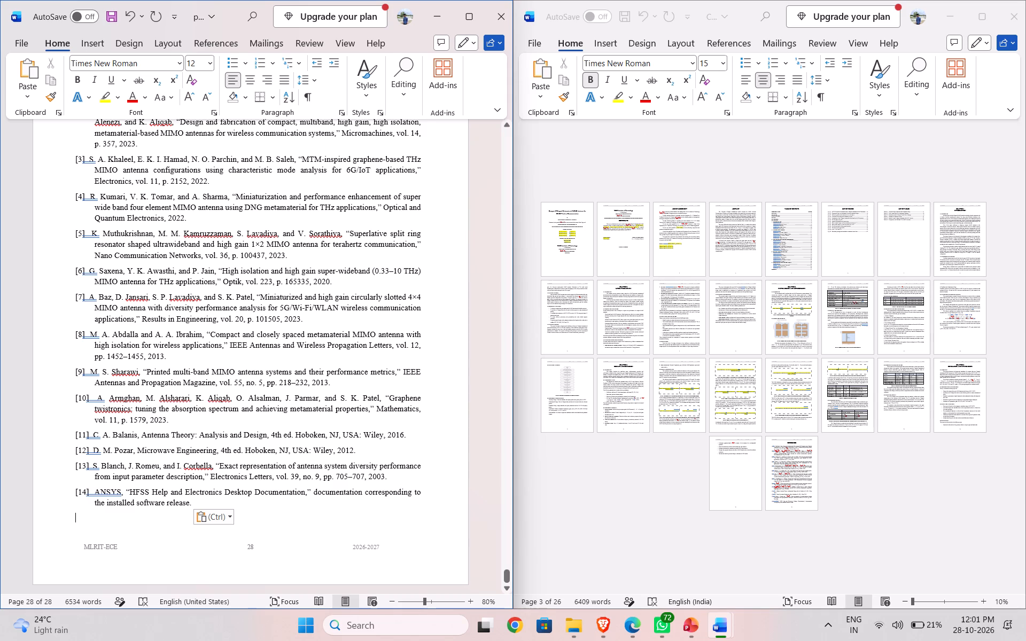
{"action": "scroll", "coordinate": [247, 251], "scroll_direction": "up", "scroll_amount": 17}
{"action": "scroll", "coordinate": [247, 251], "scroll_direction": "up", "scroll_amount": 16}
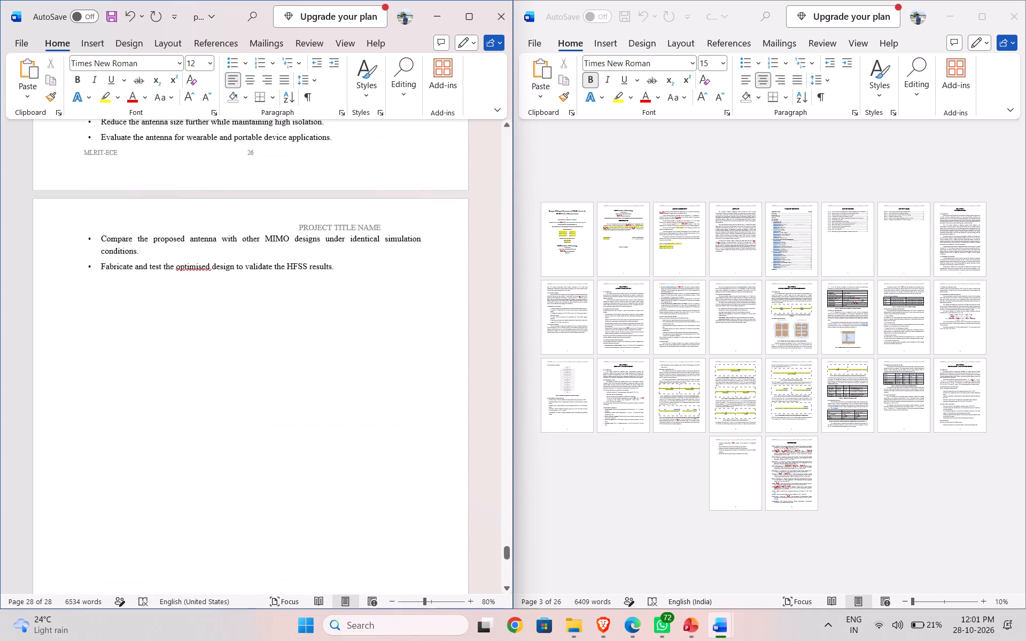
{"action": "scroll", "coordinate": [247, 251], "scroll_direction": "up", "scroll_amount": 2}
{"action": "scroll", "coordinate": [247, 250], "scroll_direction": "up", "scroll_amount": 20}
{"action": "scroll", "coordinate": [247, 250], "scroll_direction": "up", "scroll_amount": 20}
{"action": "scroll", "coordinate": [247, 250], "scroll_direction": "up", "scroll_amount": 4}
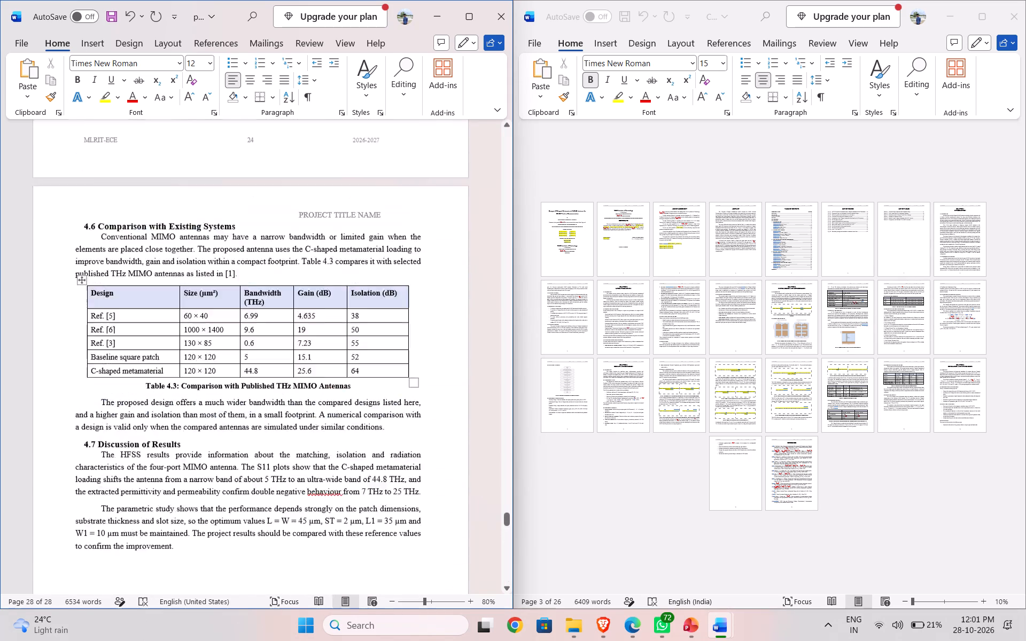
{"action": "scroll", "coordinate": [247, 249], "scroll_direction": "up", "scroll_amount": 17}
{"action": "scroll", "coordinate": [247, 249], "scroll_direction": "up", "scroll_amount": 17}
{"action": "scroll", "coordinate": [247, 249], "scroll_direction": "up", "scroll_amount": 9}
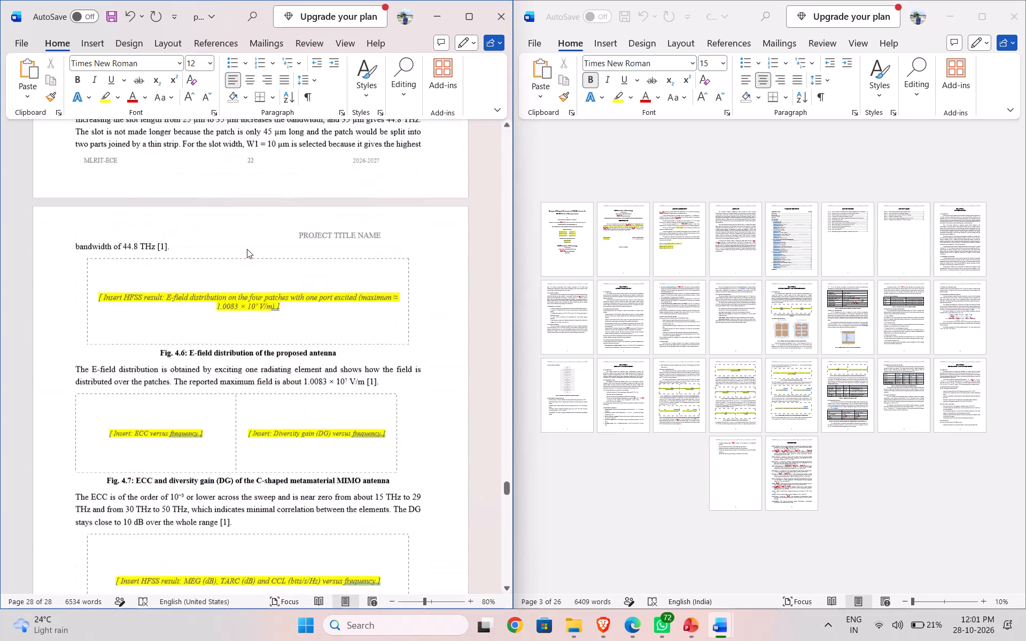
{"action": "scroll", "coordinate": [247, 249], "scroll_direction": "up", "scroll_amount": 8}
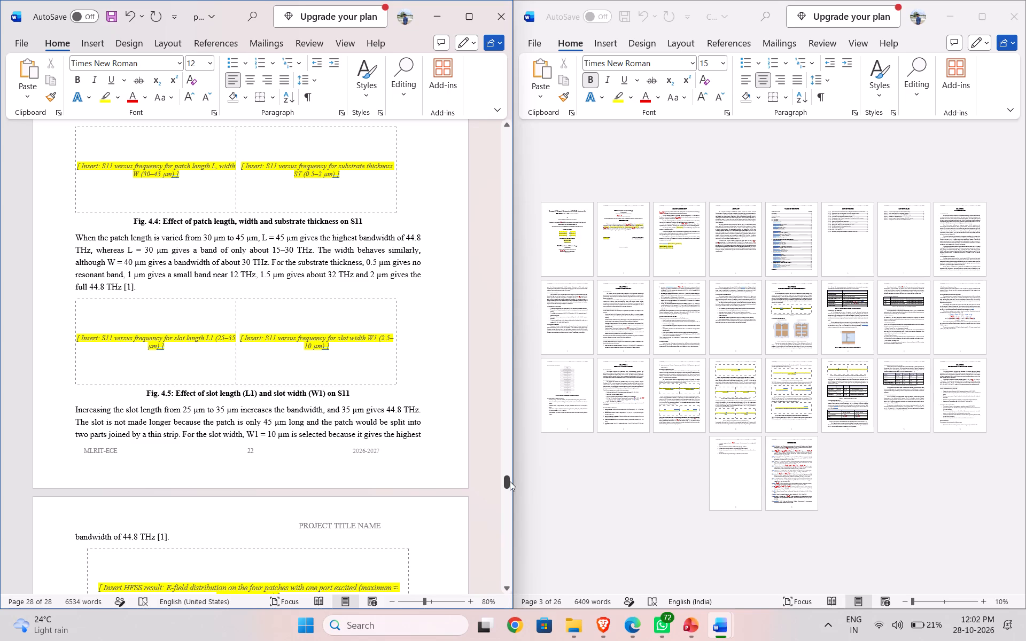
Examine the project report's Table of Contents, including how its last rows break across two pages.
{"action": "left_click_drag", "start_coordinate": [509, 481], "coordinate": [524, 217]}
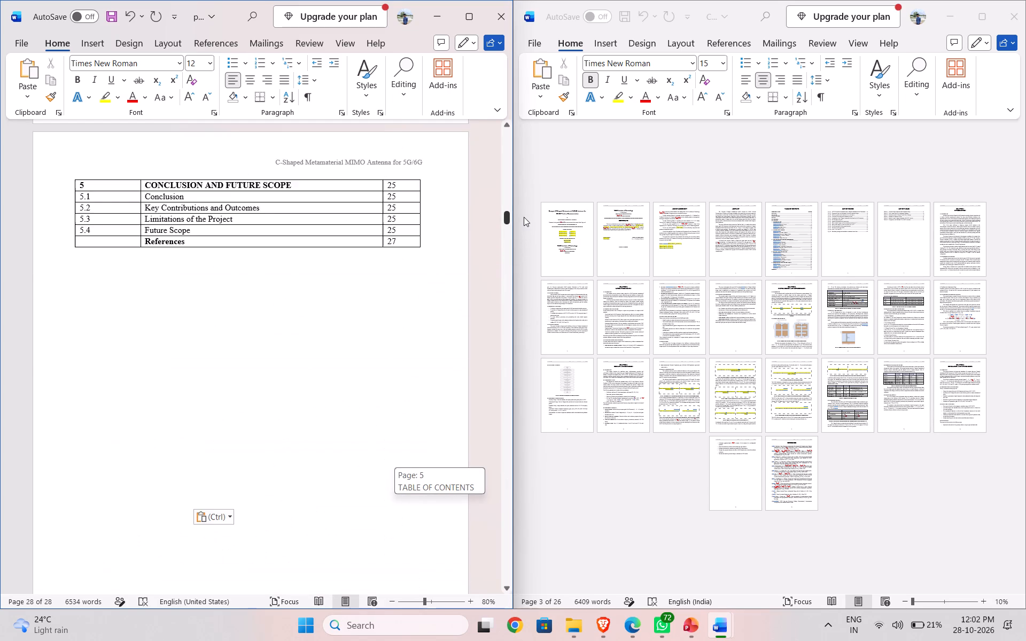
{"action": "left_click_drag", "start_coordinate": [524, 217], "coordinate": [527, 200]}
{"action": "scroll", "coordinate": [377, 302], "scroll_direction": "down", "scroll_amount": 10}
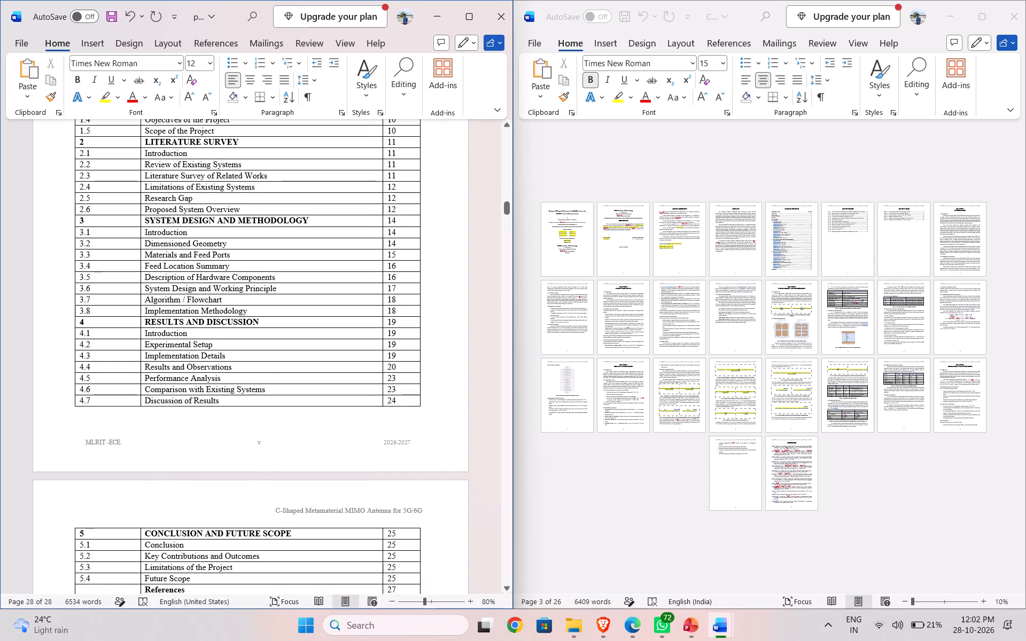
{"action": "scroll", "coordinate": [385, 295], "scroll_direction": "up", "scroll_amount": 2}
{"action": "scroll", "coordinate": [385, 295], "scroll_direction": "down", "scroll_amount": 9}
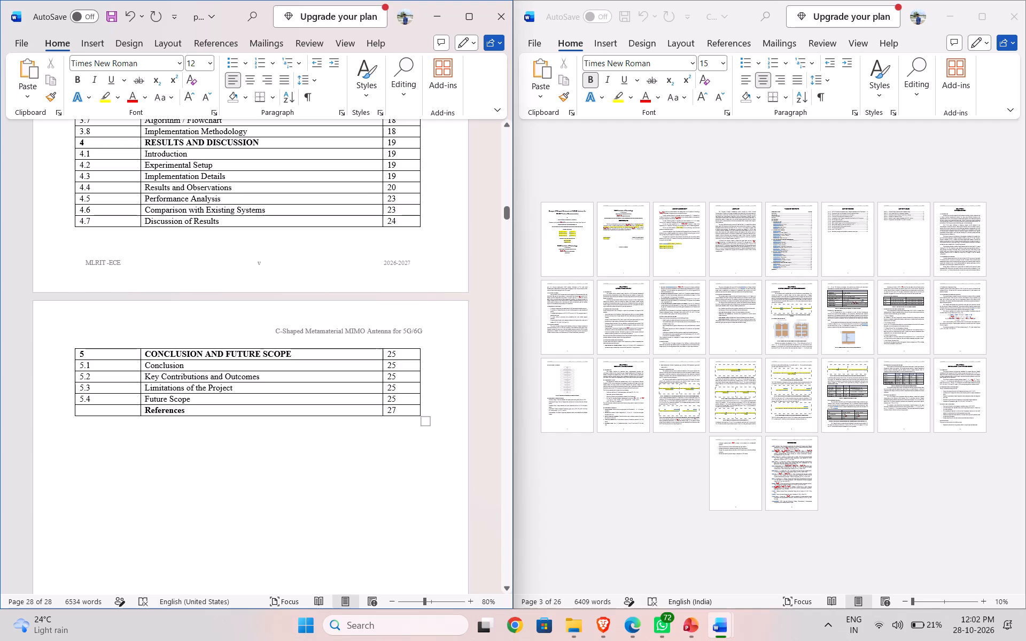
{"action": "scroll", "coordinate": [385, 295], "scroll_direction": "up", "scroll_amount": 12}
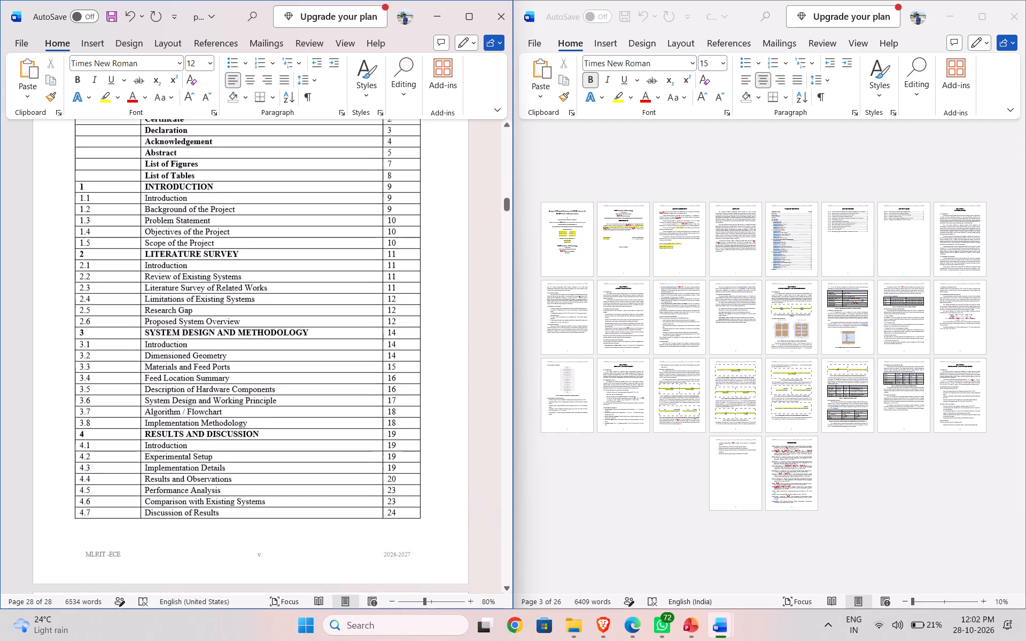
{"action": "scroll", "coordinate": [385, 295], "scroll_direction": "up", "scroll_amount": 8}
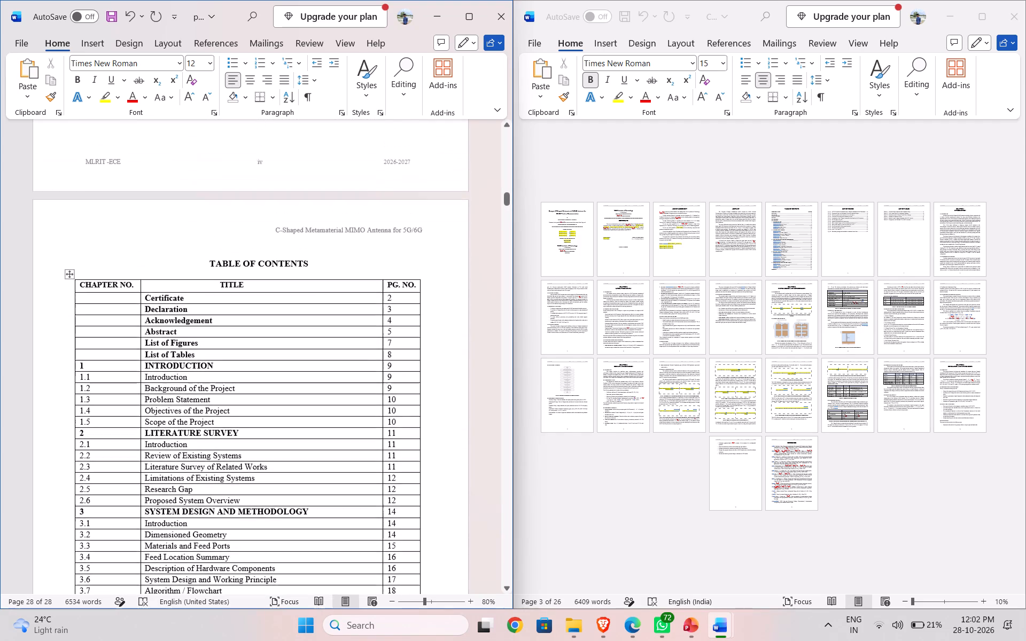
Delete the blank line above the TABLE OF CONTENTS heading in the project report.
{"action": "left_click", "coordinate": [236, 310]}
{"action": "left_click", "coordinate": [237, 314]}
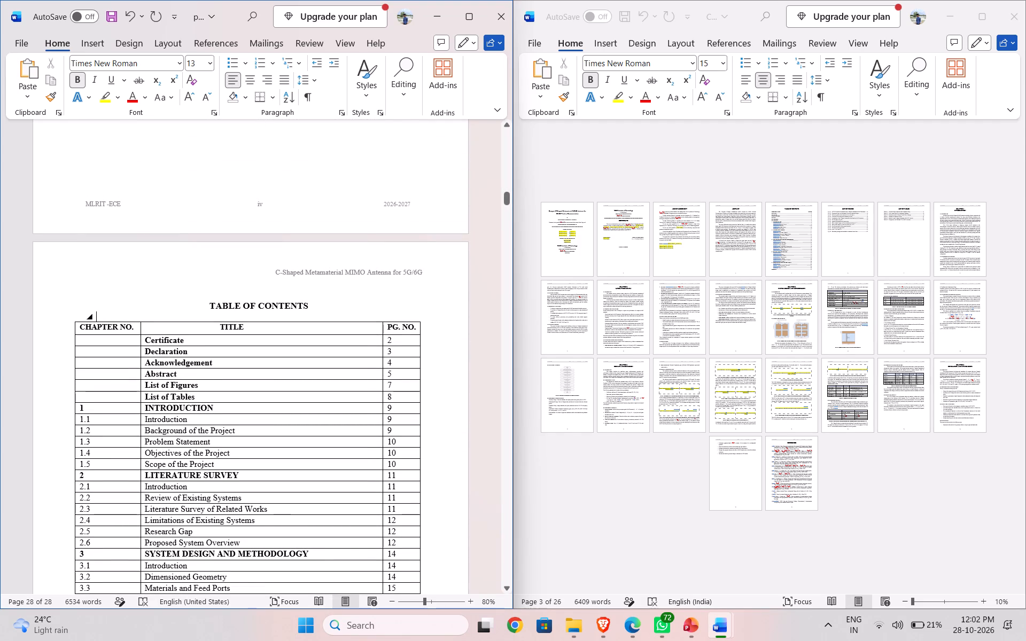
{"action": "left_click", "coordinate": [217, 302]}
{"action": "left_click", "coordinate": [217, 290]}
{"action": "left_click", "coordinate": [221, 292]}
{"action": "key", "text": "BackSpace"}
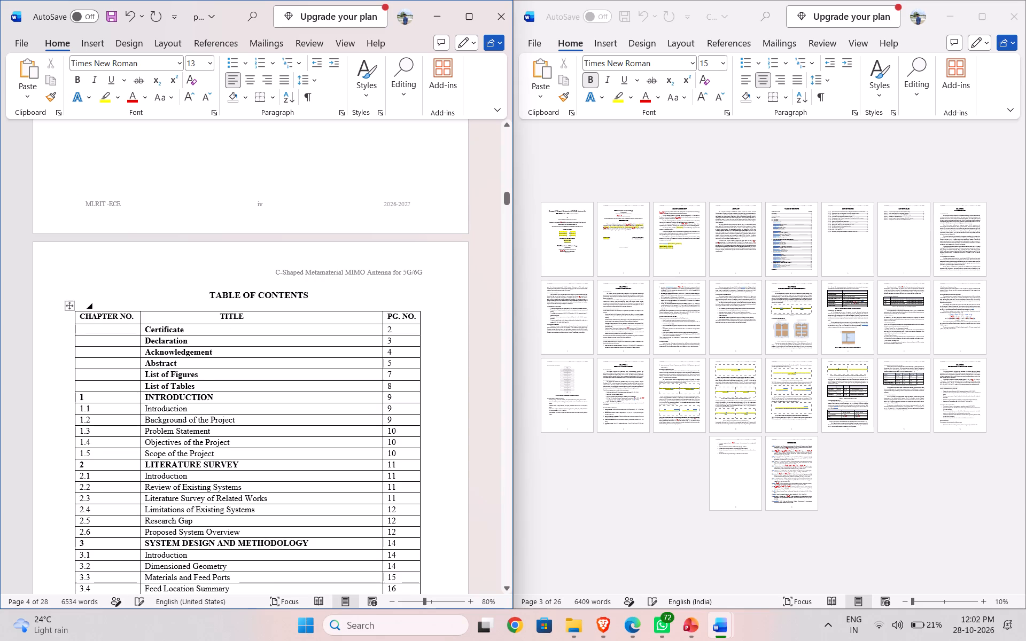
Check the project report's pages from the Table of Contents through the List of Figures and List of Tables to Chapter 1.
{"action": "scroll", "coordinate": [287, 320], "scroll_direction": "down", "scroll_amount": 20}
{"action": "scroll", "coordinate": [287, 320], "scroll_direction": "down", "scroll_amount": 1}
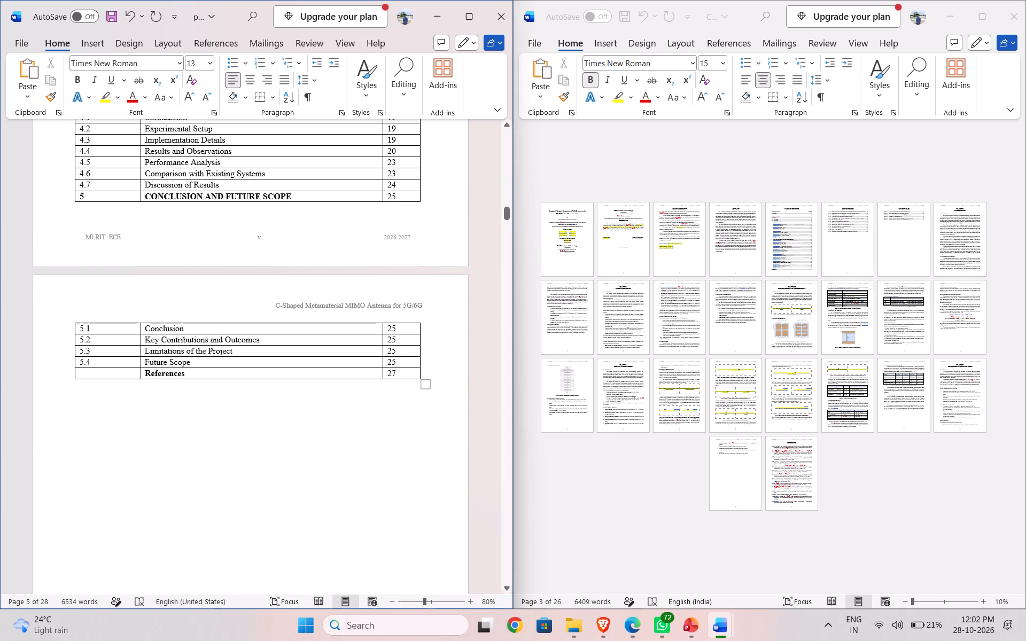
{"action": "scroll", "coordinate": [287, 320], "scroll_direction": "down", "scroll_amount": 6}
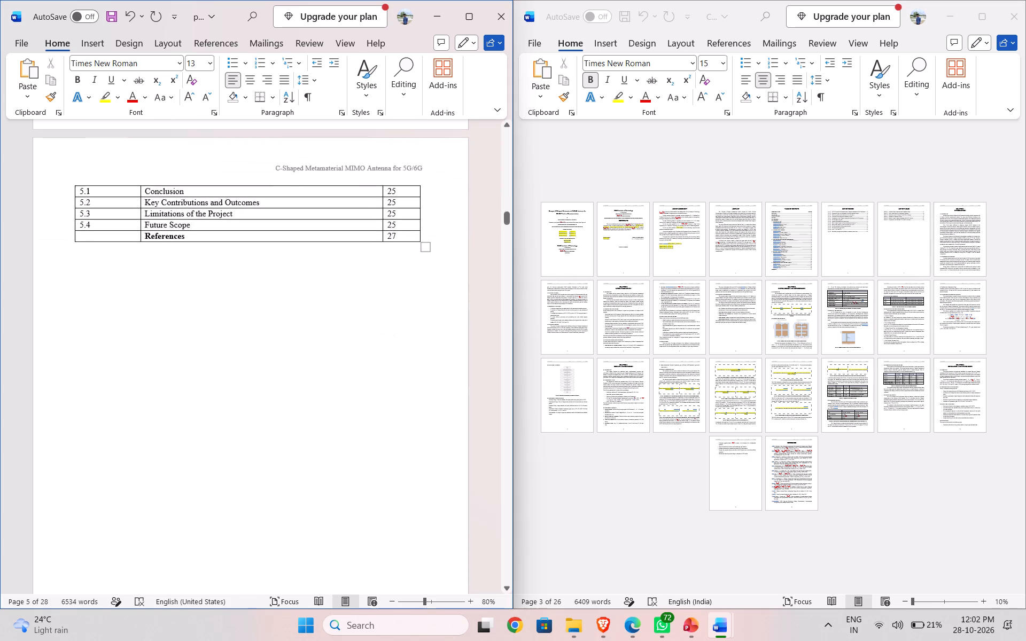
{"action": "scroll", "coordinate": [287, 320], "scroll_direction": "down", "scroll_amount": 11}
{"action": "scroll", "coordinate": [287, 320], "scroll_direction": "down", "scroll_amount": 20}
{"action": "scroll", "coordinate": [287, 320], "scroll_direction": "down", "scroll_amount": 1}
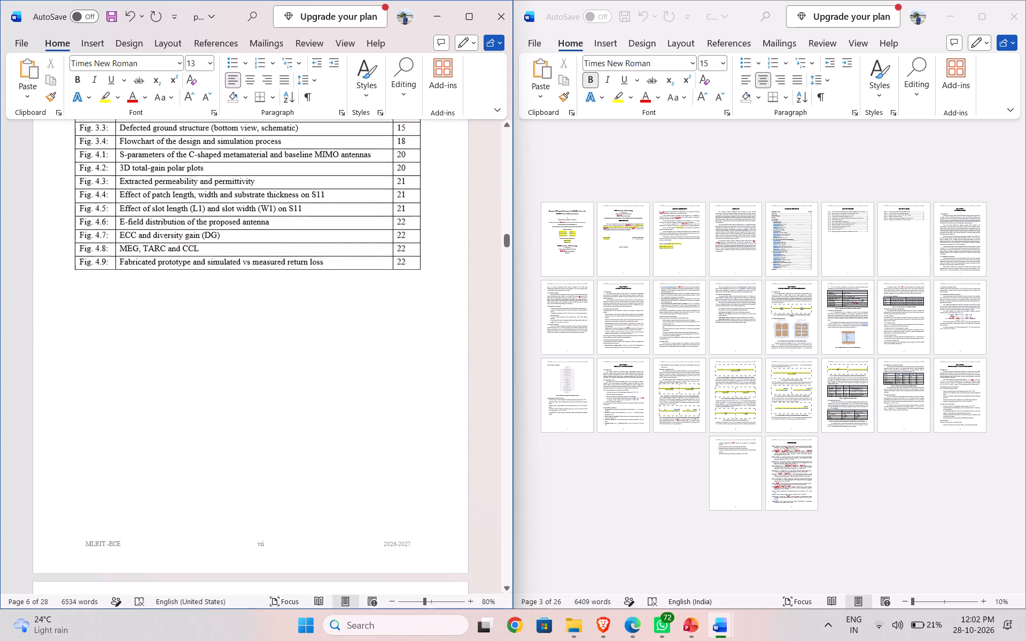
{"action": "scroll", "coordinate": [287, 320], "scroll_direction": "down", "scroll_amount": 5}
{"action": "scroll", "coordinate": [287, 320], "scroll_direction": "down", "scroll_amount": 17}
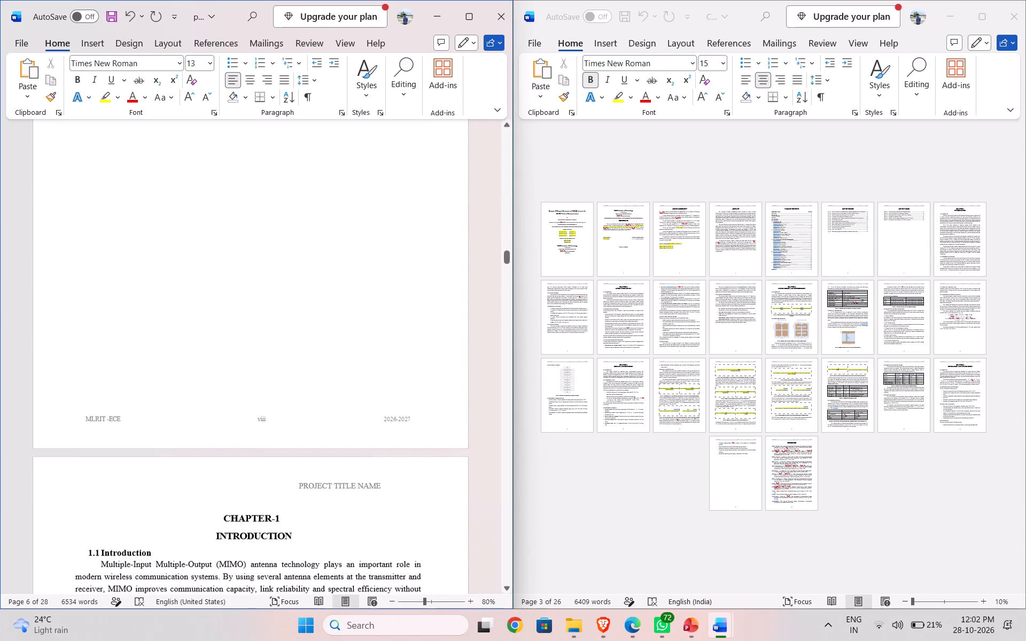
{"action": "scroll", "coordinate": [287, 320], "scroll_direction": "down", "scroll_amount": 12}
{"action": "scroll", "coordinate": [287, 320], "scroll_direction": "up", "scroll_amount": 4}
{"action": "scroll", "coordinate": [287, 320], "scroll_direction": "down", "scroll_amount": 8}
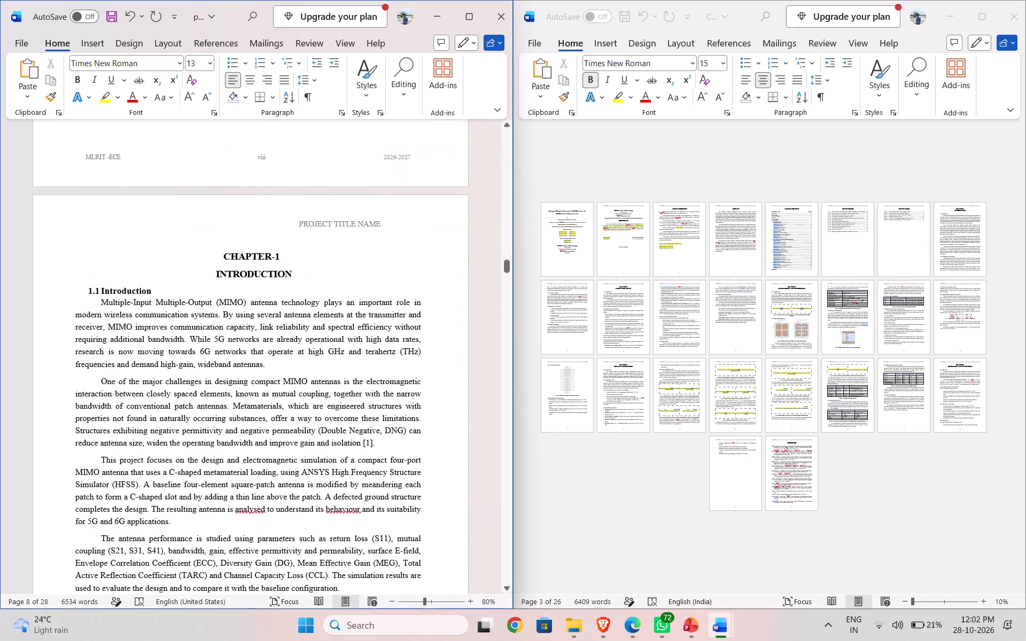
{"action": "scroll", "coordinate": [287, 320], "scroll_direction": "down", "scroll_amount": 9}
{"action": "scroll", "coordinate": [287, 320], "scroll_direction": "up", "scroll_amount": 11}
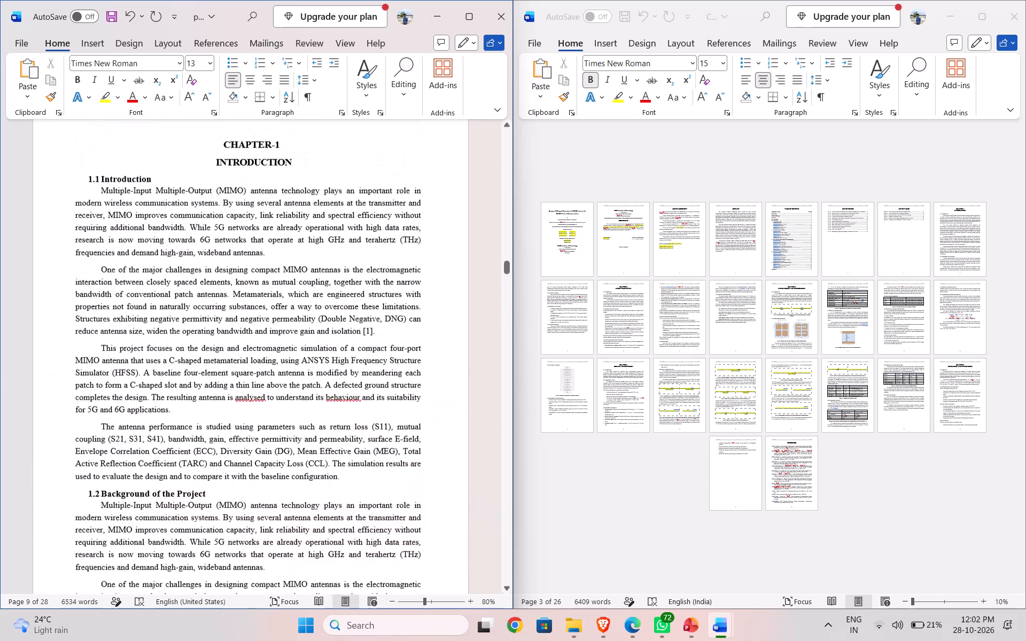
Recheck the project report's front matter from the List of Tables back to the end of the Abstract.
{"action": "scroll", "coordinate": [287, 320], "scroll_direction": "up", "scroll_amount": 11}
{"action": "scroll", "coordinate": [287, 320], "scroll_direction": "up", "scroll_amount": 12}
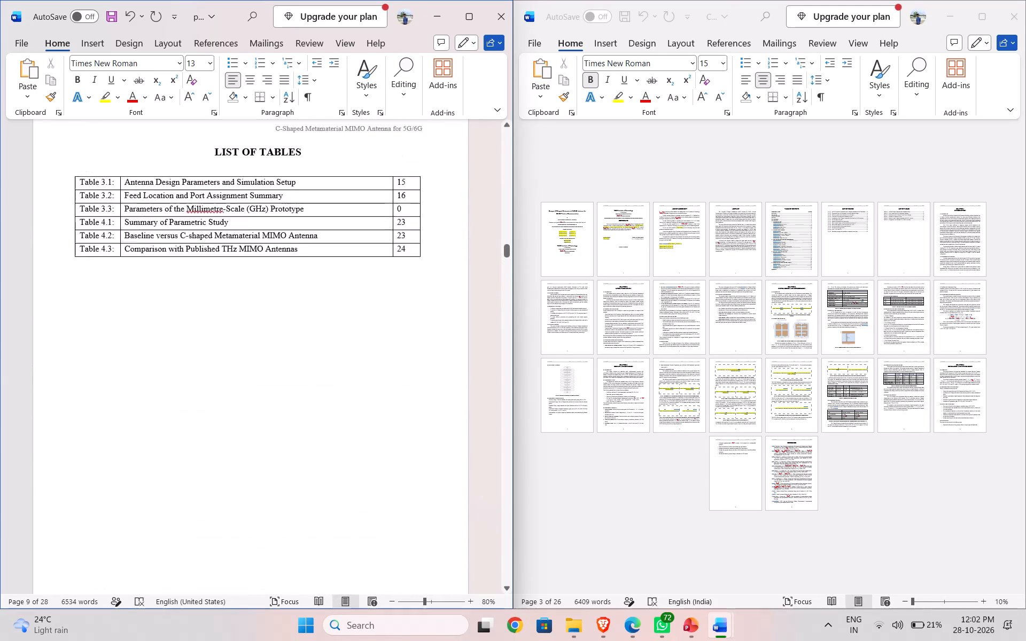
{"action": "scroll", "coordinate": [287, 320], "scroll_direction": "up", "scroll_amount": 20}
{"action": "scroll", "coordinate": [287, 320], "scroll_direction": "up", "scroll_amount": 7}
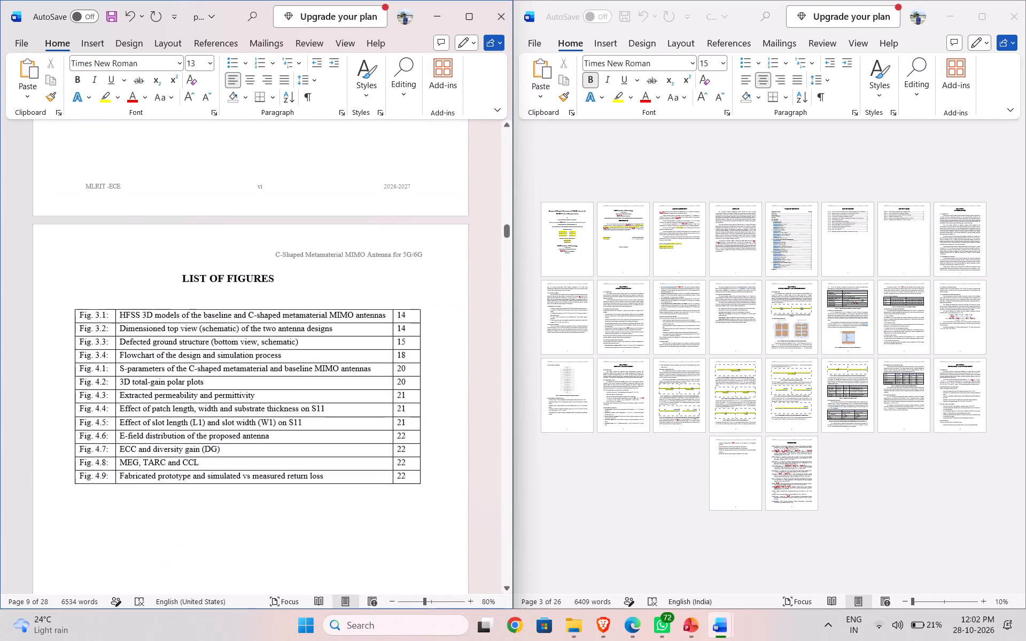
{"action": "scroll", "coordinate": [287, 320], "scroll_direction": "up", "scroll_amount": 20}
{"action": "scroll", "coordinate": [287, 320], "scroll_direction": "up", "scroll_amount": 12}
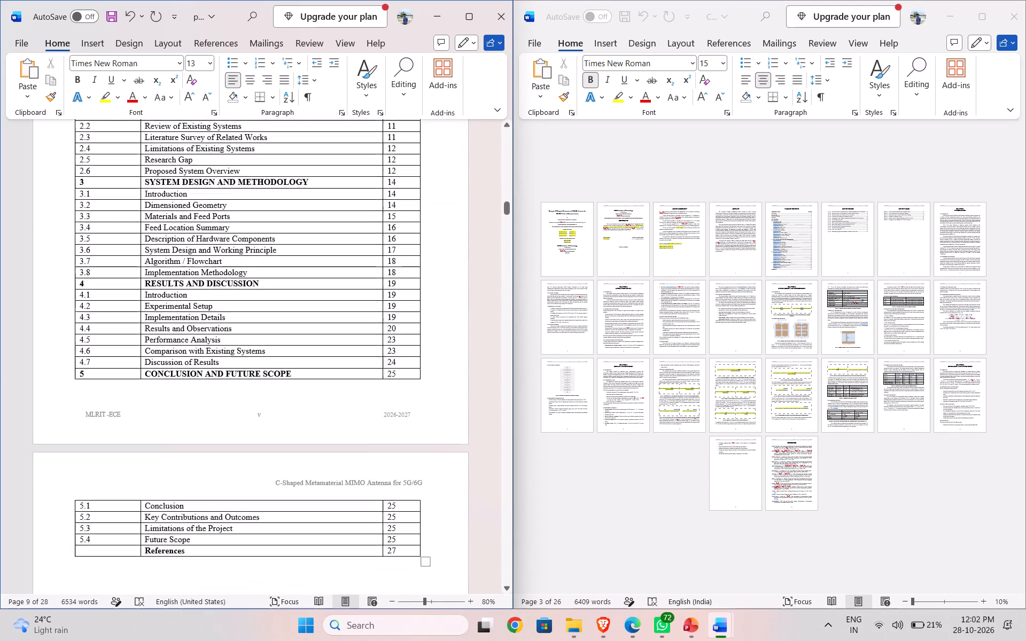
{"action": "scroll", "coordinate": [287, 320], "scroll_direction": "up", "scroll_amount": 18}
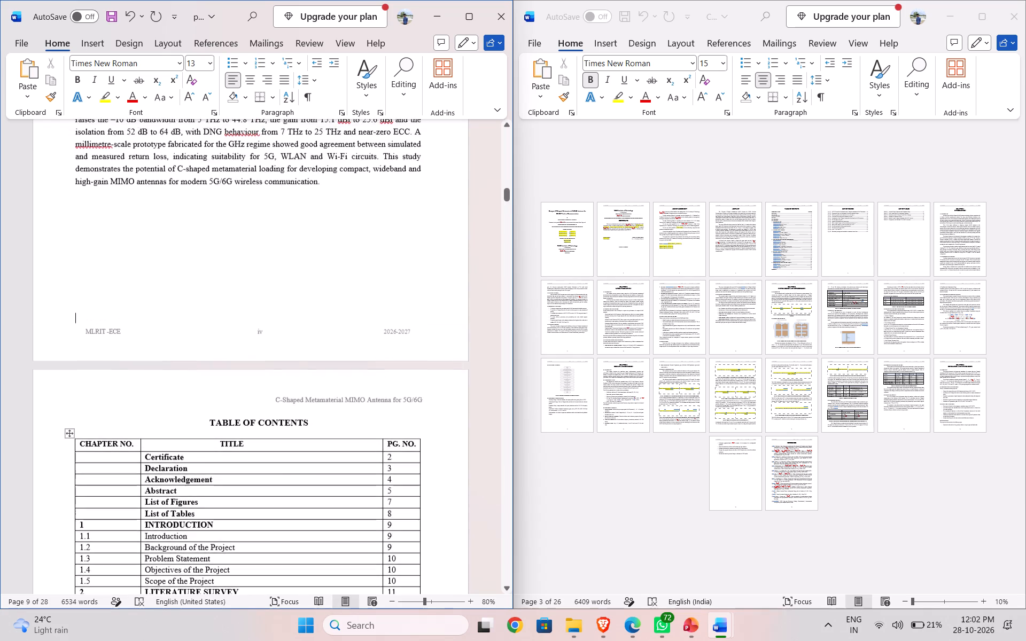
{"action": "scroll", "coordinate": [287, 320], "scroll_direction": "up", "scroll_amount": 6}
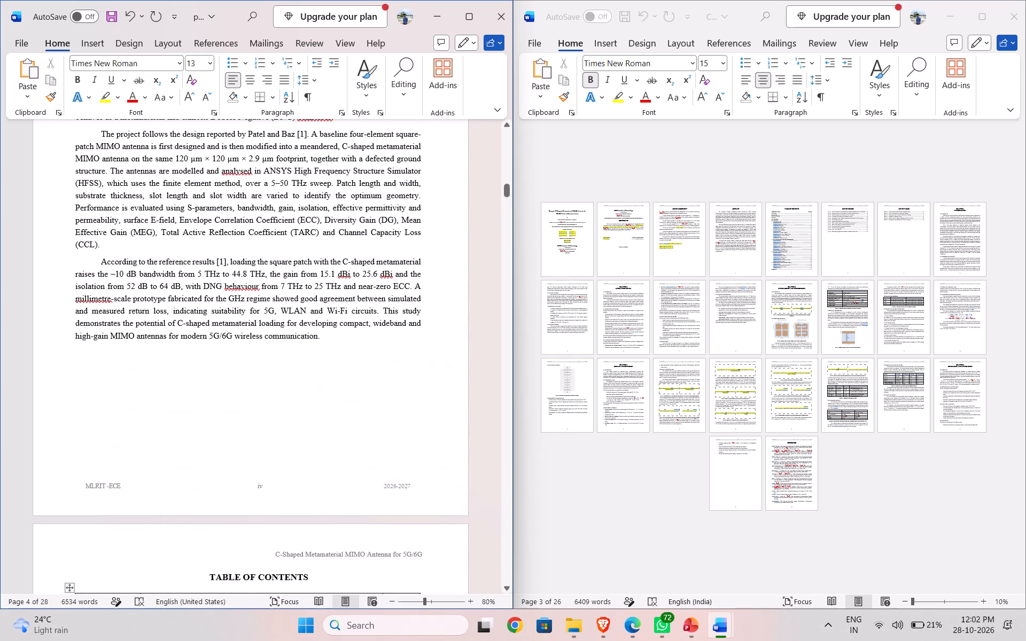
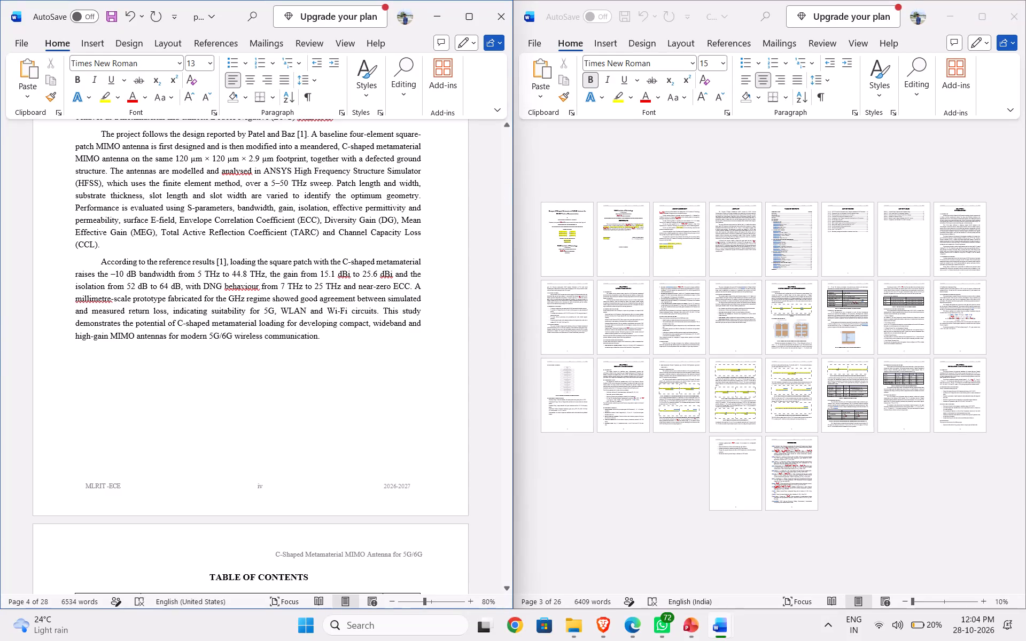
Look back through the project report's front matter from the Abstract to the title page.
{"action": "scroll", "coordinate": [344, 269], "scroll_direction": "up", "scroll_amount": 17}
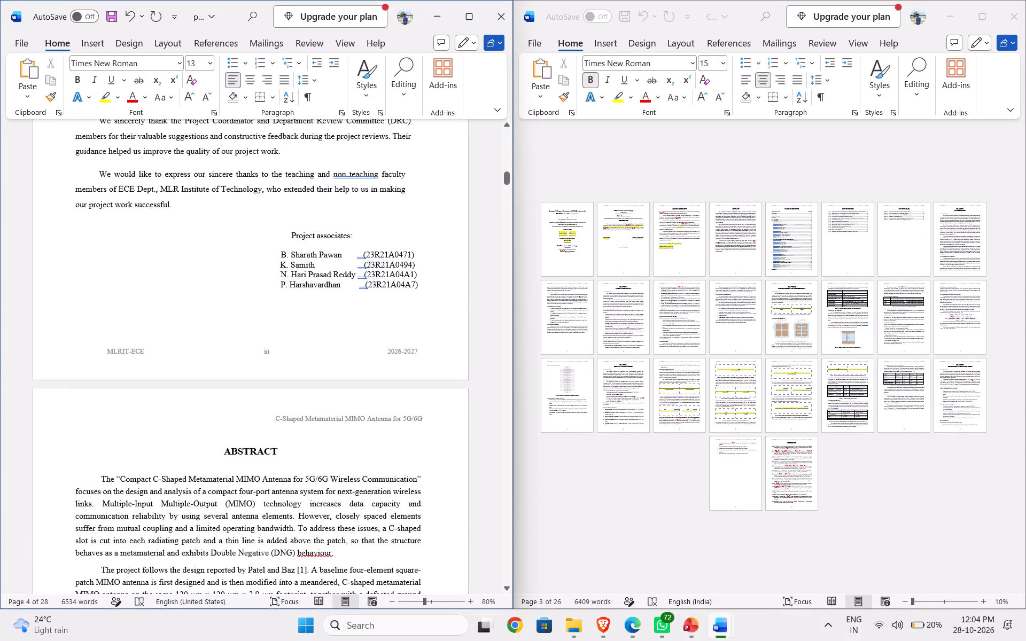
{"action": "scroll", "coordinate": [344, 268], "scroll_direction": "up", "scroll_amount": 20}
{"action": "scroll", "coordinate": [344, 268], "scroll_direction": "up", "scroll_amount": 7}
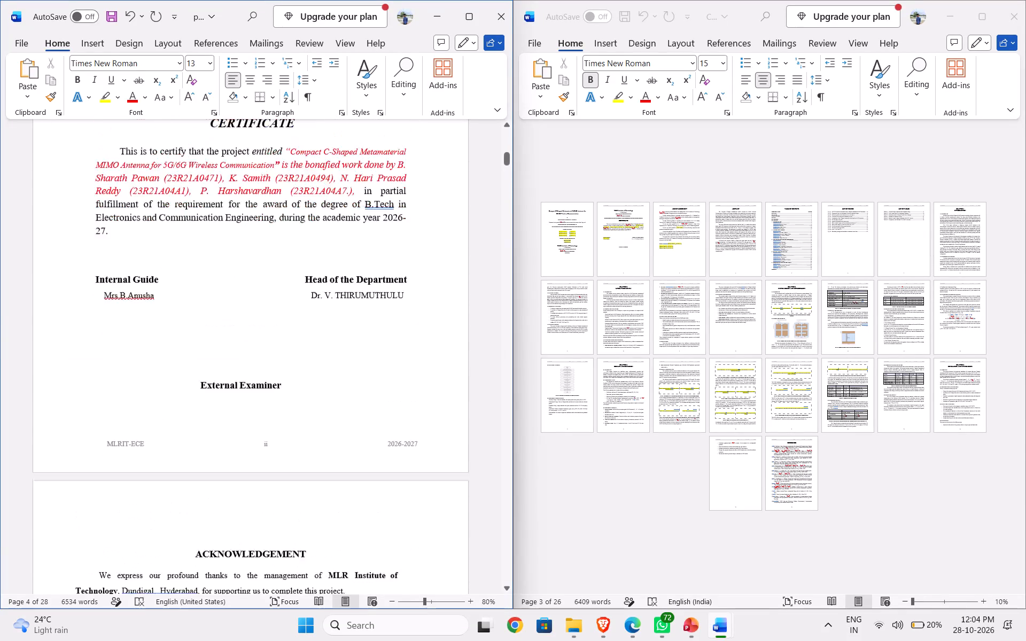
{"action": "scroll", "coordinate": [343, 268], "scroll_direction": "up", "scroll_amount": 17}
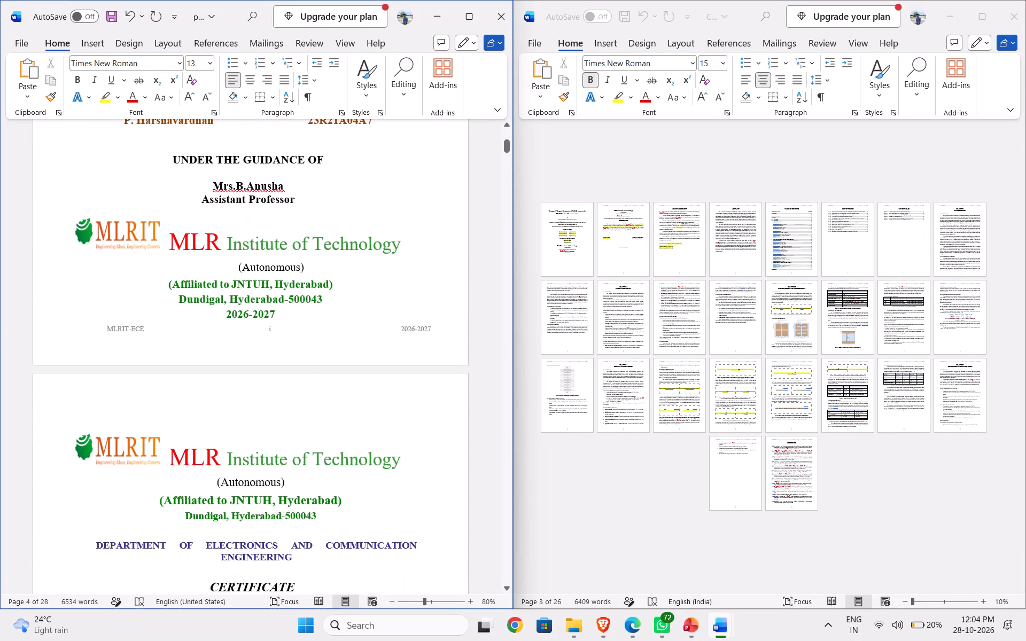
Review the project report's Certificate, Acknowledgement and Abstract pages in order, including their headers and footers.
{"action": "scroll", "coordinate": [343, 268], "scroll_direction": "down", "scroll_amount": 2}
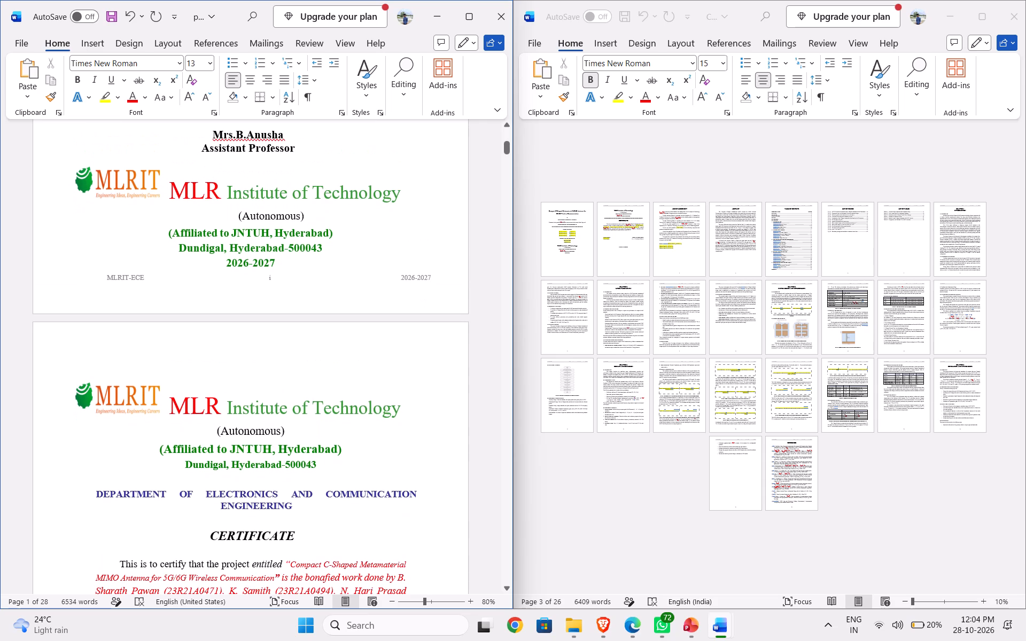
{"action": "scroll", "coordinate": [343, 268], "scroll_direction": "down", "scroll_amount": 1}
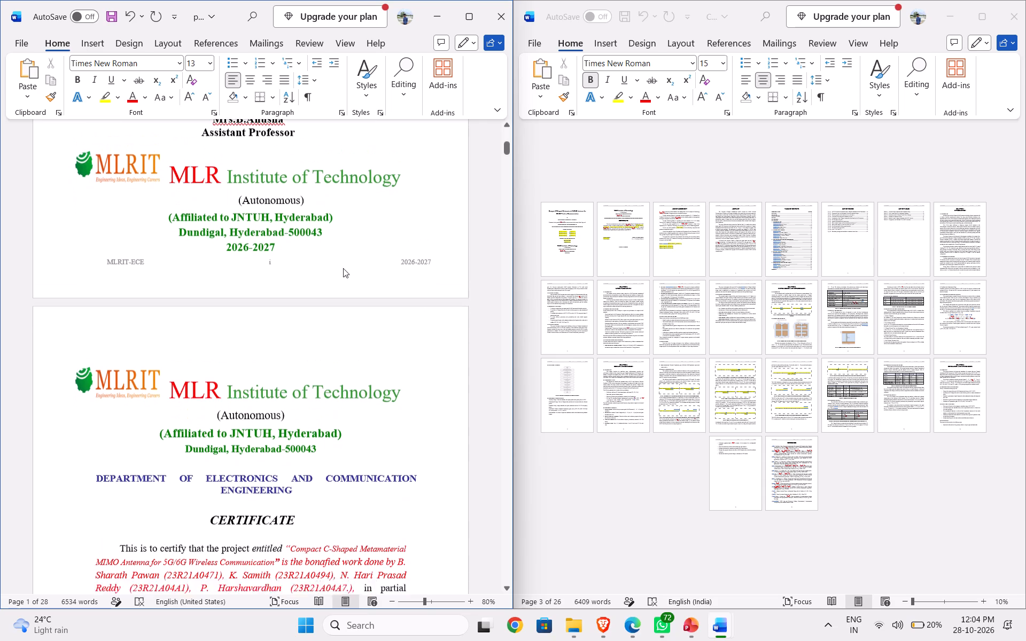
{"action": "scroll", "coordinate": [343, 268], "scroll_direction": "down", "scroll_amount": 11}
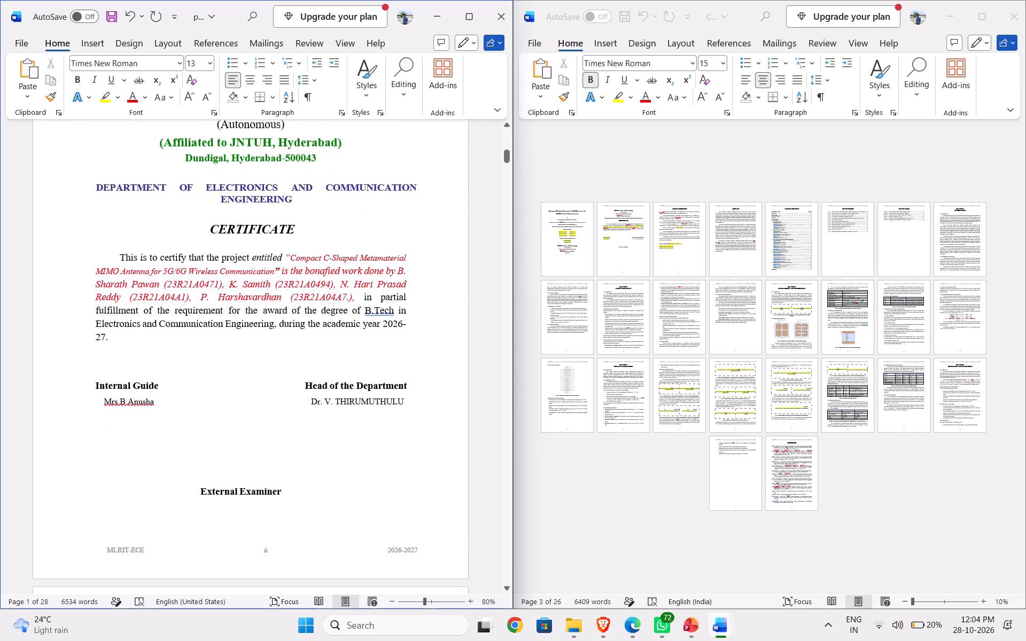
{"action": "scroll", "coordinate": [343, 268], "scroll_direction": "down", "scroll_amount": 7}
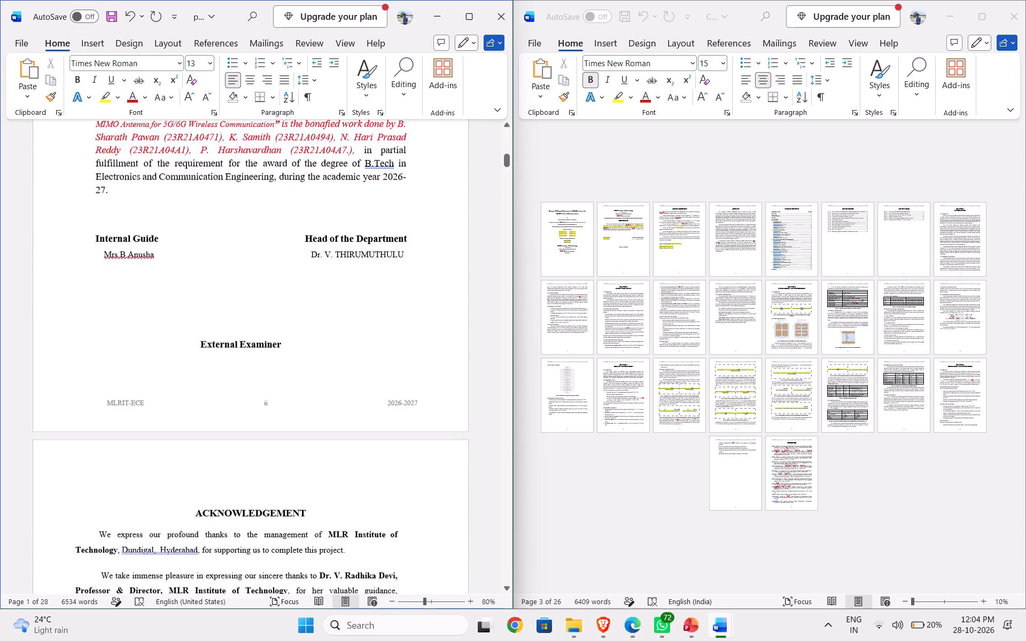
{"action": "scroll", "coordinate": [343, 268], "scroll_direction": "down", "scroll_amount": 7}
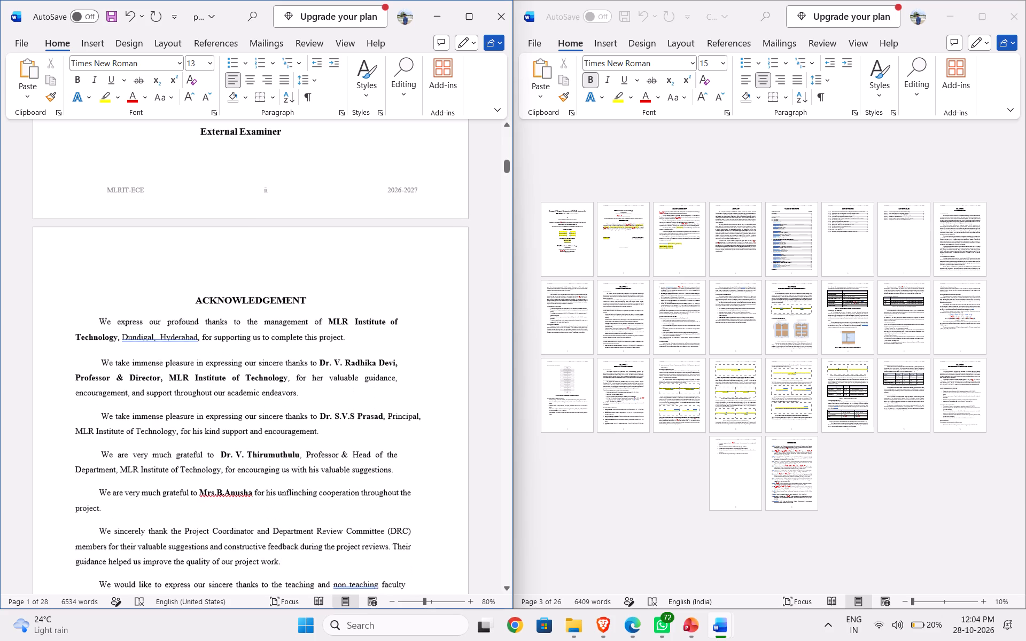
{"action": "scroll", "coordinate": [343, 268], "scroll_direction": "down", "scroll_amount": 7}
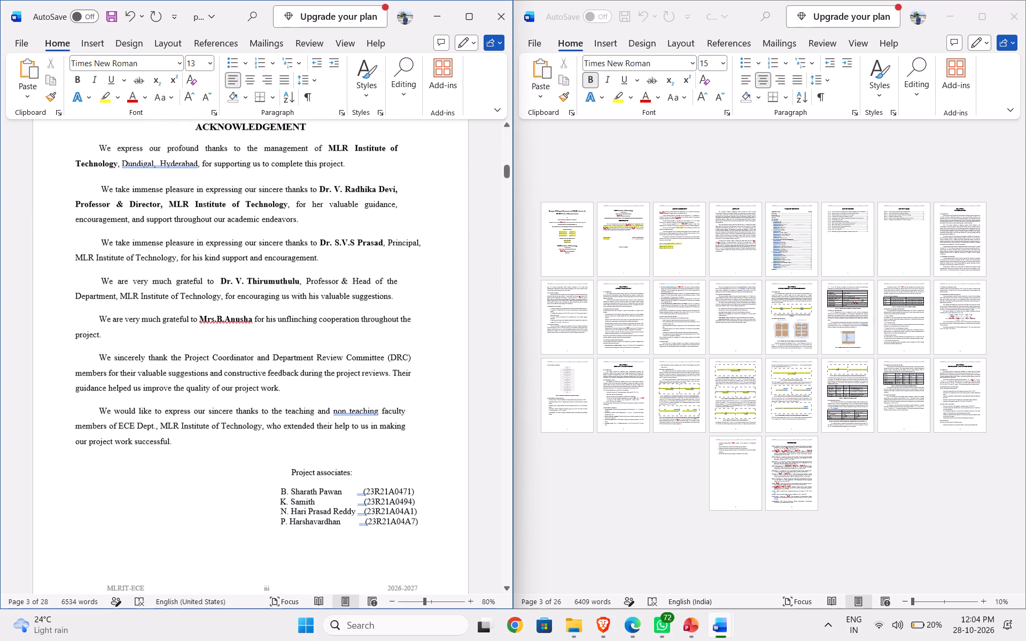
{"action": "scroll", "coordinate": [343, 268], "scroll_direction": "down", "scroll_amount": 6}
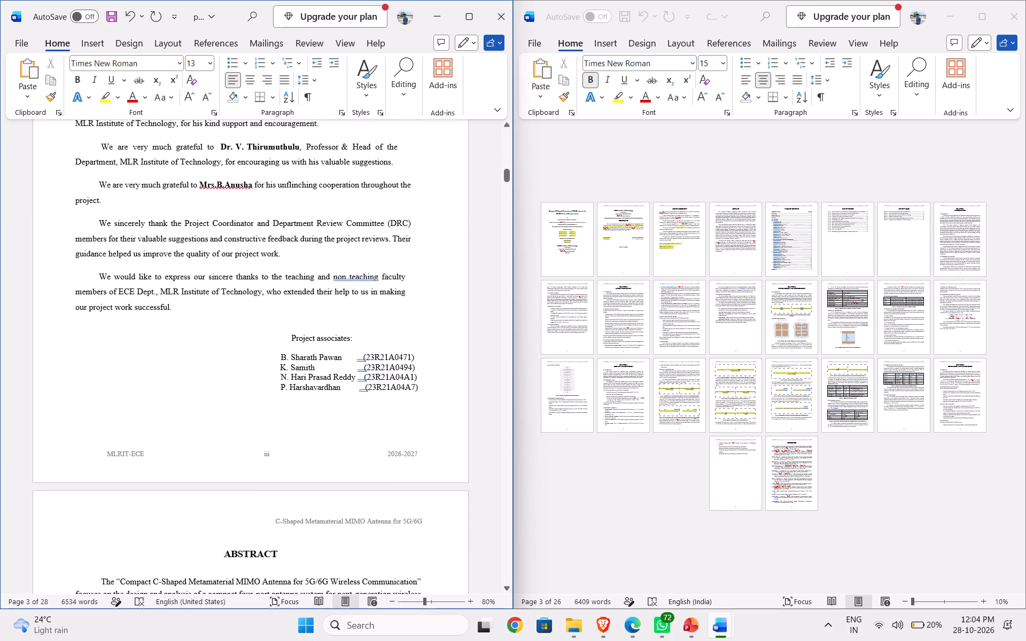
{"action": "scroll", "coordinate": [343, 268], "scroll_direction": "down", "scroll_amount": 14}
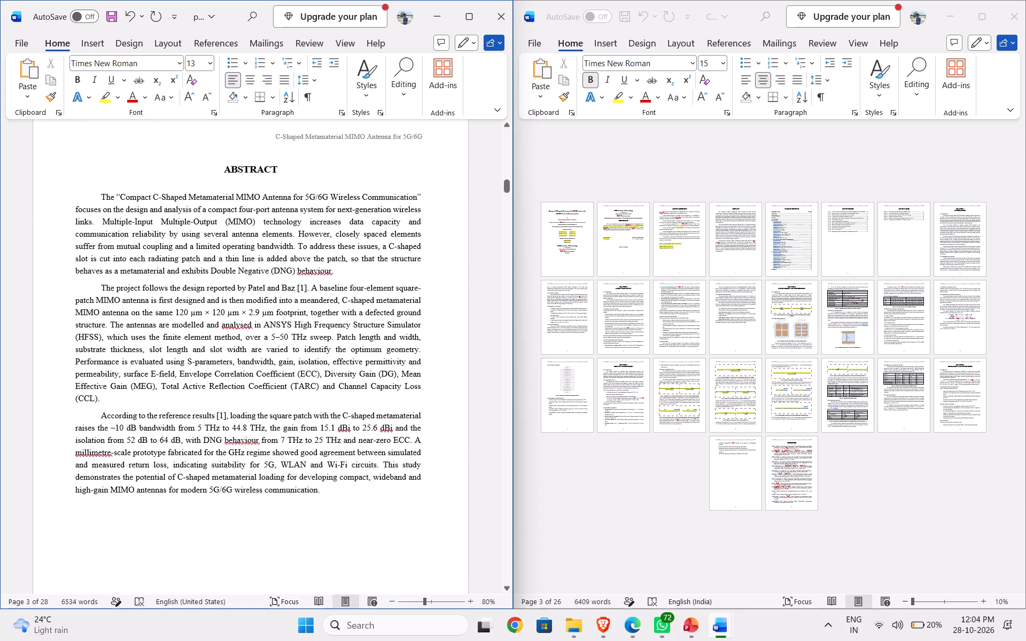
Check the project report's Table of Contents, List of Figures, List of Tables and Chapter 1 through section 1.5.
{"action": "scroll", "coordinate": [343, 268], "scroll_direction": "down", "scroll_amount": 19}
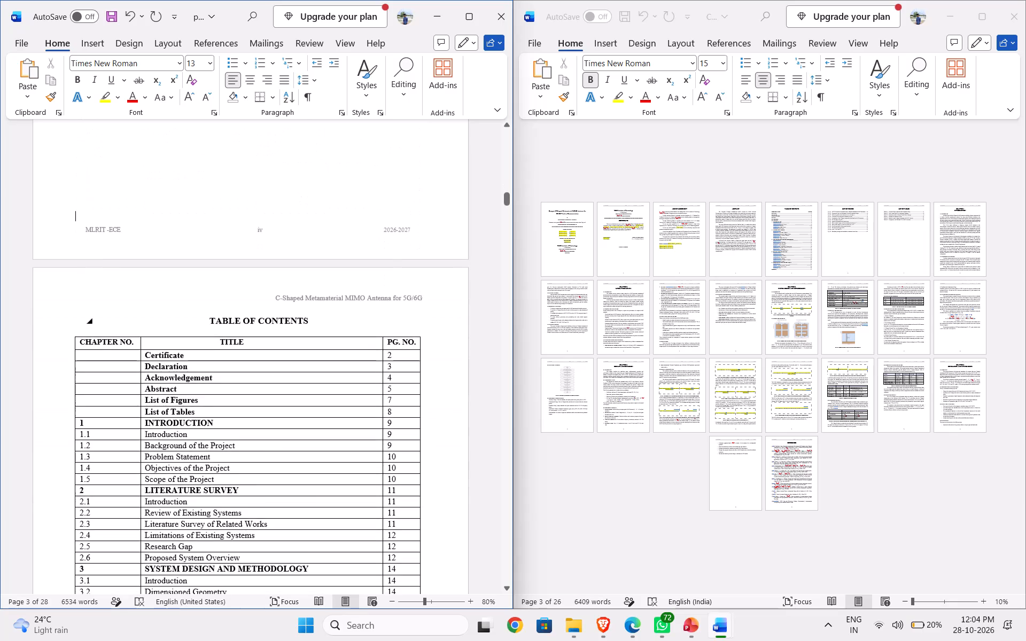
{"action": "scroll", "coordinate": [343, 268], "scroll_direction": "down", "scroll_amount": 13}
{"action": "scroll", "coordinate": [343, 268], "scroll_direction": "down", "scroll_amount": 13}
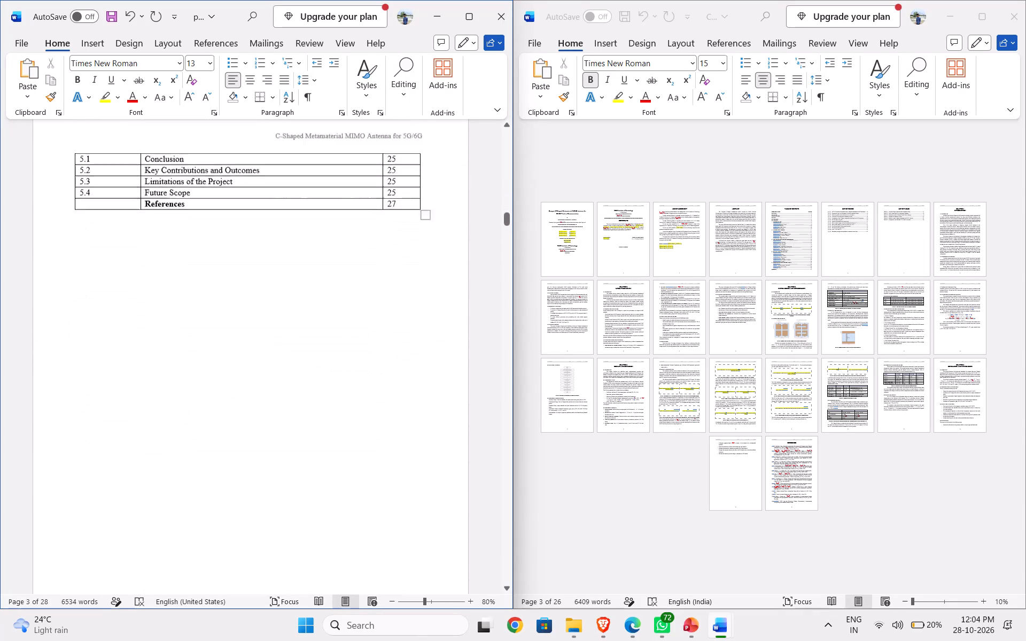
{"action": "scroll", "coordinate": [343, 268], "scroll_direction": "down", "scroll_amount": 20}
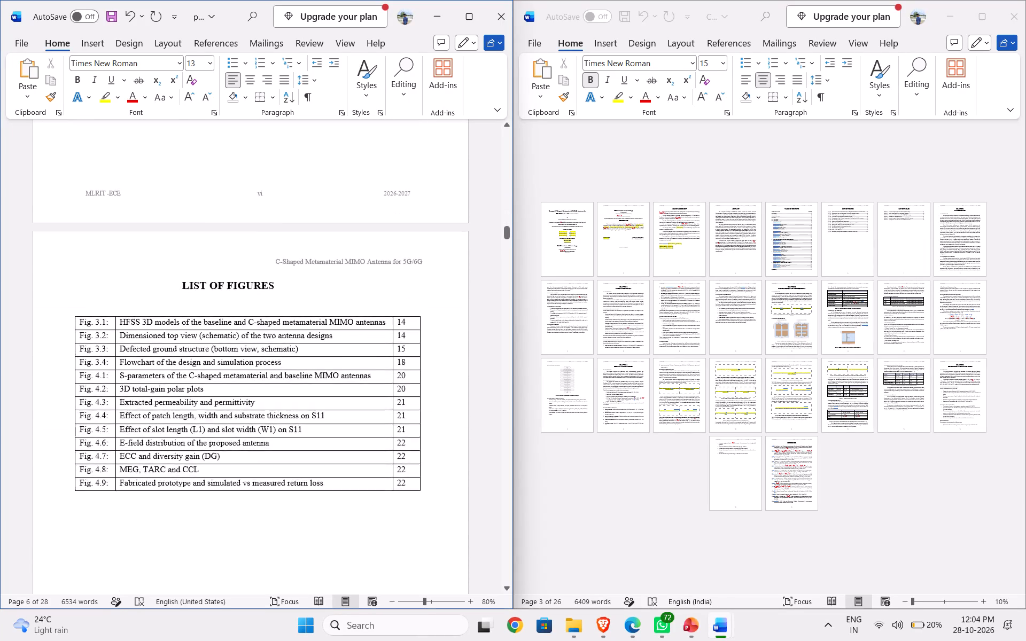
{"action": "scroll", "coordinate": [343, 268], "scroll_direction": "down", "scroll_amount": 20}
{"action": "scroll", "coordinate": [343, 268], "scroll_direction": "down", "scroll_amount": 8}
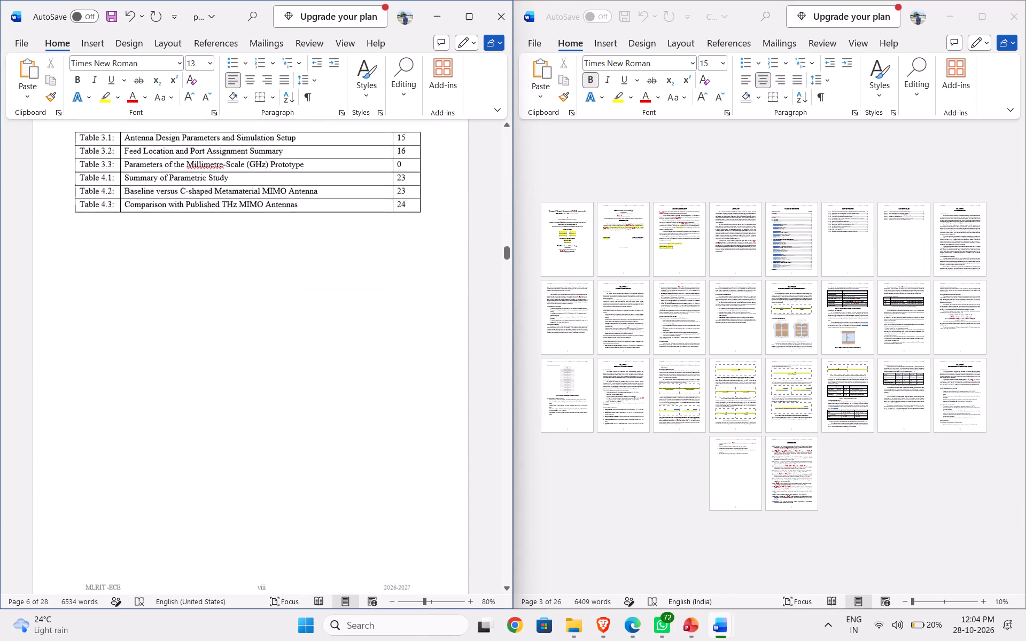
{"action": "scroll", "coordinate": [343, 268], "scroll_direction": "down", "scroll_amount": 7}
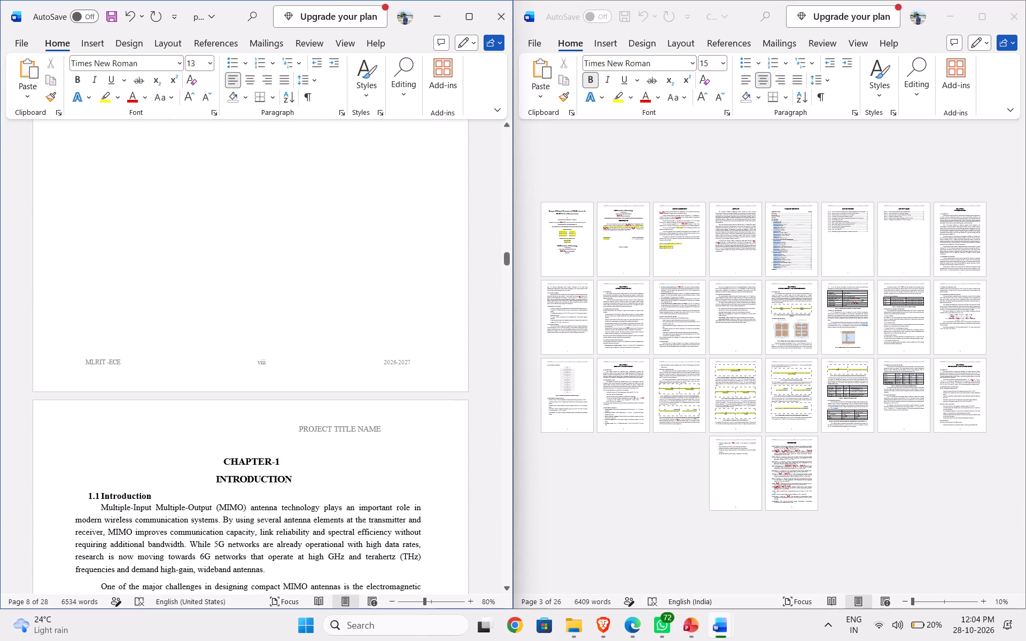
{"action": "scroll", "coordinate": [343, 268], "scroll_direction": "down", "scroll_amount": 19}
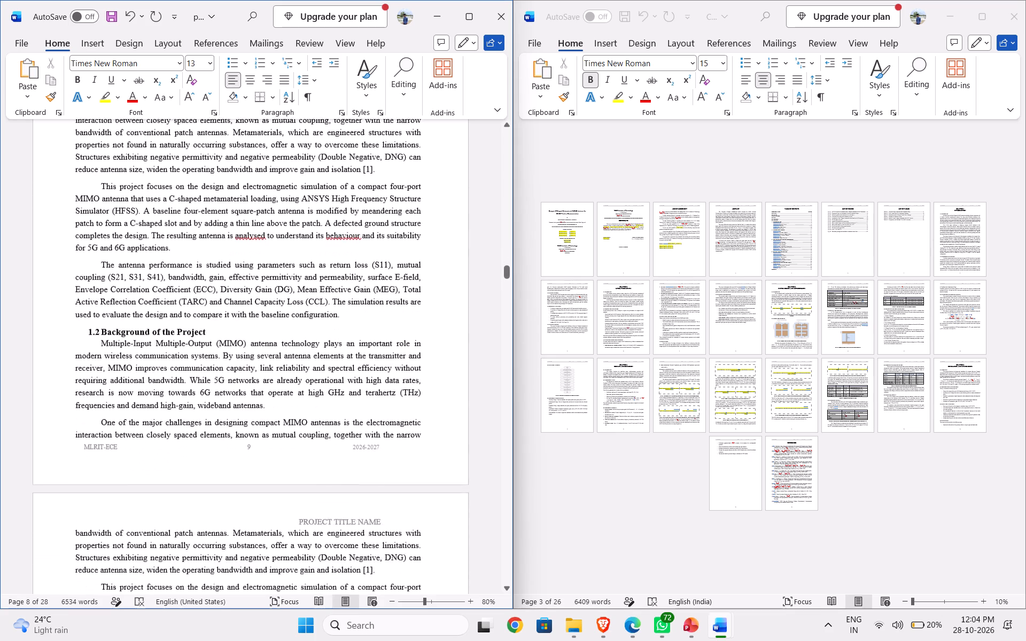
{"action": "scroll", "coordinate": [343, 268], "scroll_direction": "down", "scroll_amount": 13}
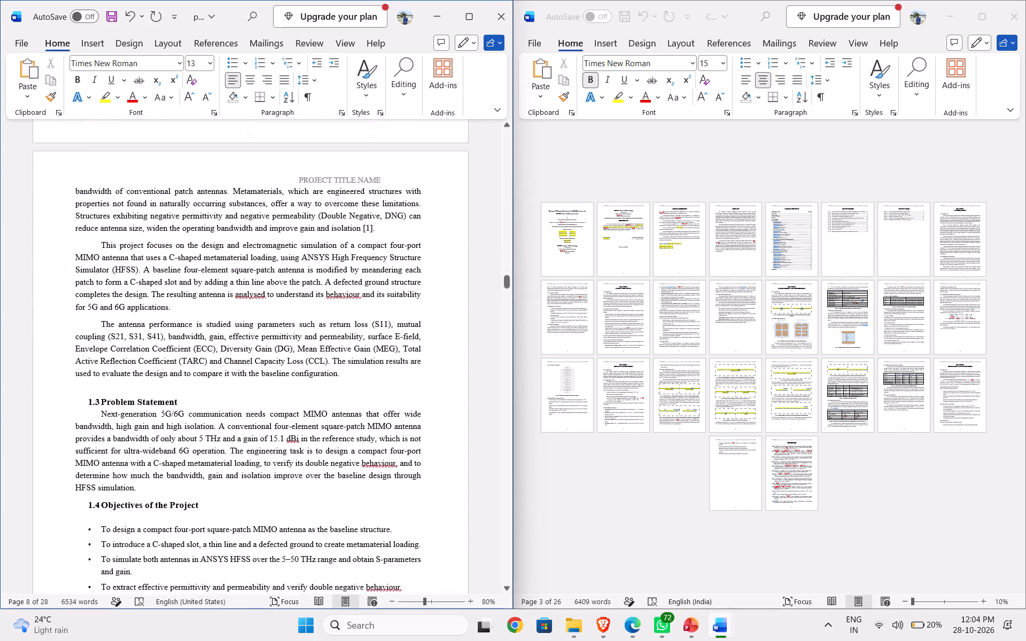
{"action": "scroll", "coordinate": [343, 268], "scroll_direction": "down", "scroll_amount": 4}
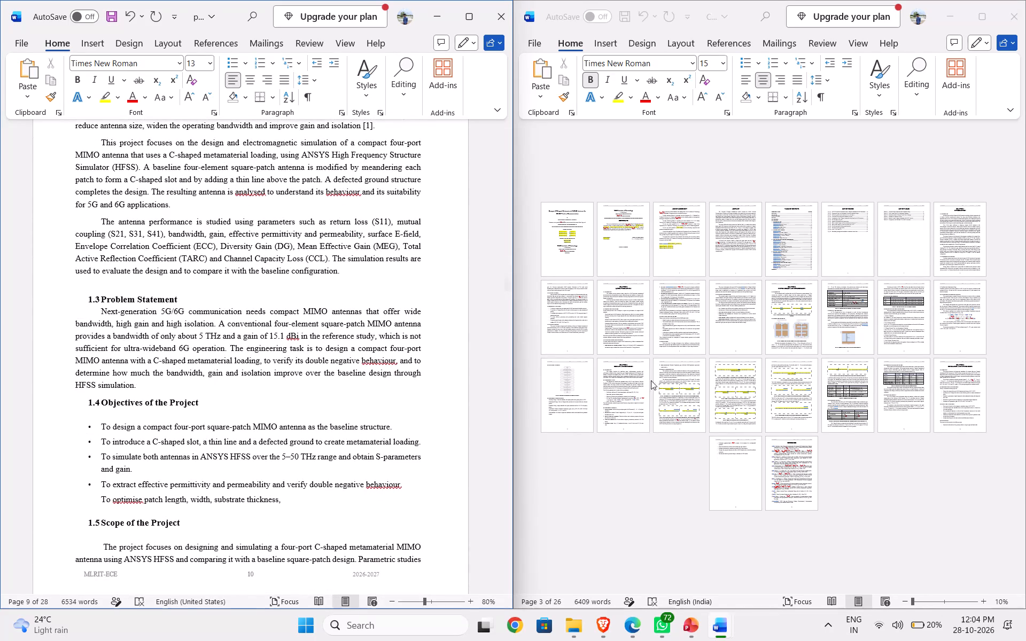
Switch to the sample documentation PDF in Microsoft Edge and examine its Table of Contents, List of Figures and List of Tables.
{"action": "left_click", "coordinate": [635, 626]}
{"action": "scroll", "coordinate": [591, 404], "scroll_direction": "up", "scroll_amount": 9}
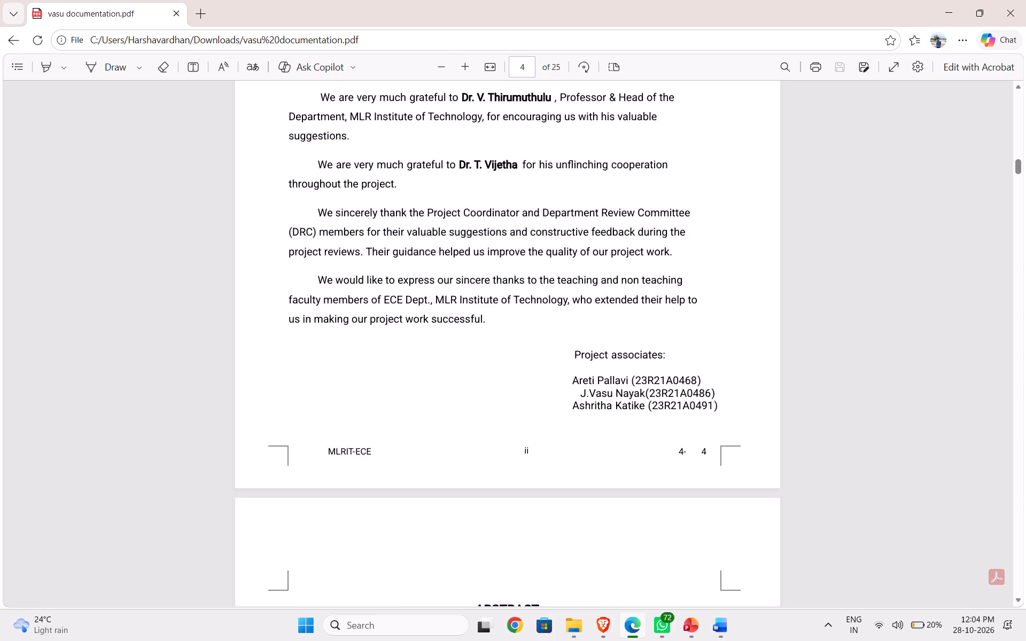
{"action": "scroll", "coordinate": [591, 403], "scroll_direction": "down", "scroll_amount": 20}
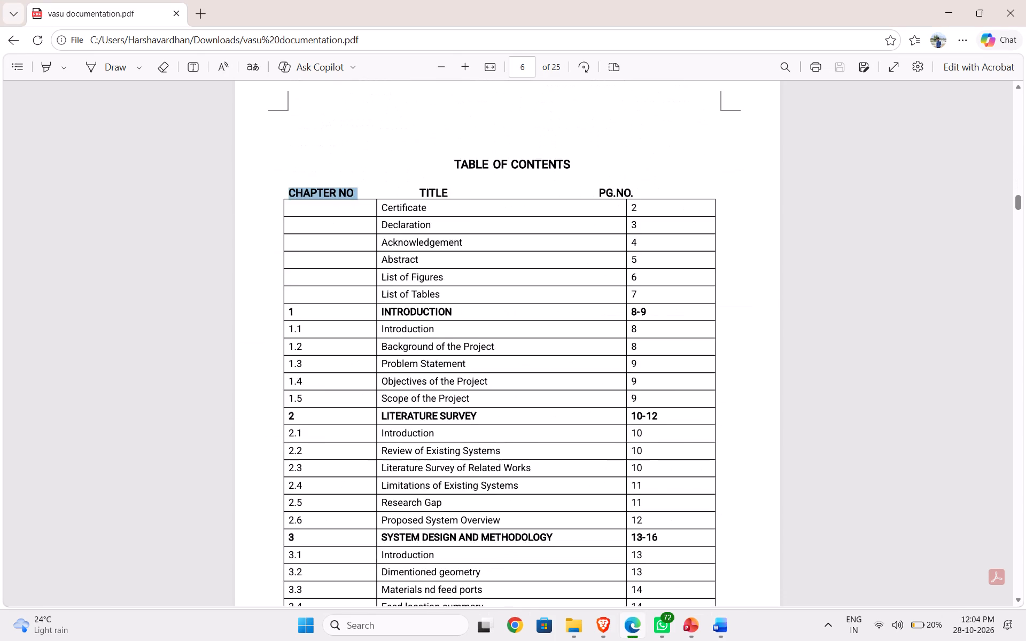
{"action": "scroll", "coordinate": [591, 403], "scroll_direction": "down", "scroll_amount": 17}
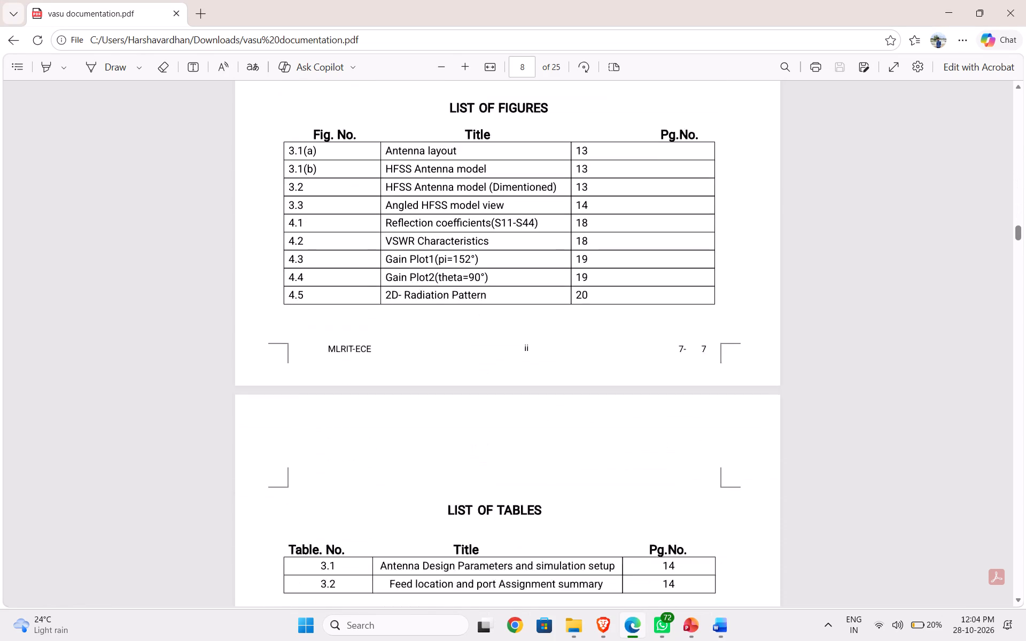
{"action": "scroll", "coordinate": [591, 403], "scroll_direction": "down", "scroll_amount": 10}
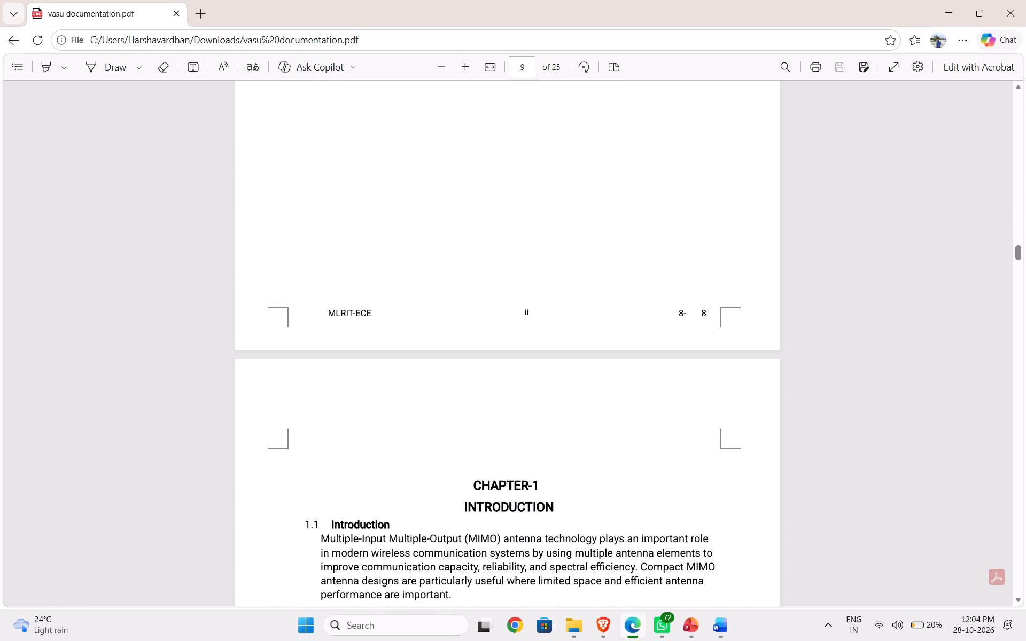
Read through Chapter 1 and Chapter 2 of the sample PDF, up to section 2.6 Proposed System Overview.
{"action": "scroll", "coordinate": [591, 403], "scroll_direction": "down", "scroll_amount": 12}
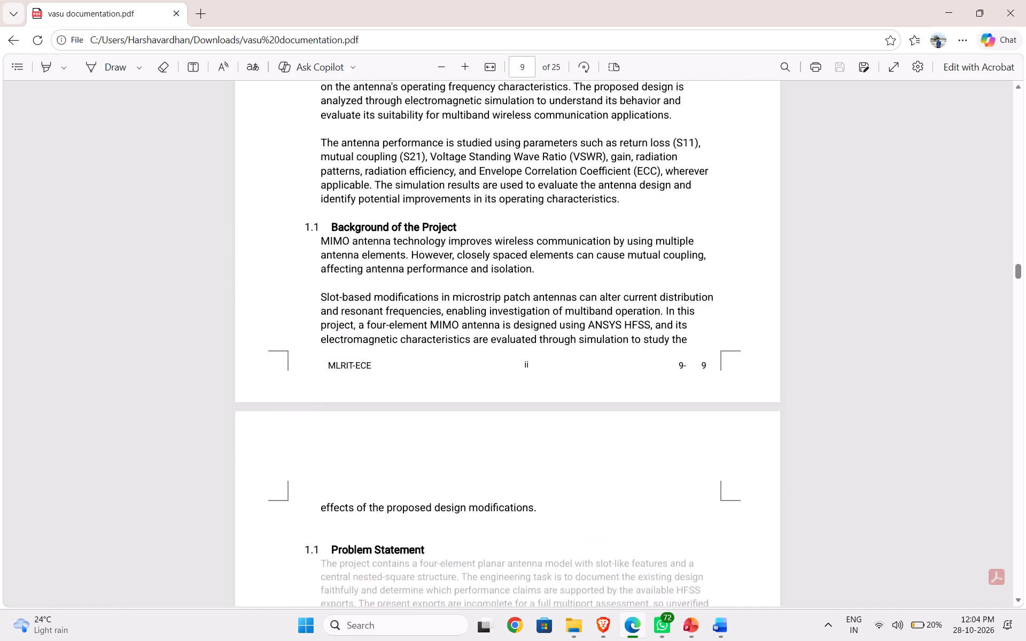
{"action": "scroll", "coordinate": [591, 403], "scroll_direction": "down", "scroll_amount": 11}
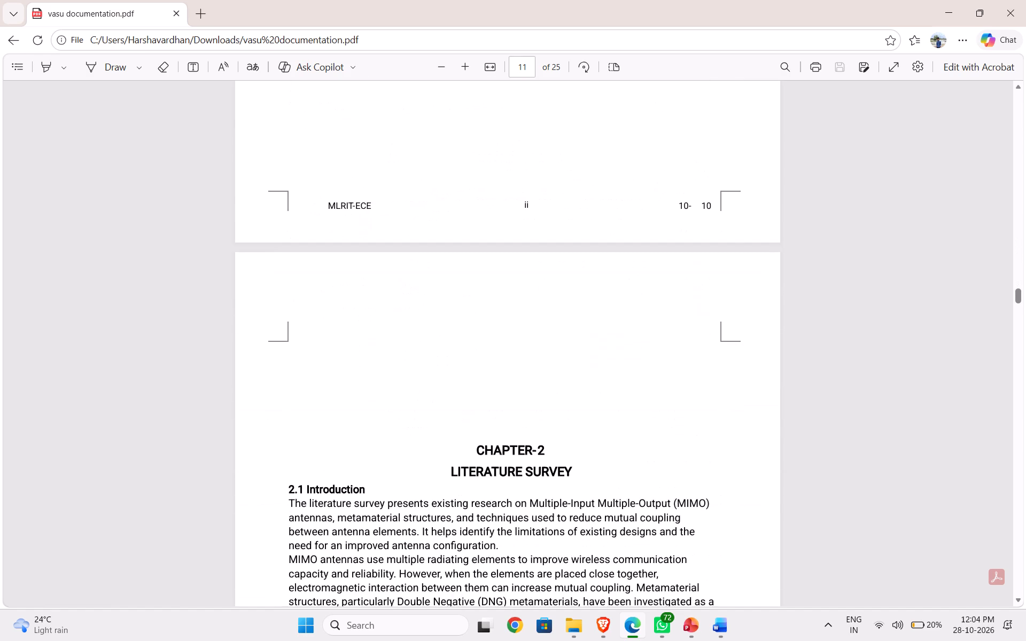
{"action": "scroll", "coordinate": [591, 403], "scroll_direction": "down", "scroll_amount": 10}
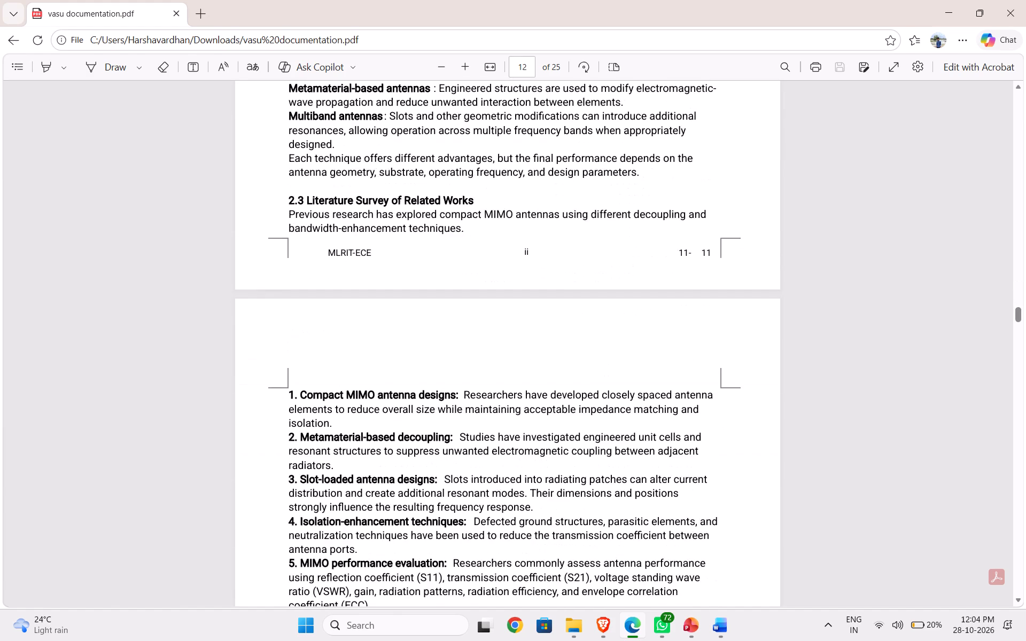
{"action": "scroll", "coordinate": [591, 403], "scroll_direction": "down", "scroll_amount": 9}
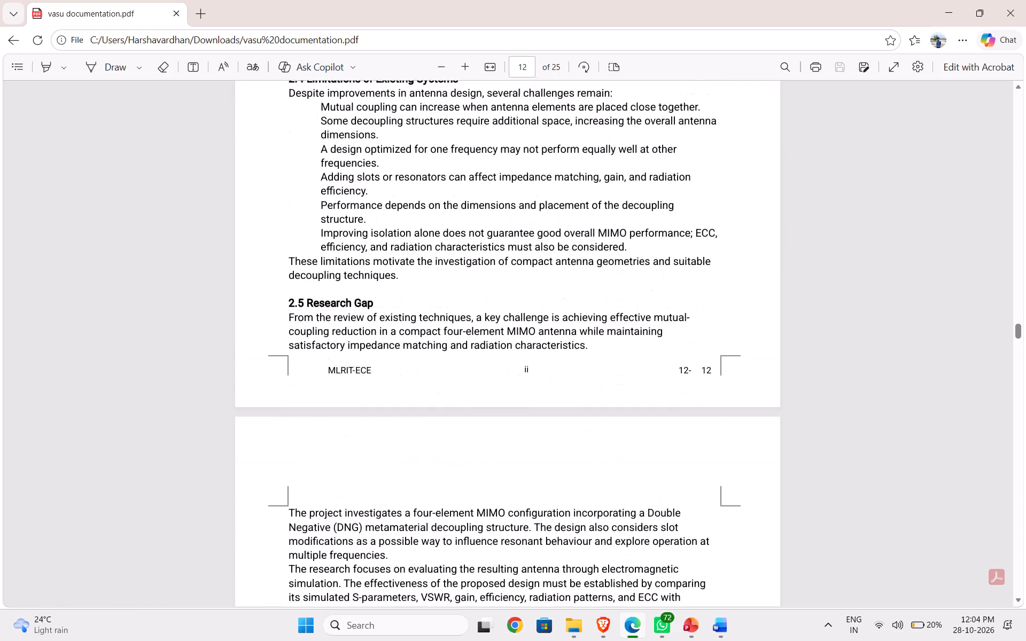
{"action": "scroll", "coordinate": [591, 403], "scroll_direction": "down", "scroll_amount": 3}
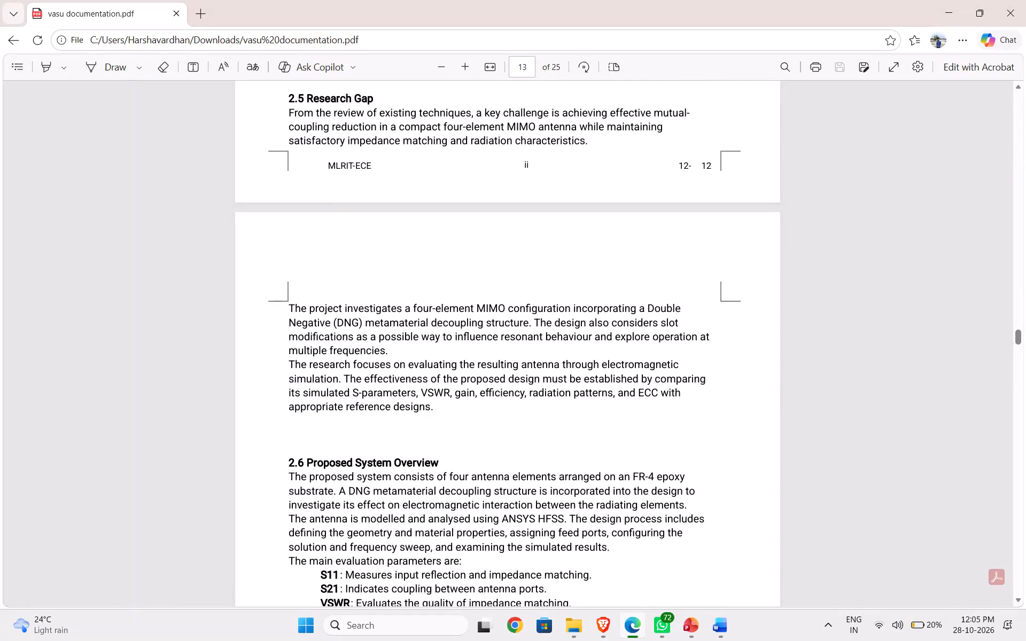
{"action": "scroll", "coordinate": [605, 368], "scroll_direction": "down", "scroll_amount": 4}
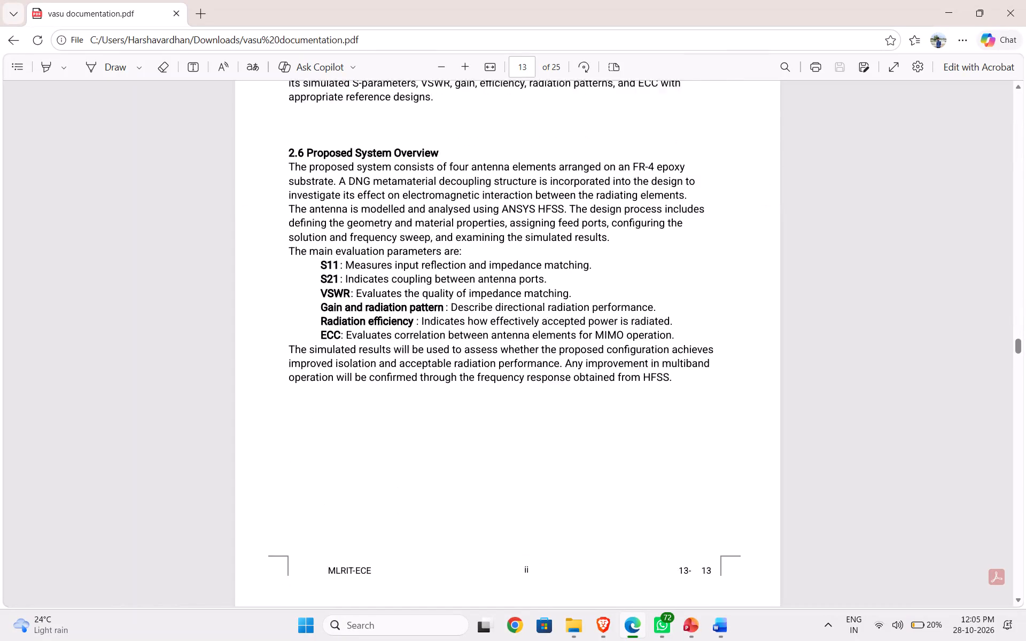
Examine the opening page of Chapter 3 in the sample PDF, including its antenna figures and section headings.
{"action": "scroll", "coordinate": [605, 368], "scroll_direction": "down", "scroll_amount": 12}
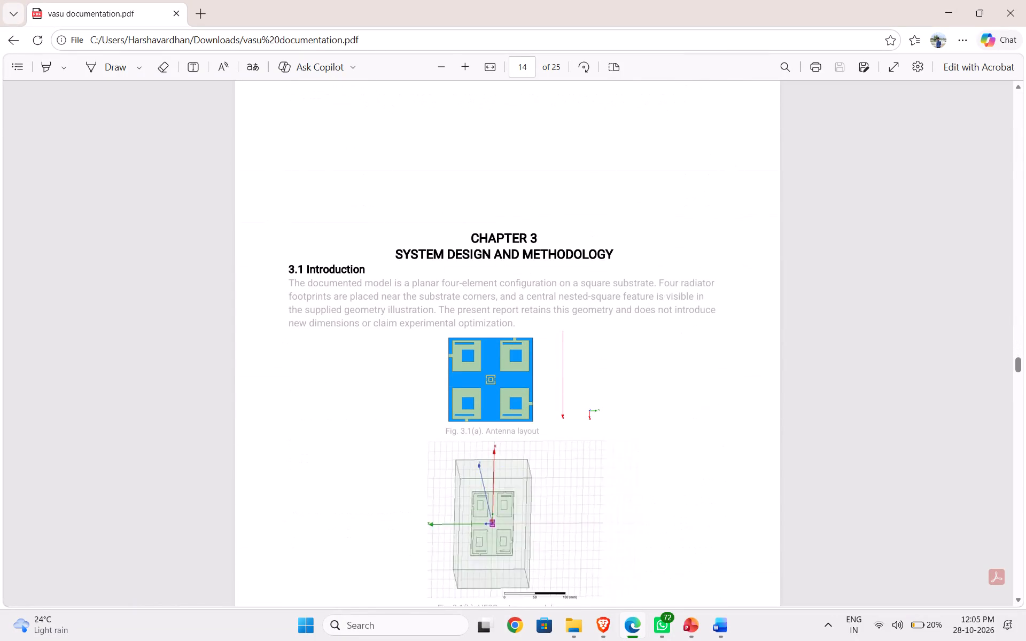
{"action": "scroll", "coordinate": [605, 368], "scroll_direction": "down", "scroll_amount": 2}
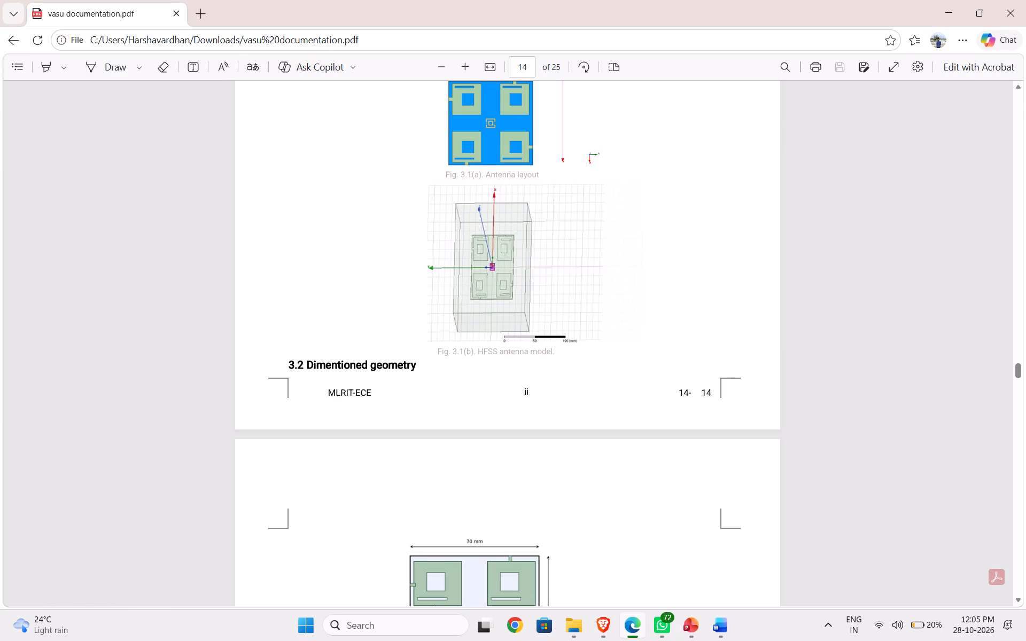
{"action": "scroll", "coordinate": [570, 379], "scroll_direction": "up", "scroll_amount": 4}
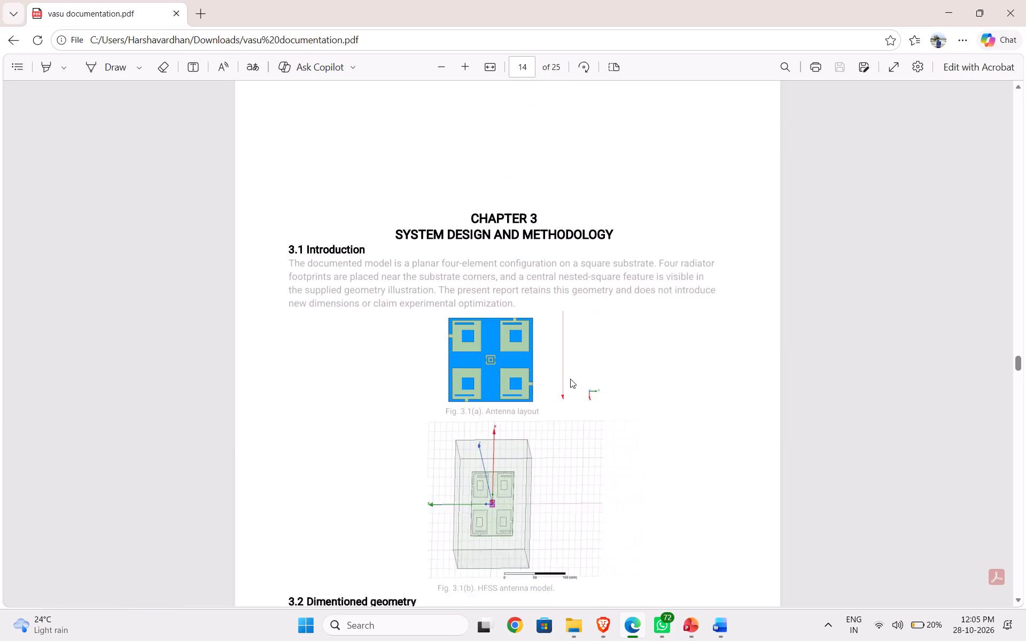
{"action": "scroll", "coordinate": [570, 379], "scroll_direction": "up", "scroll_amount": 4}
{"action": "scroll", "coordinate": [570, 379], "scroll_direction": "down", "scroll_amount": 7}
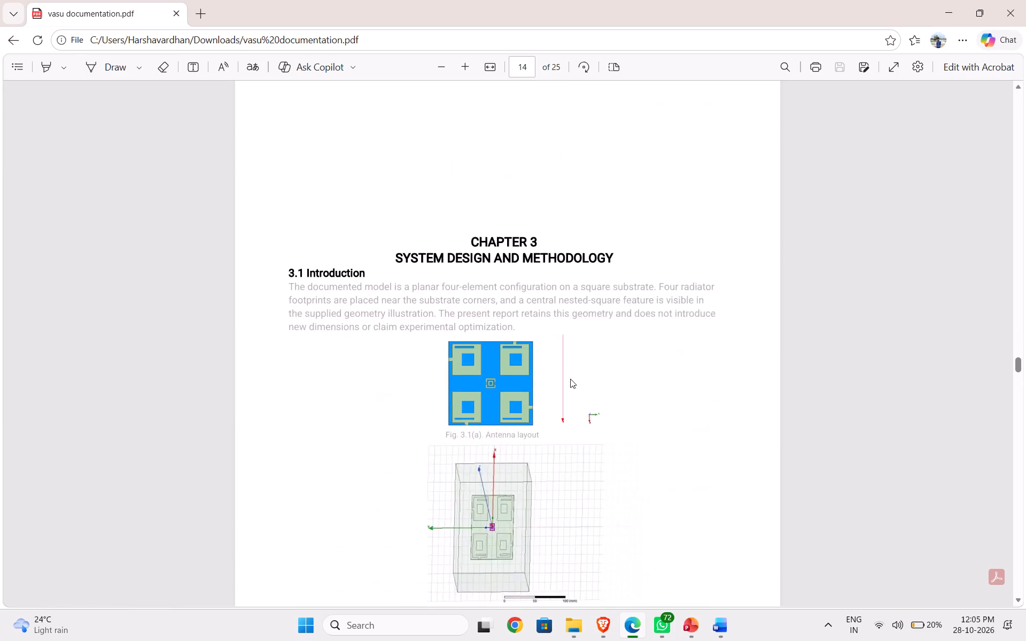
{"action": "scroll", "coordinate": [570, 379], "scroll_direction": "down", "scroll_amount": 1}
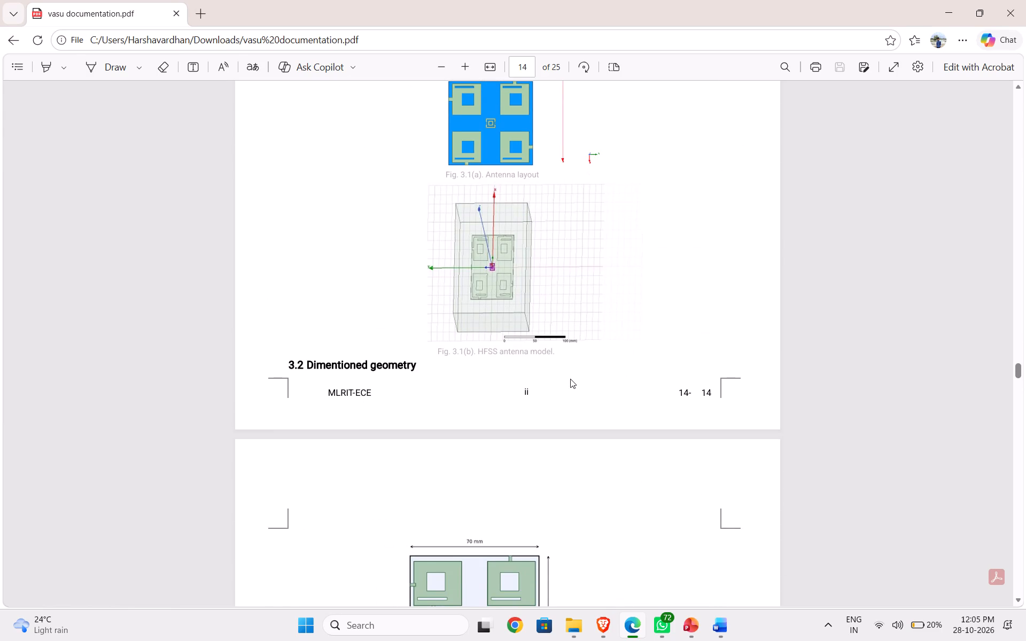
{"action": "scroll", "coordinate": [570, 379], "scroll_direction": "up", "scroll_amount": 3}
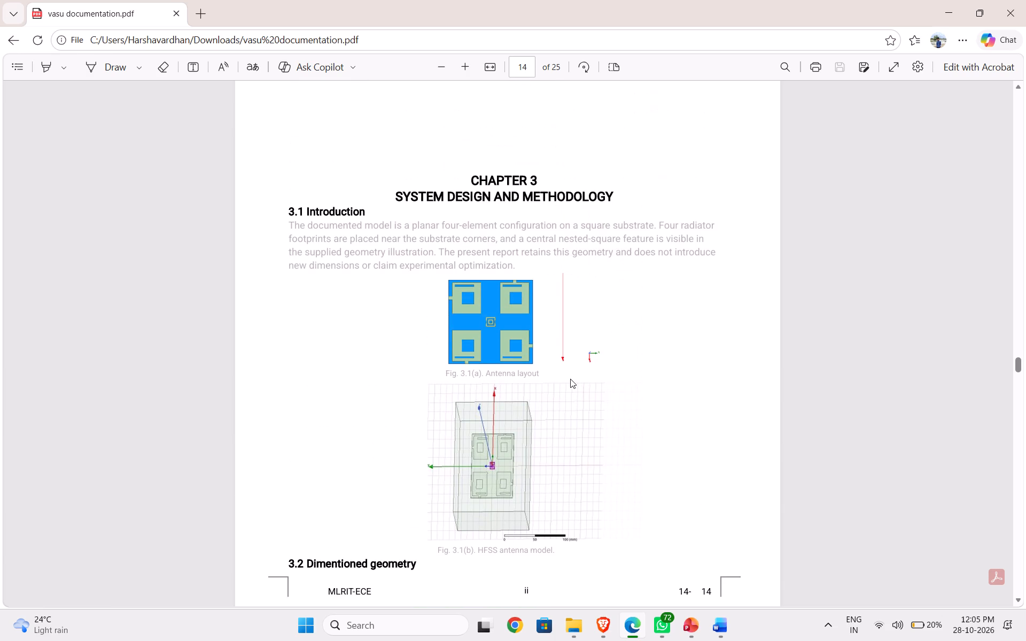
Examine the rest of Chapter 3 and Chapter 4 in the sample PDF, up to section 4.7 Discussion of Results.
{"action": "scroll", "coordinate": [570, 379], "scroll_direction": "down", "scroll_amount": 11}
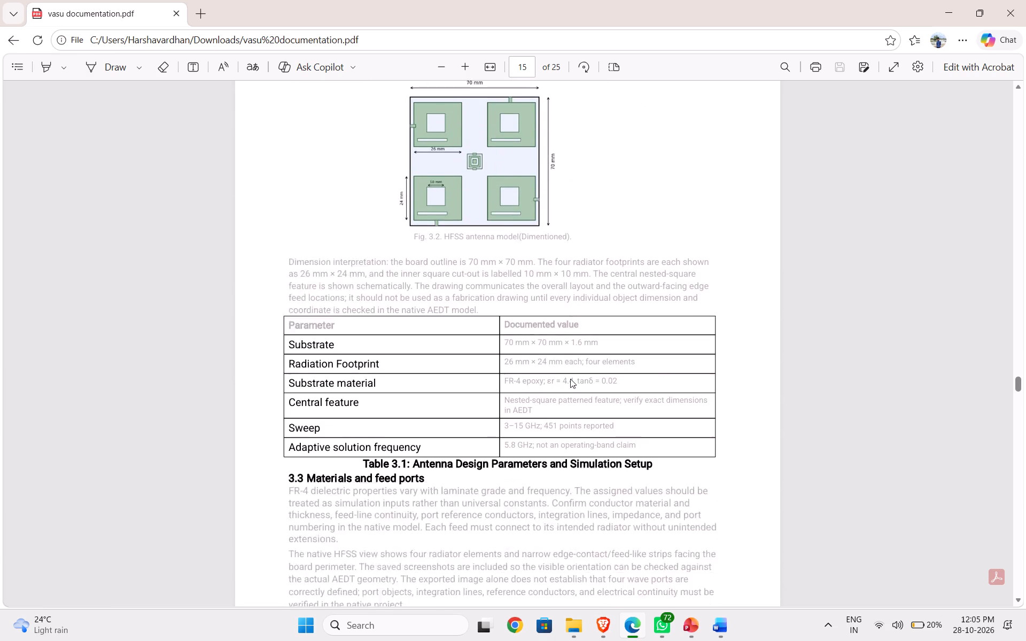
{"action": "scroll", "coordinate": [570, 379], "scroll_direction": "down", "scroll_amount": 4}
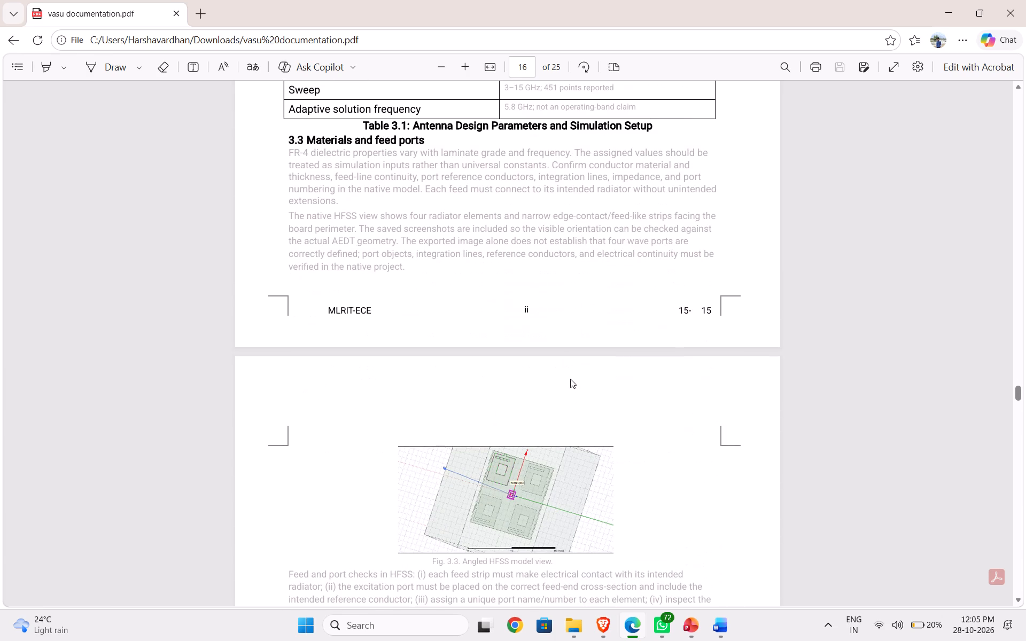
{"action": "scroll", "coordinate": [570, 379], "scroll_direction": "down", "scroll_amount": 10}
{"action": "scroll", "coordinate": [570, 379], "scroll_direction": "down", "scroll_amount": 13}
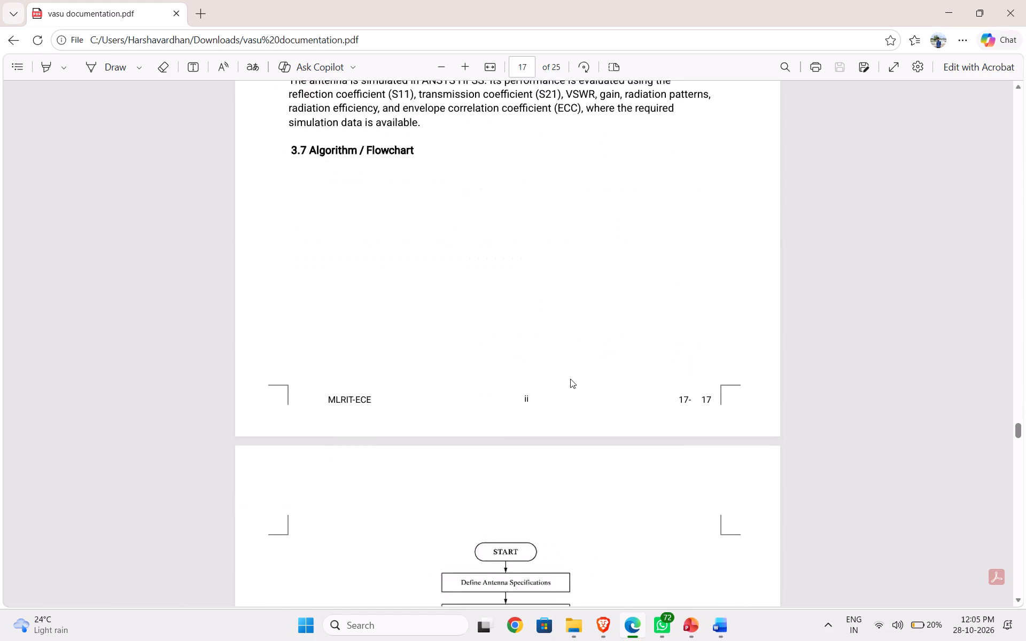
{"action": "scroll", "coordinate": [570, 379], "scroll_direction": "down", "scroll_amount": 20}
{"action": "scroll", "coordinate": [570, 379], "scroll_direction": "down", "scroll_amount": 12}
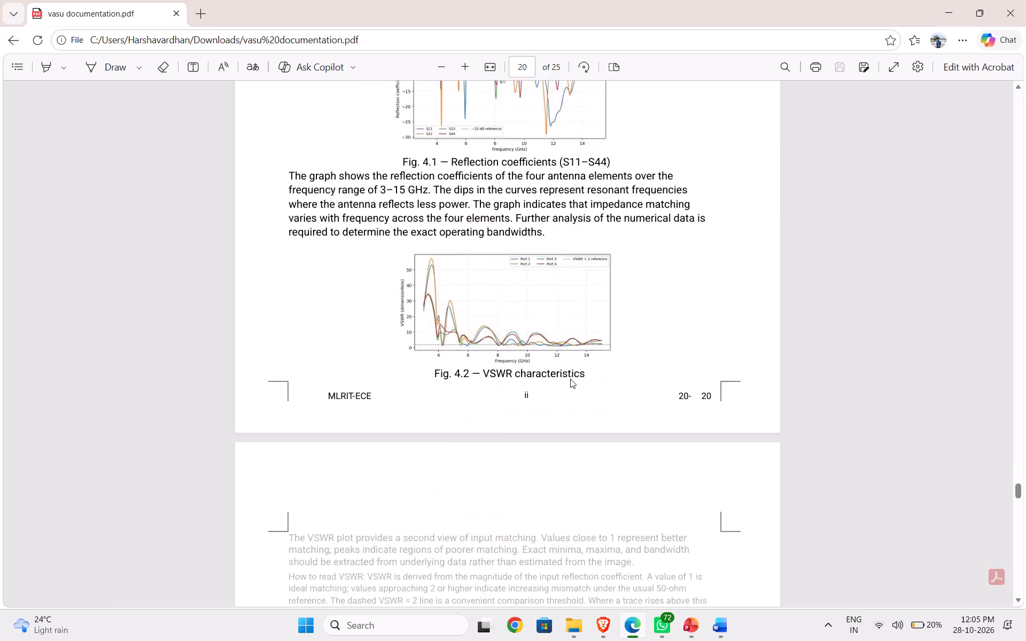
{"action": "scroll", "coordinate": [570, 379], "scroll_direction": "down", "scroll_amount": 17}
{"action": "scroll", "coordinate": [570, 379], "scroll_direction": "down", "scroll_amount": 6}
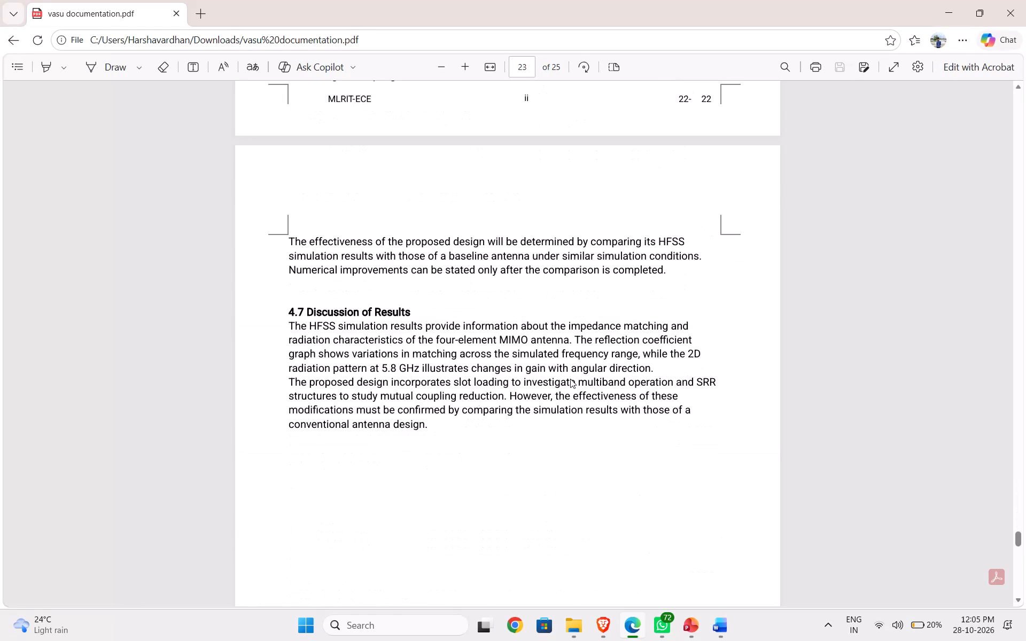
Go back through the sample PDF's Chapter 4 to sections 3.6 System Design and Working Principle and 3.7 Algorithm / Flowchart.
{"action": "scroll", "coordinate": [571, 379], "scroll_direction": "up", "scroll_amount": 14}
{"action": "scroll", "coordinate": [571, 379], "scroll_direction": "up", "scroll_amount": 14}
{"action": "scroll", "coordinate": [571, 379], "scroll_direction": "up", "scroll_amount": 14}
{"action": "scroll", "coordinate": [571, 379], "scroll_direction": "up", "scroll_amount": 14}
{"action": "scroll", "coordinate": [571, 379], "scroll_direction": "up", "scroll_amount": 7}
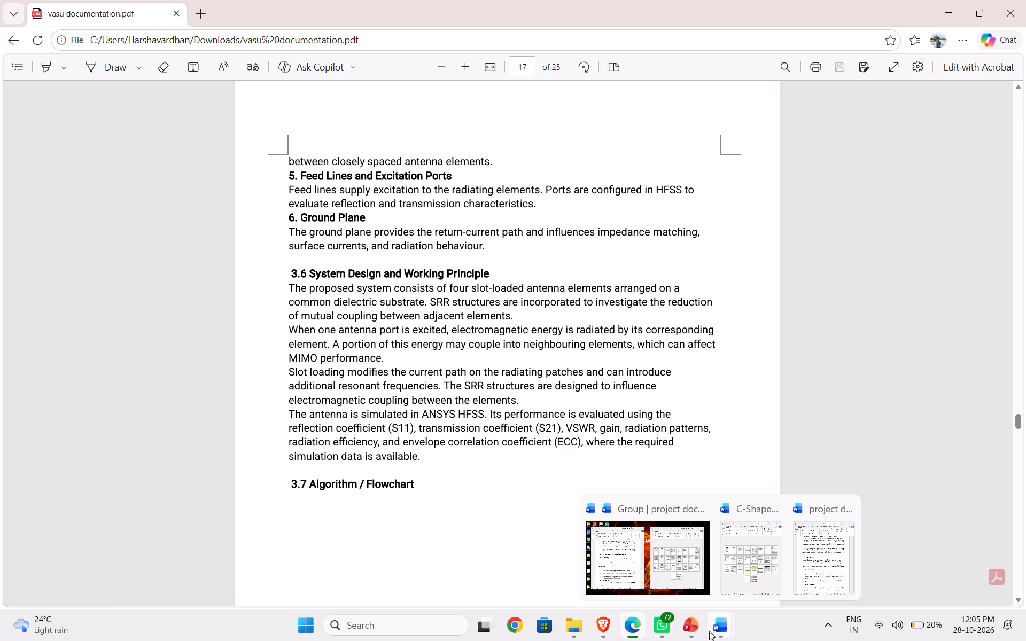
Switch to the report documents in Word and check the project report backwards from Chapter 1 through its front-matter lists to the Abstract.
{"action": "left_click", "coordinate": [667, 569]}
{"action": "scroll", "coordinate": [351, 364], "scroll_direction": "up", "scroll_amount": 6}
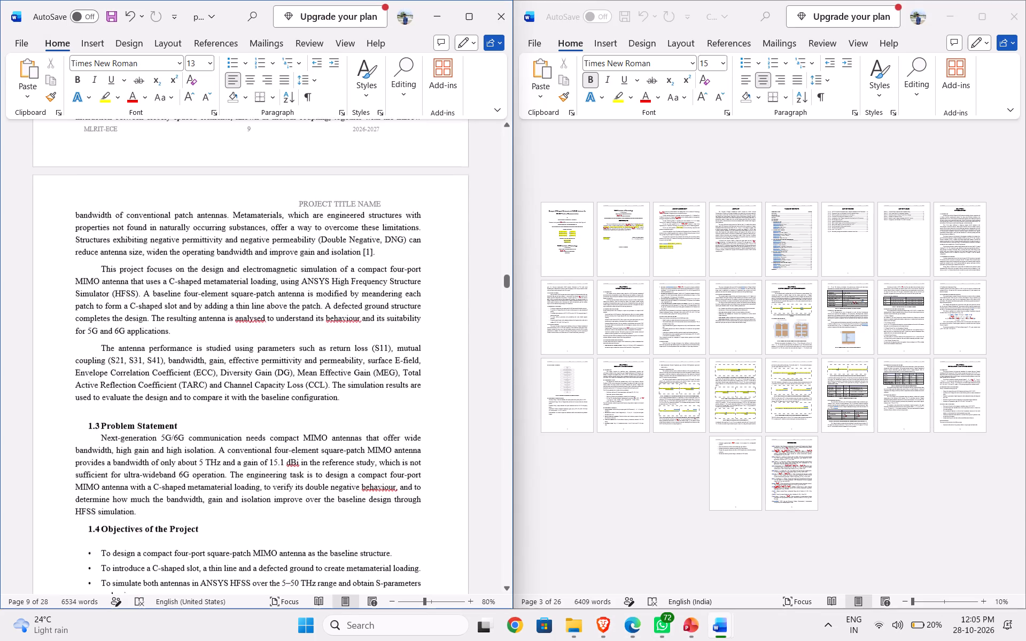
{"action": "scroll", "coordinate": [351, 364], "scroll_direction": "up", "scroll_amount": 17}
{"action": "scroll", "coordinate": [351, 364], "scroll_direction": "up", "scroll_amount": 12}
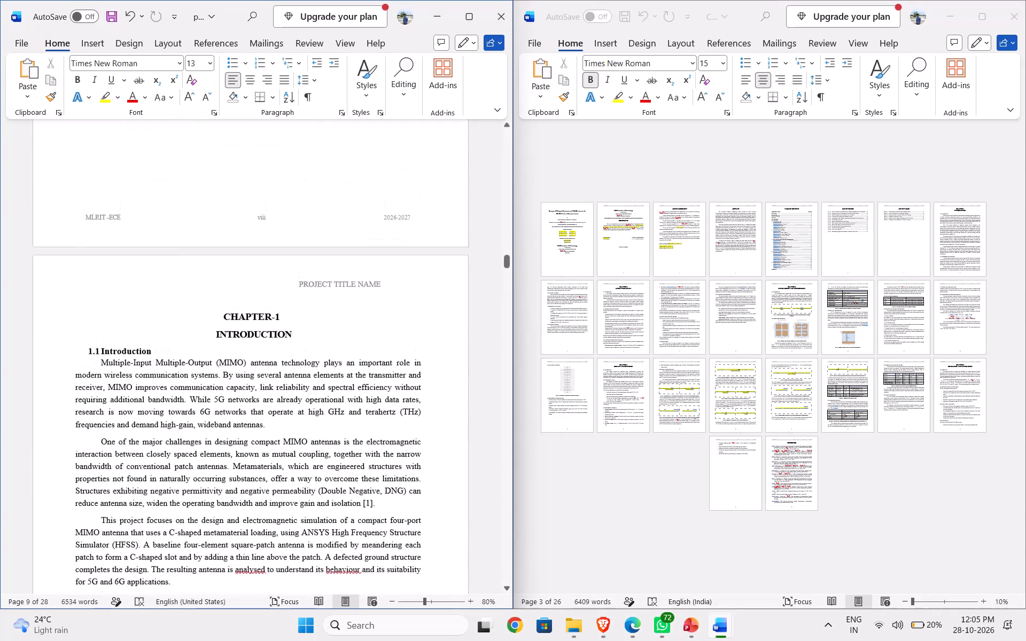
{"action": "scroll", "coordinate": [351, 364], "scroll_direction": "up", "scroll_amount": 20}
{"action": "scroll", "coordinate": [351, 364], "scroll_direction": "up", "scroll_amount": 6}
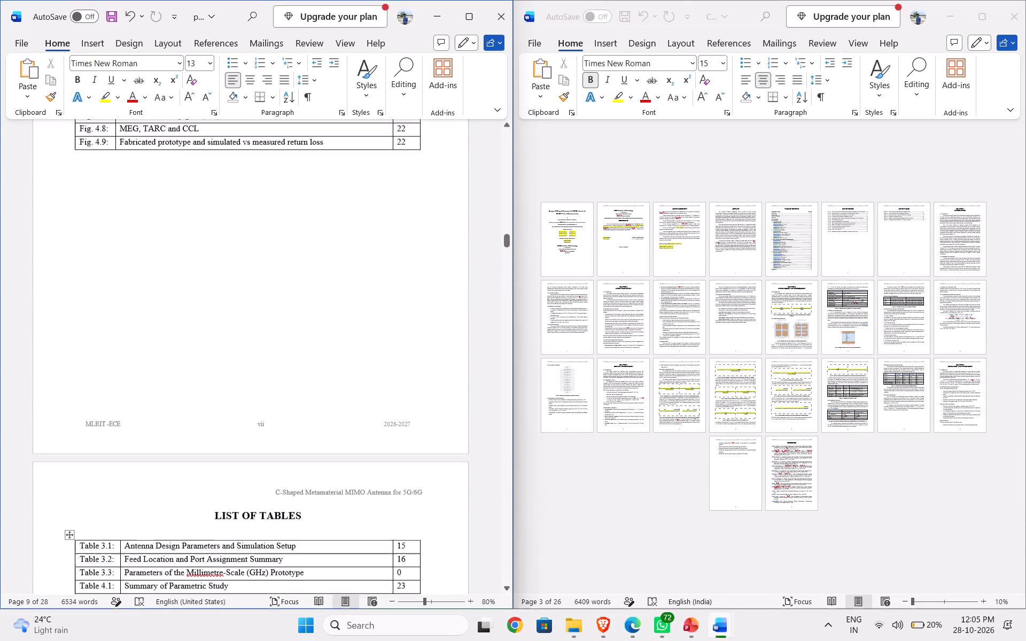
{"action": "scroll", "coordinate": [351, 364], "scroll_direction": "up", "scroll_amount": 13}
{"action": "scroll", "coordinate": [351, 364], "scroll_direction": "up", "scroll_amount": 17}
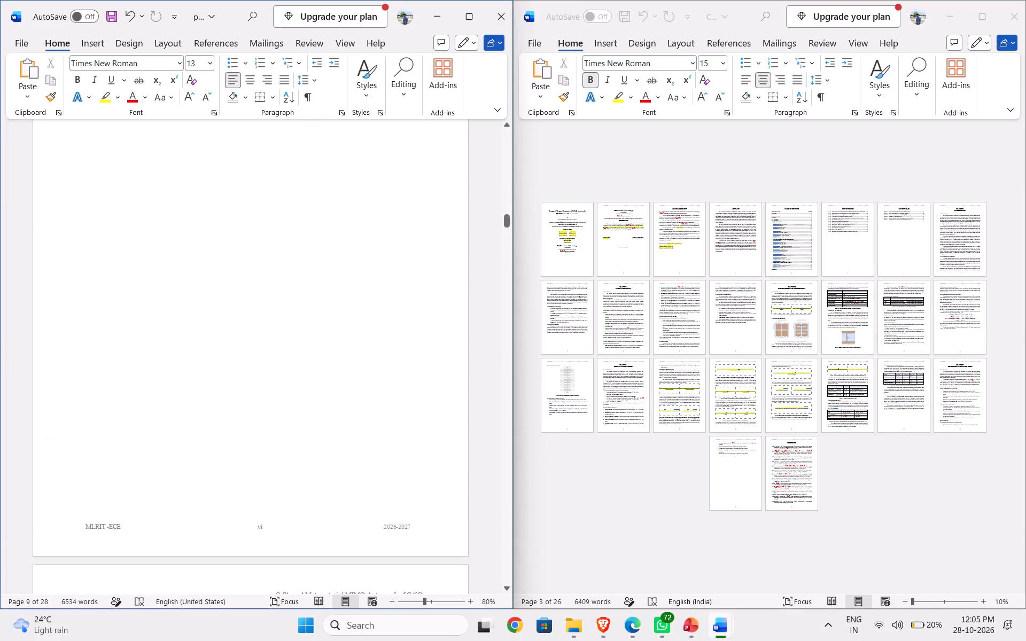
{"action": "scroll", "coordinate": [351, 364], "scroll_direction": "up", "scroll_amount": 18}
{"action": "scroll", "coordinate": [351, 364], "scroll_direction": "up", "scroll_amount": 15}
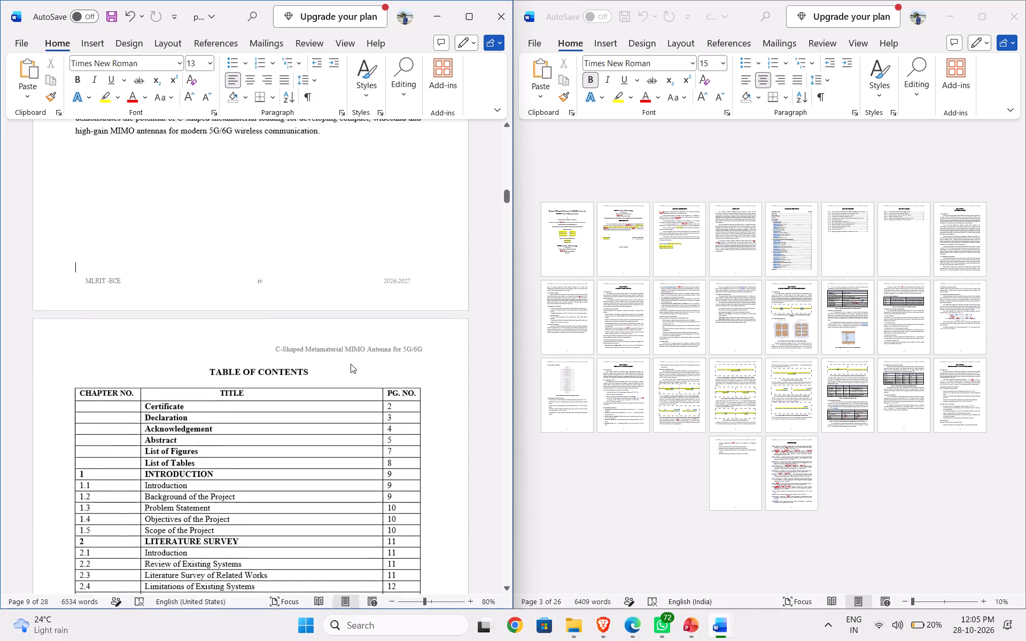
{"action": "scroll", "coordinate": [351, 364], "scroll_direction": "up", "scroll_amount": 10}
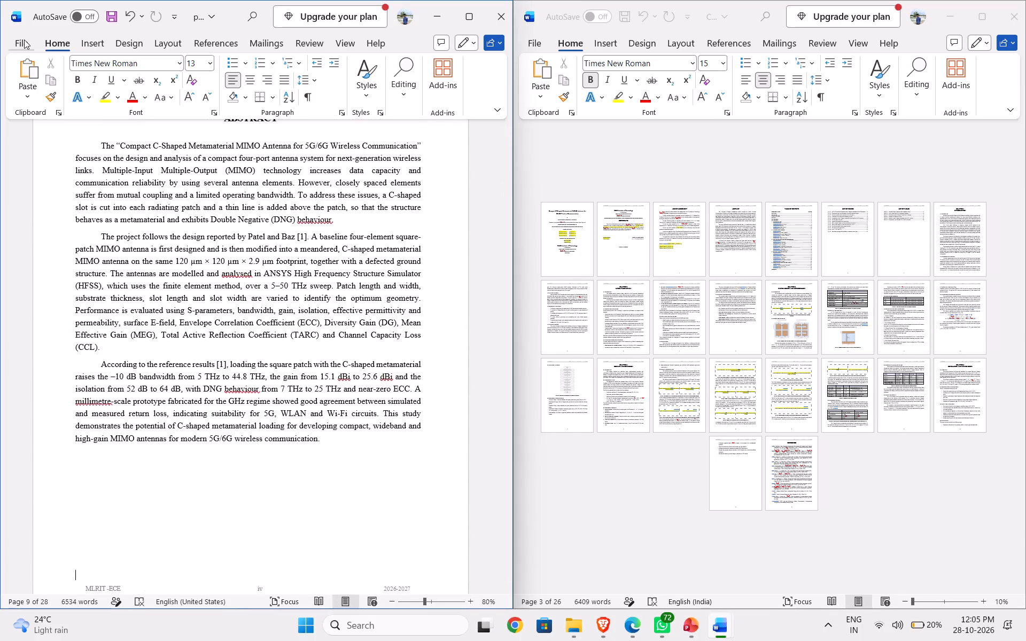
Save a copy of the project report as a Word document named documenttation in the 4th year major project MIMO folder.
{"action": "left_click", "coordinate": [24, 40]}
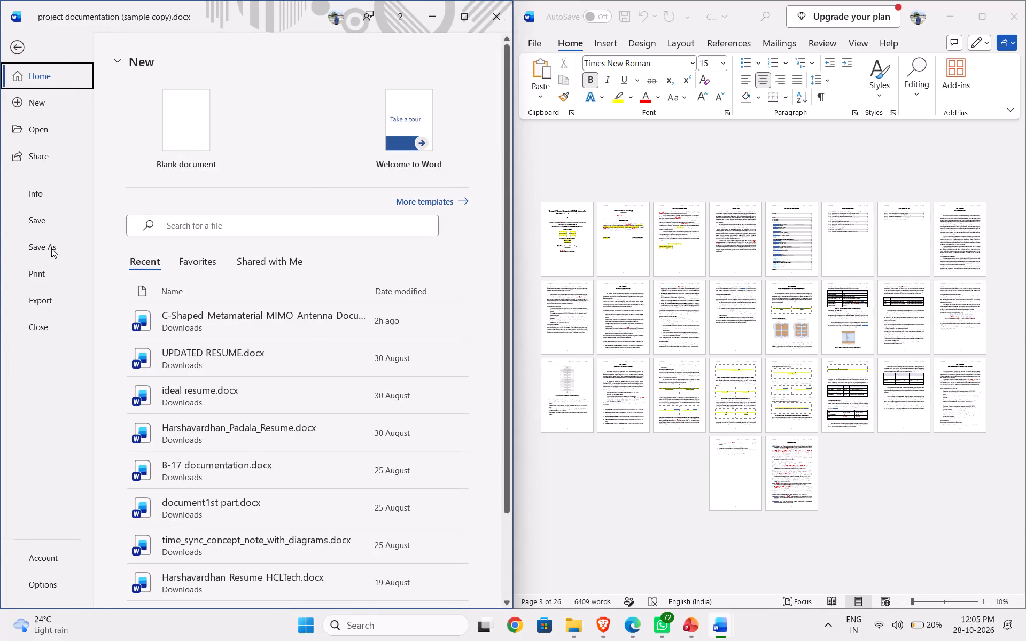
{"action": "left_click", "coordinate": [51, 248]}
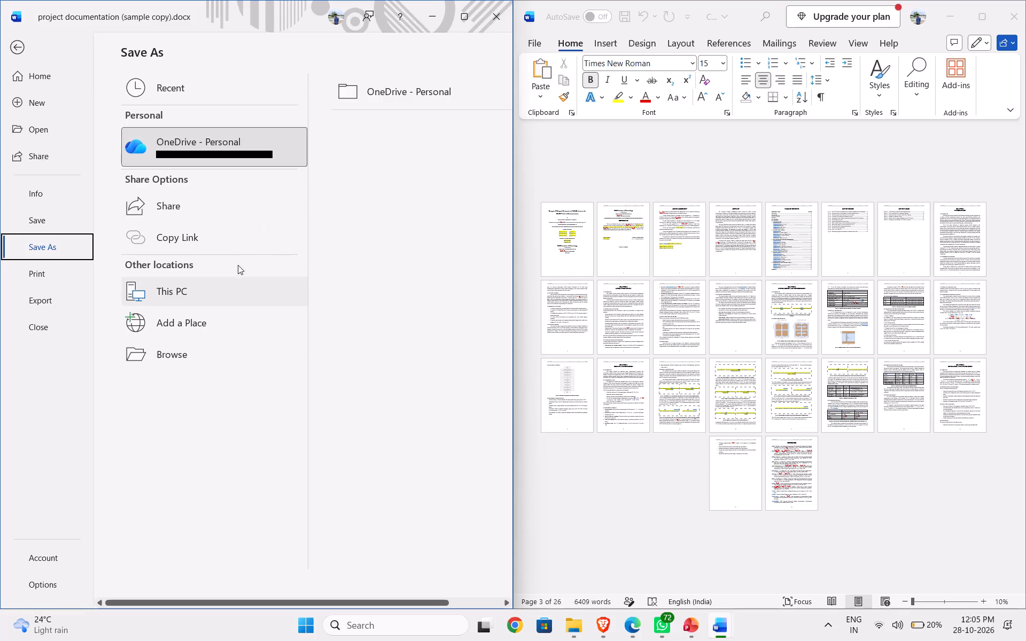
{"action": "left_click", "coordinate": [205, 354]}
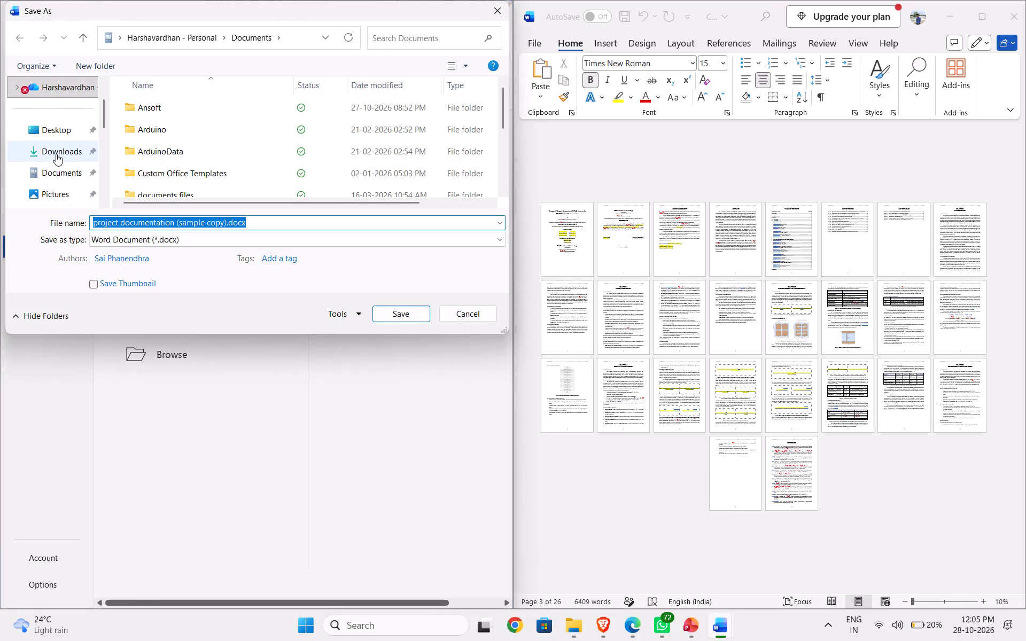
{"action": "scroll", "coordinate": [56, 154], "scroll_direction": "down", "scroll_amount": 3}
{"action": "left_click", "coordinate": [58, 110]}
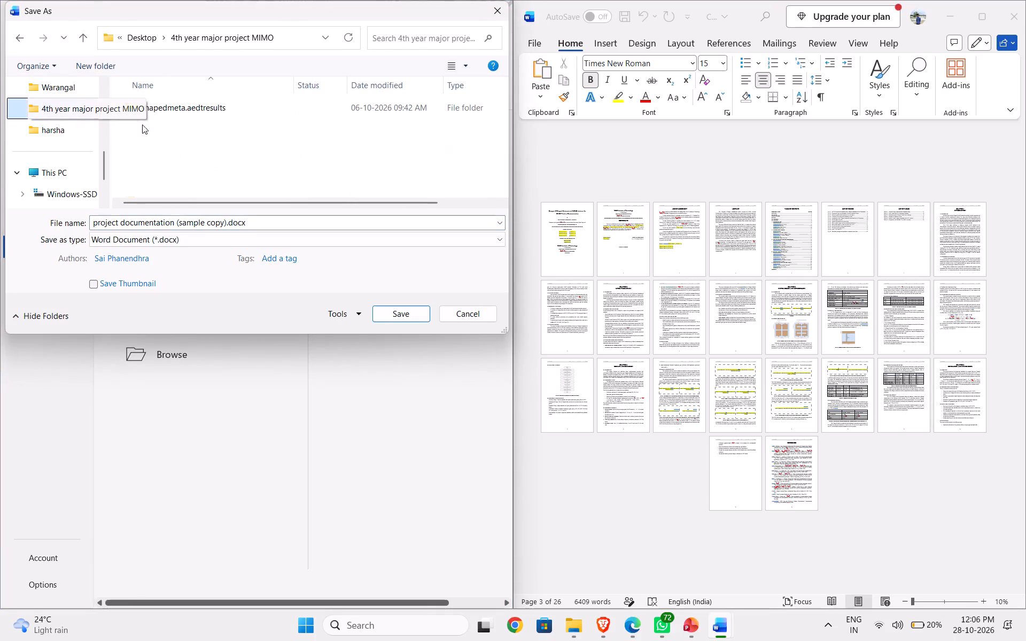
{"action": "left_click_drag", "start_coordinate": [256, 220], "coordinate": [250, 220]}
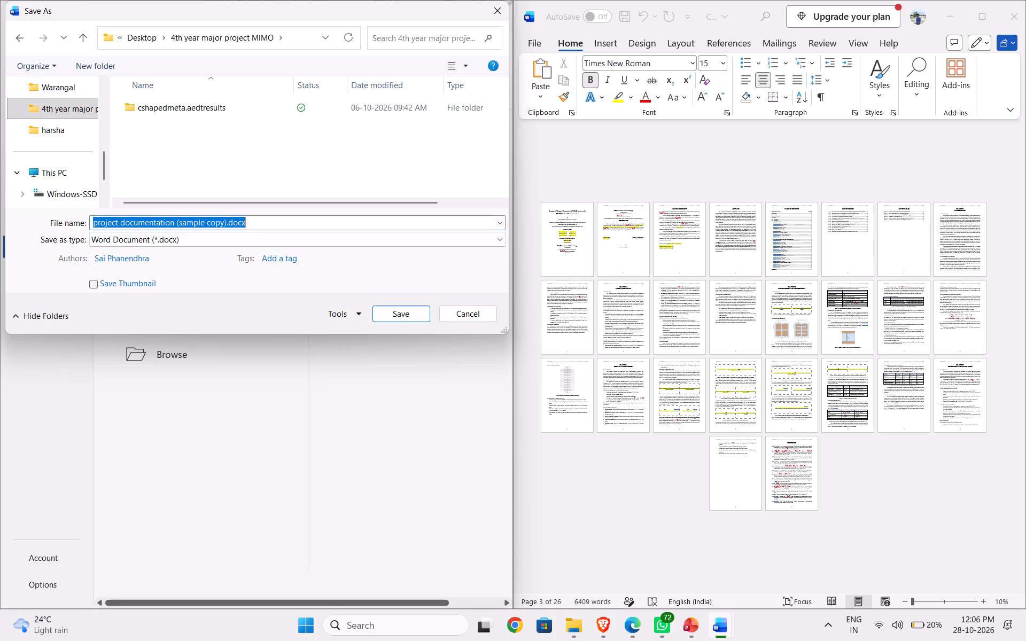
{"action": "left_click_drag", "start_coordinate": [250, 220], "coordinate": [96, 223]}
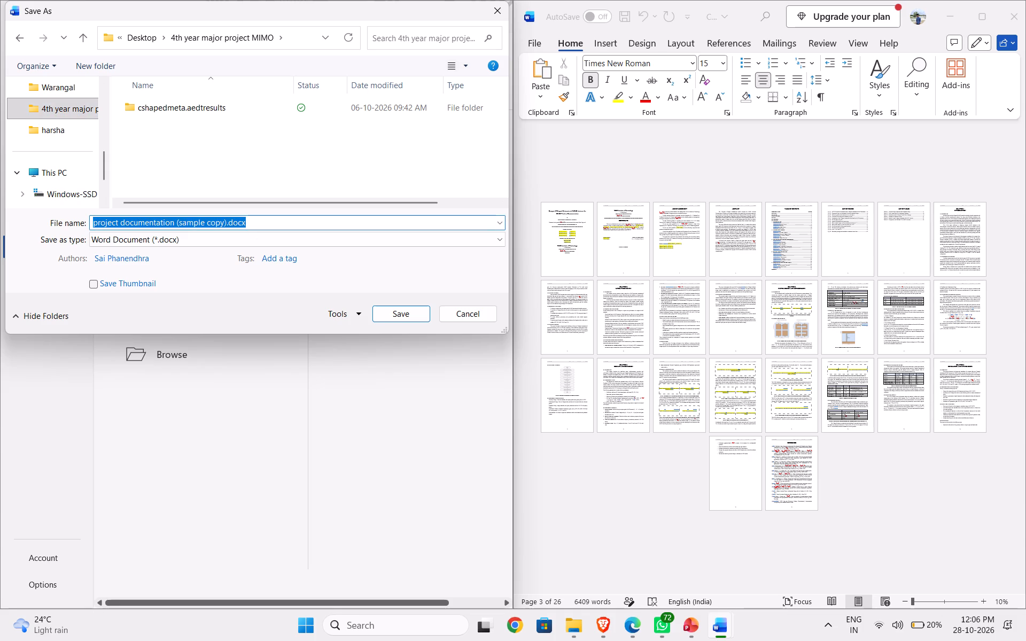
{"action": "type", "text": "documentta"}
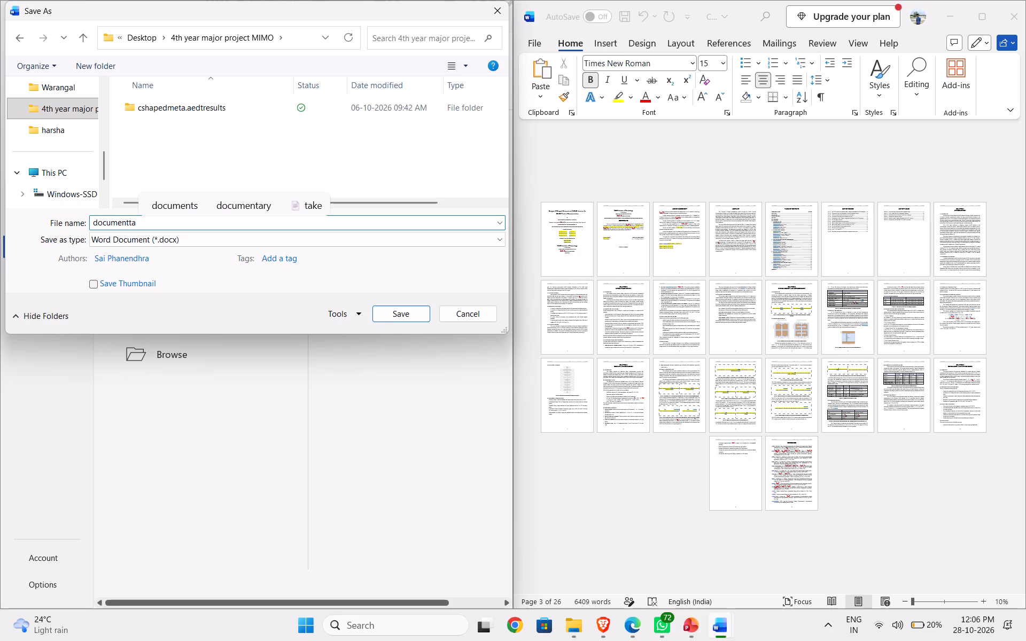
{"action": "key", "text": "BackSpace"}
{"action": "type", "text": "at"}
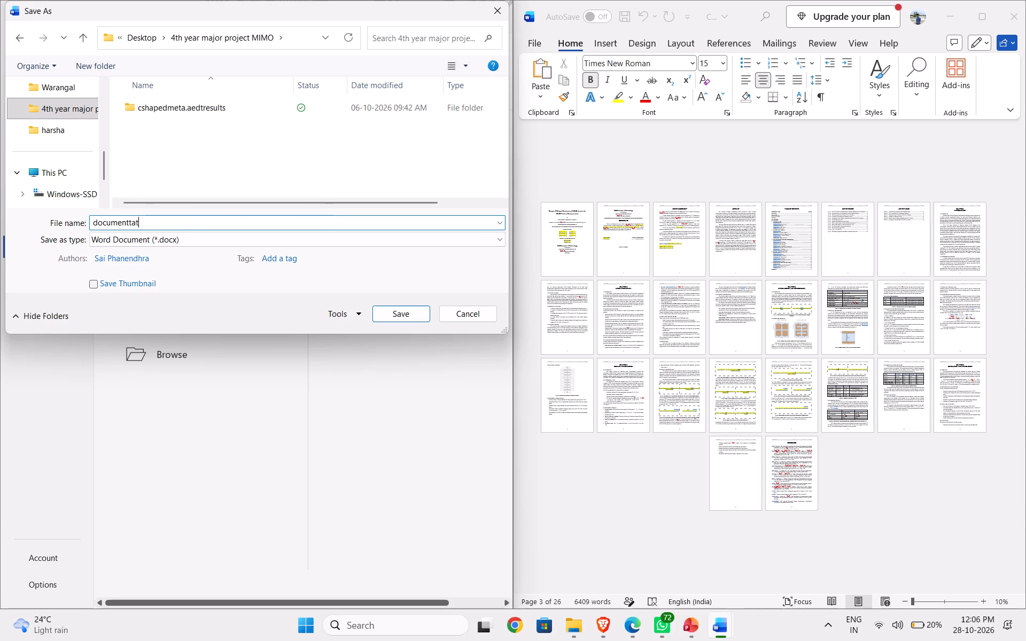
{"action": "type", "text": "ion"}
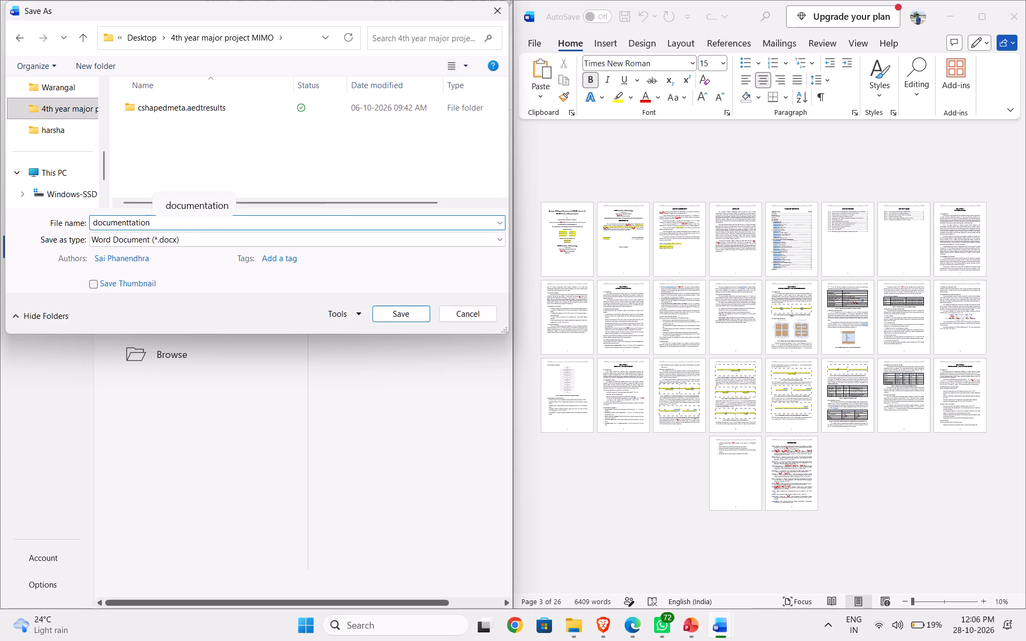
Save the project report as the Word document documenttation in the 4th year major project MIMO folder.
{"action": "left_click", "coordinate": [392, 312]}
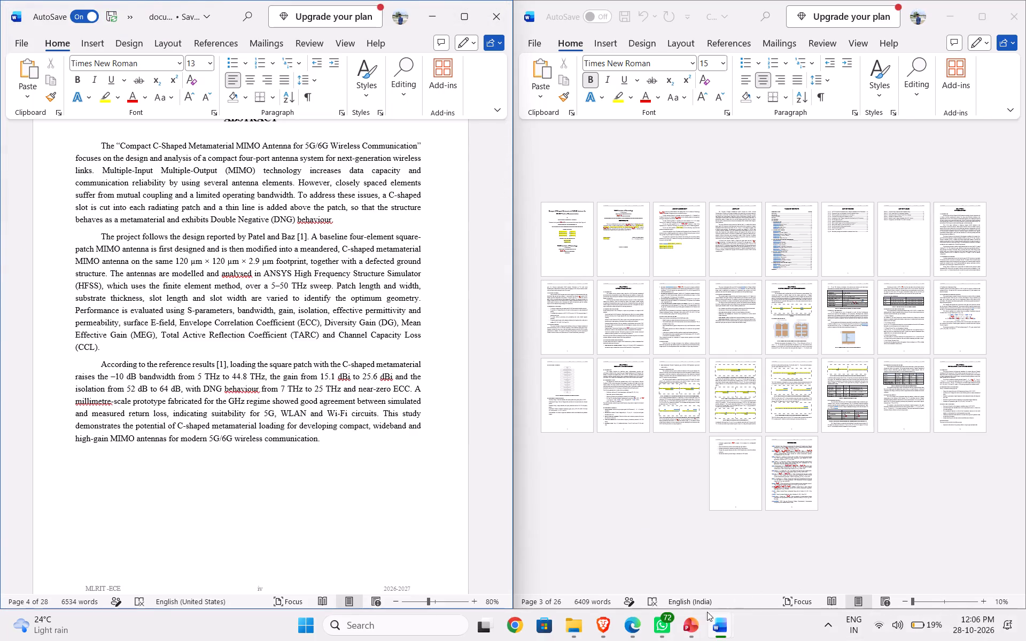